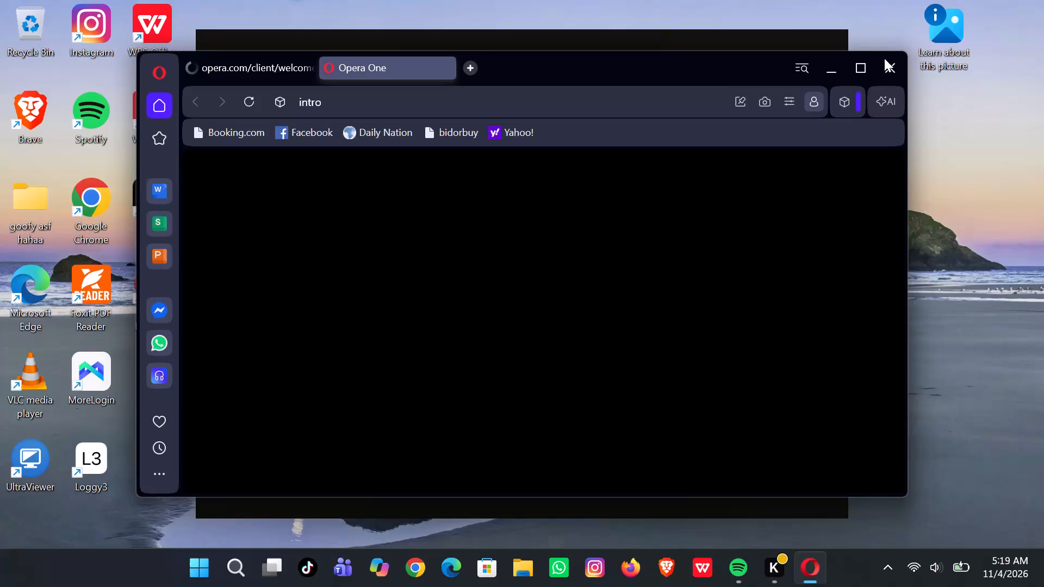
Close the Opera browser window along with its open welcome and intro tabs.
click(888, 66)
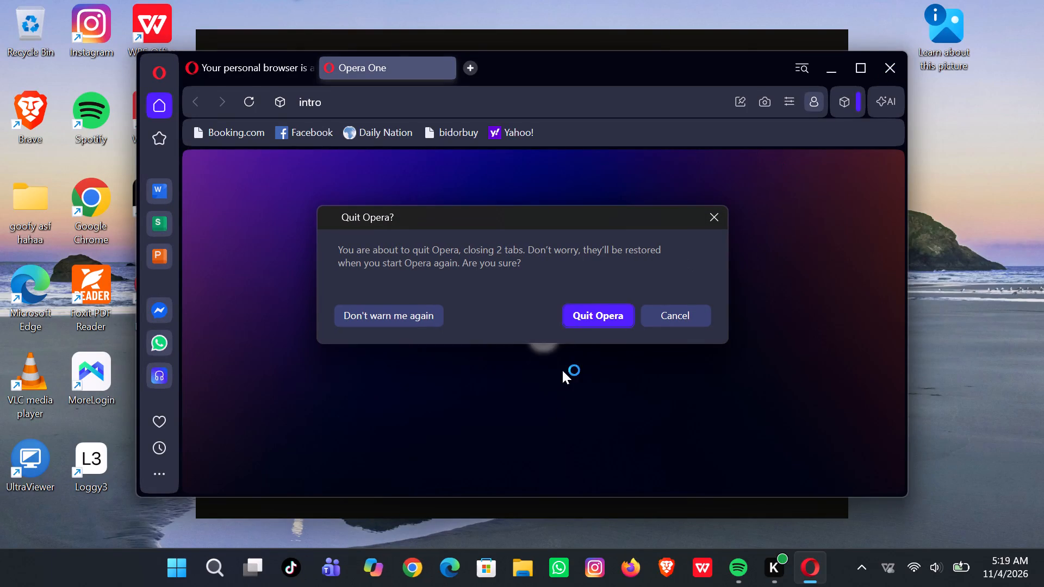
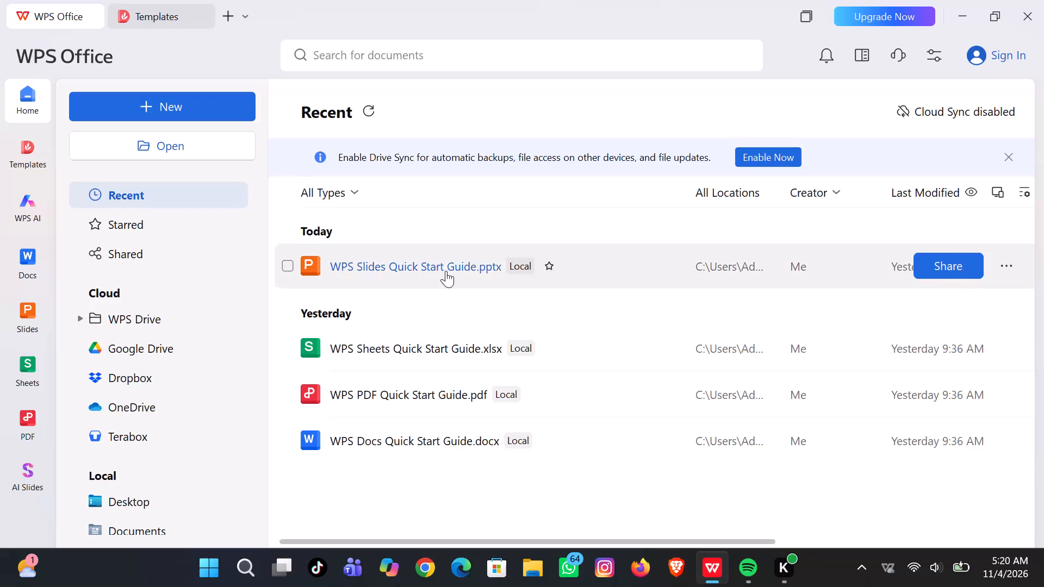
Open WPS Slides Quick Start Guide.pptx from the recent documents in WPS Office.
click(466, 263)
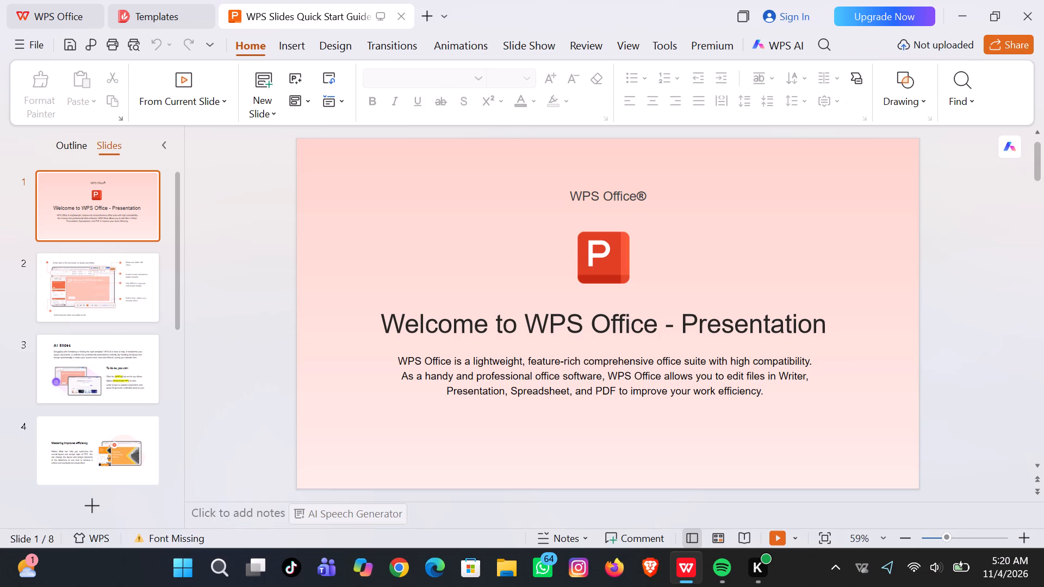
click(545, 290)
Delete the "Welcome to WPS Office - Presentation" title text on slide 1.
click(416, 324)
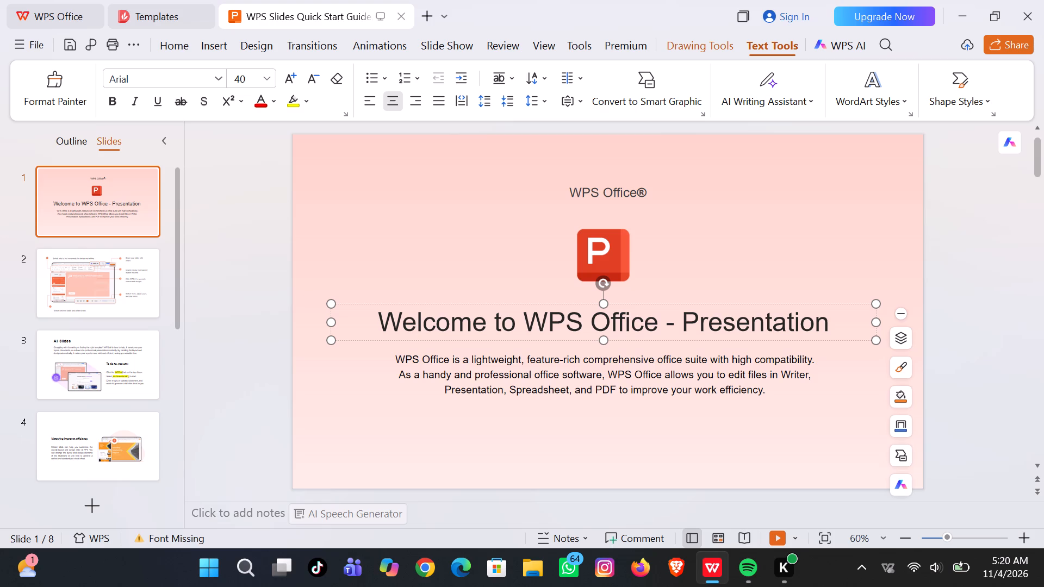
click(400, 321)
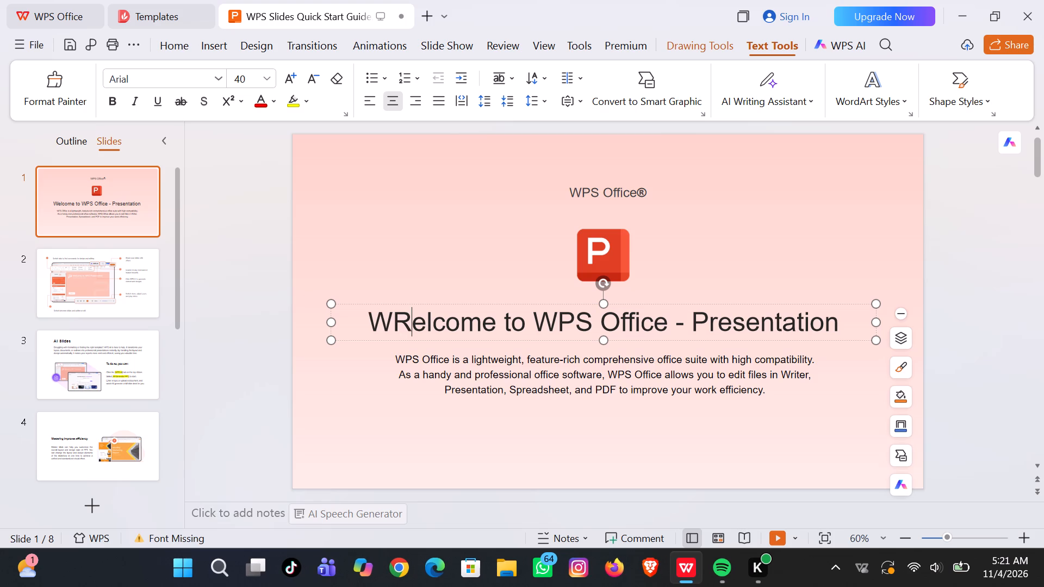
click(852, 317)
click(852, 317)
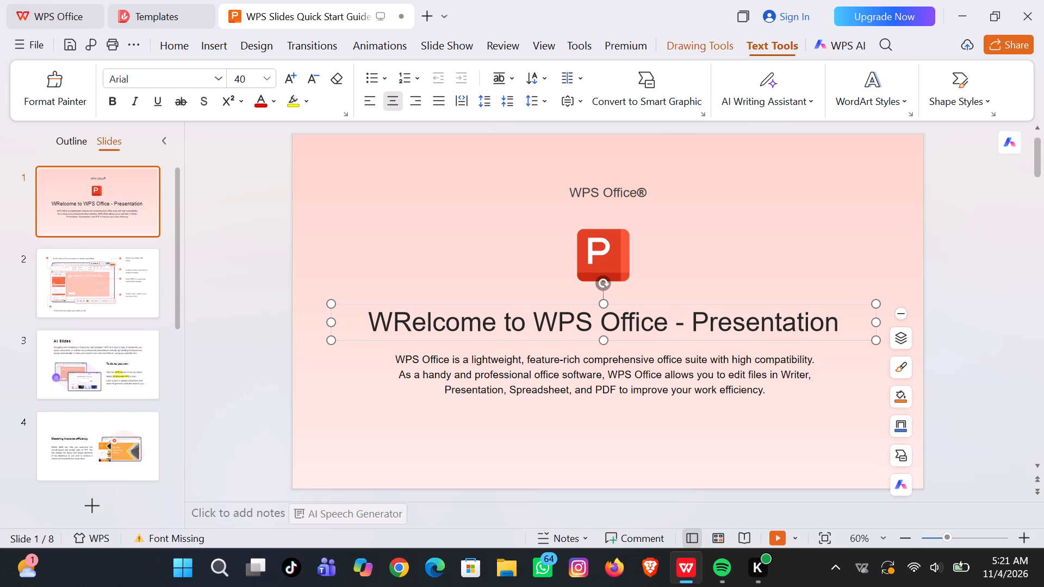
double_click(846, 324)
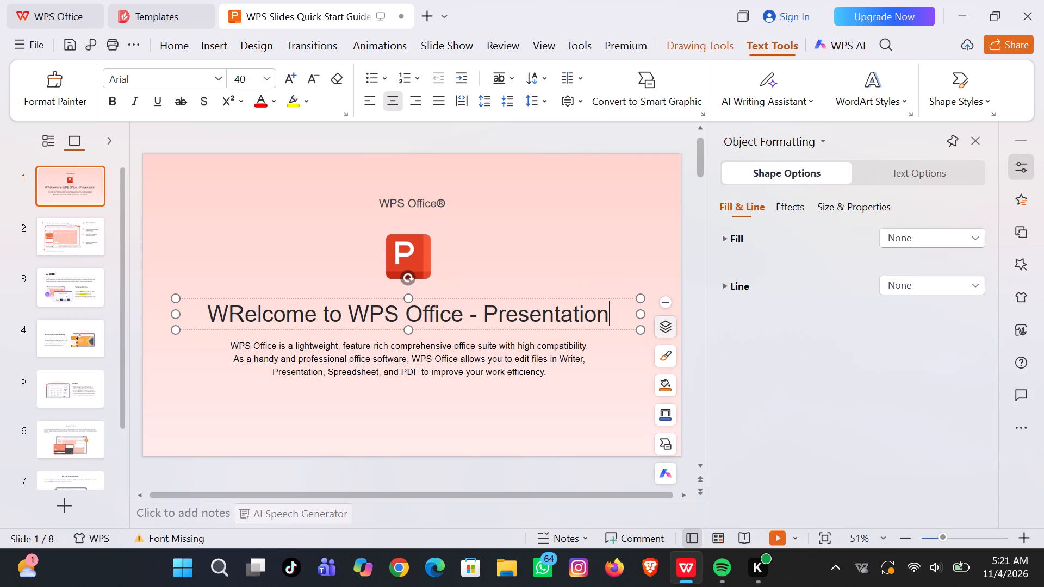
key(BackSpace)
key(BackSpace)
key(BackSpace)
key(BackSpace)
key(BackSpace)
key(BackSpace)
key(BackSpace)
key(BackSpace)
key(BackSpace)
key(BackSpace)
key(BackSpace)
key(BackSpace)
key(BackSpace)
key(BackSpace)
key(BackSpace)
key(BackSpace)
key(BackSpace)
key(BackSpace)
key(BackSpace)
key(BackSpace)
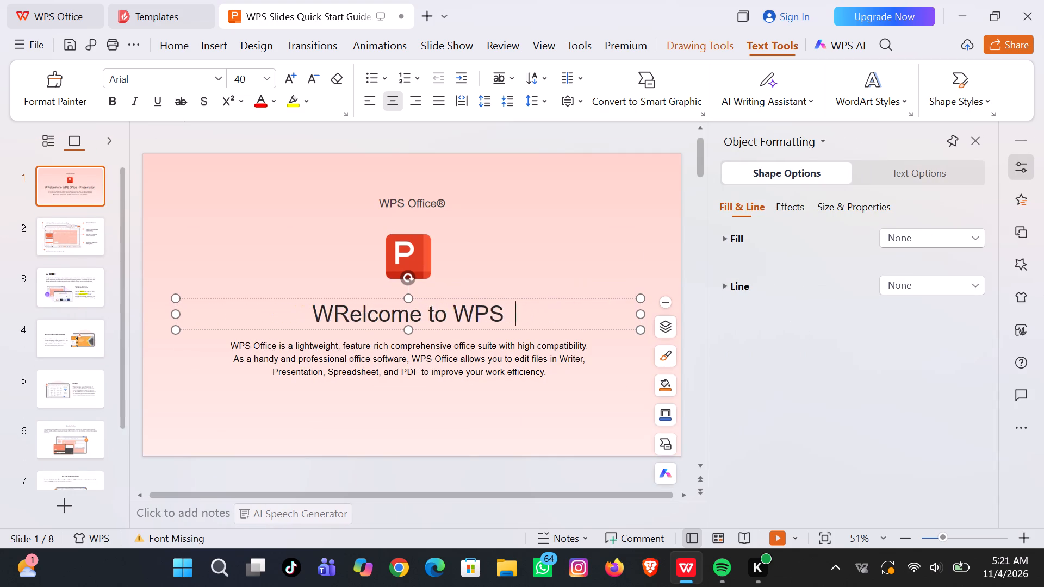
Delete the WPS Office description text box under the title on slide 1.
click(598, 352)
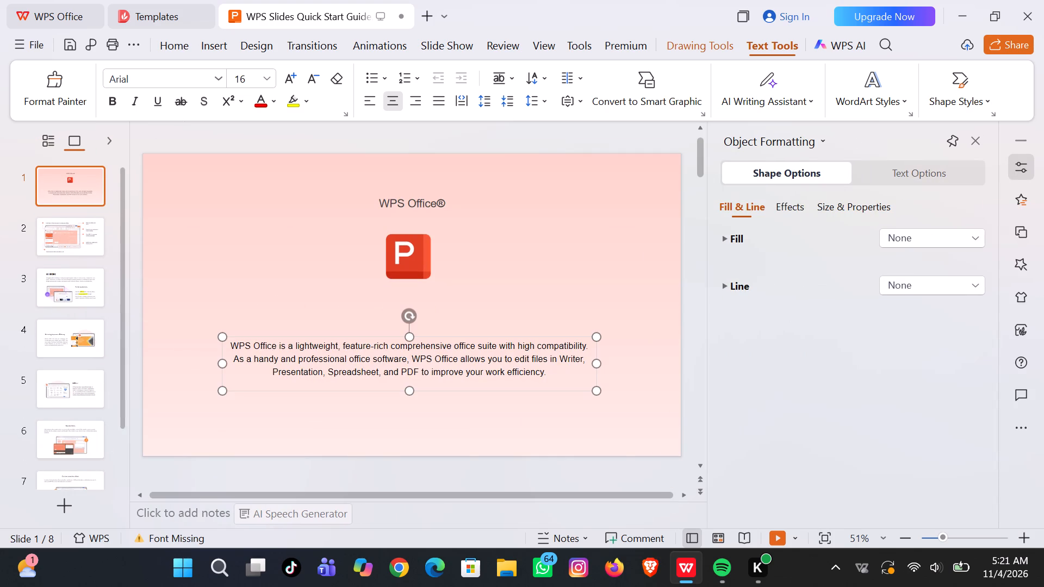
key(BackSpace)
key(BackSpace)
key(BackSpace)
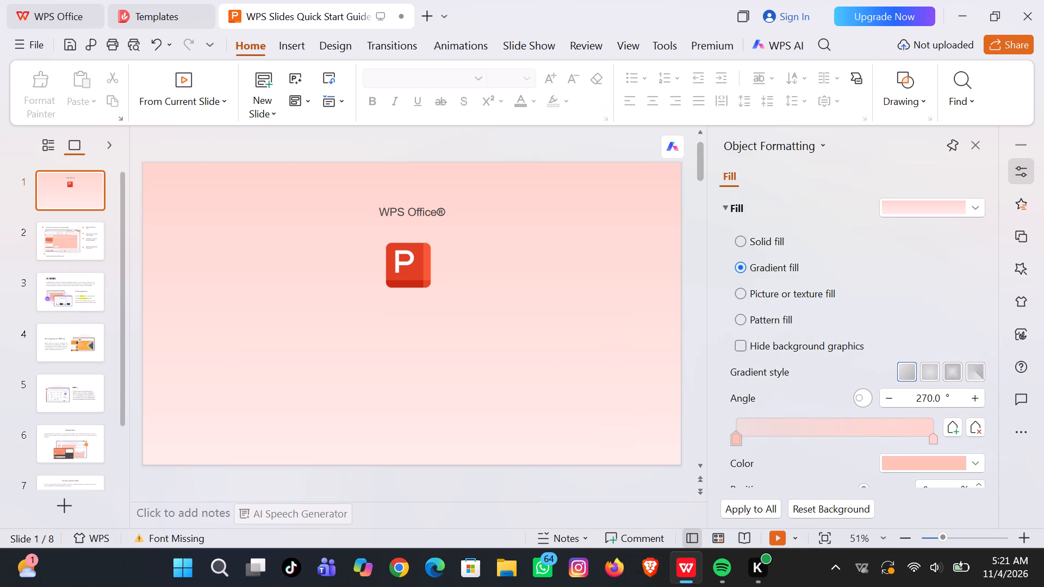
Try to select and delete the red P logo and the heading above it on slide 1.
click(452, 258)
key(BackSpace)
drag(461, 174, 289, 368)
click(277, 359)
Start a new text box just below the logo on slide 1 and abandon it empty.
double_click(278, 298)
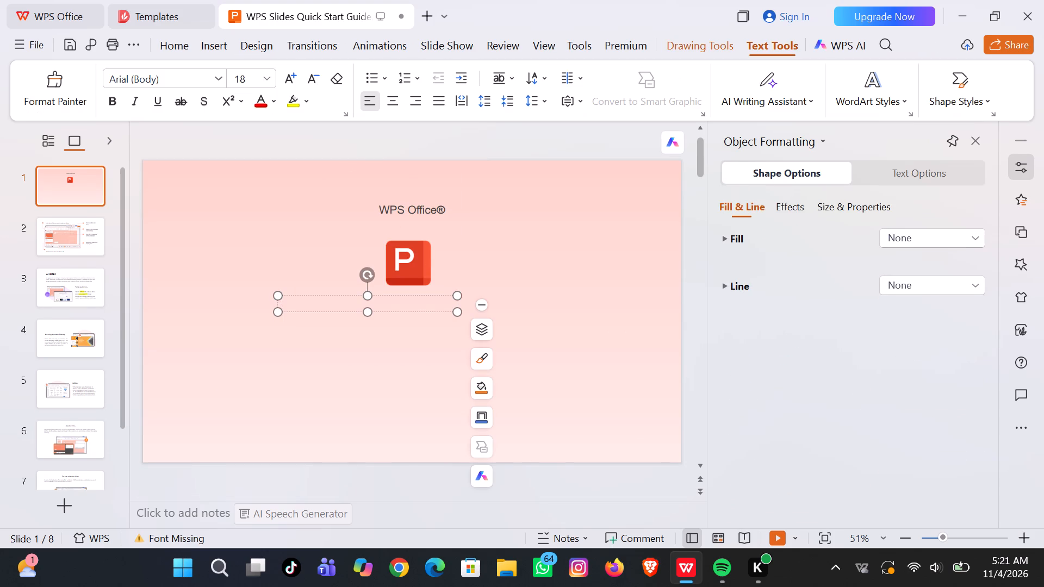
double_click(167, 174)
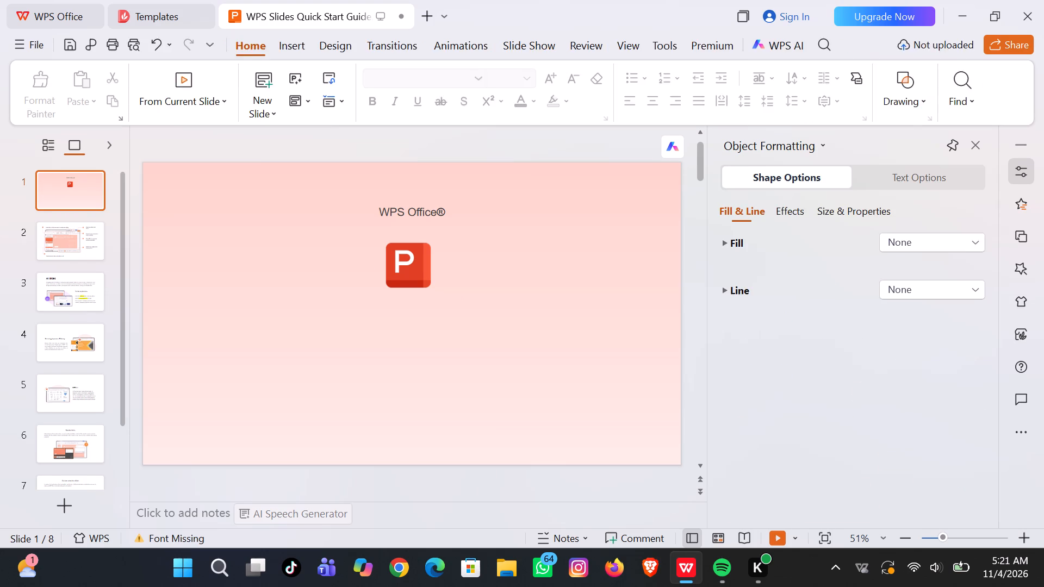
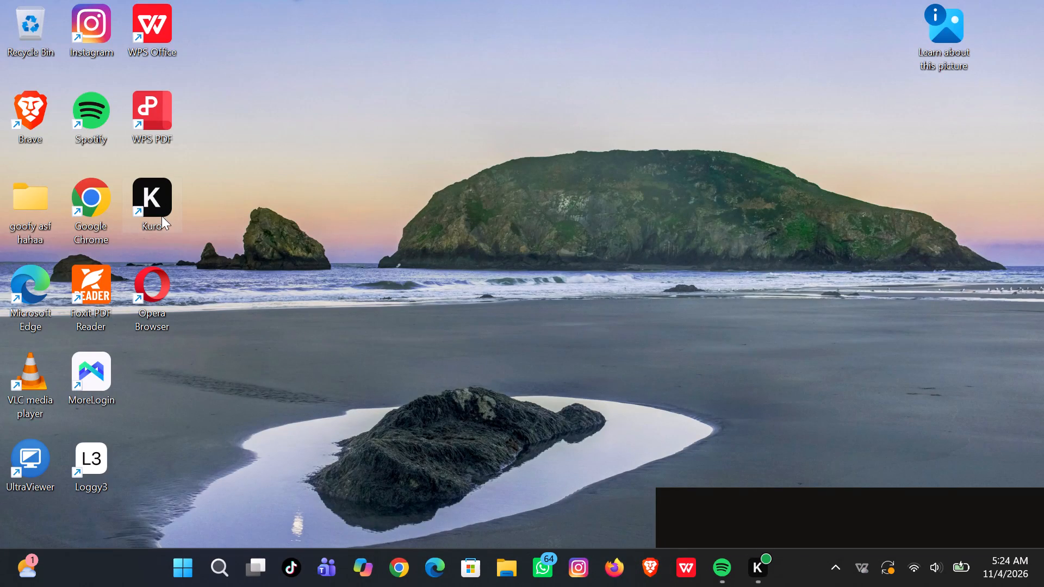
Launch the Kuro application from the desktop.
click(150, 202)
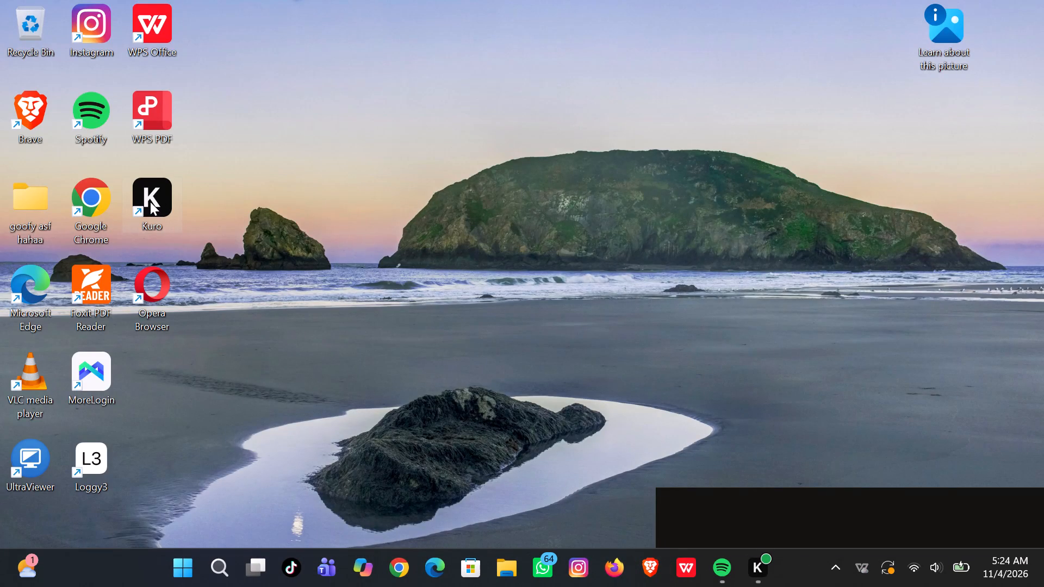
double_click(150, 202)
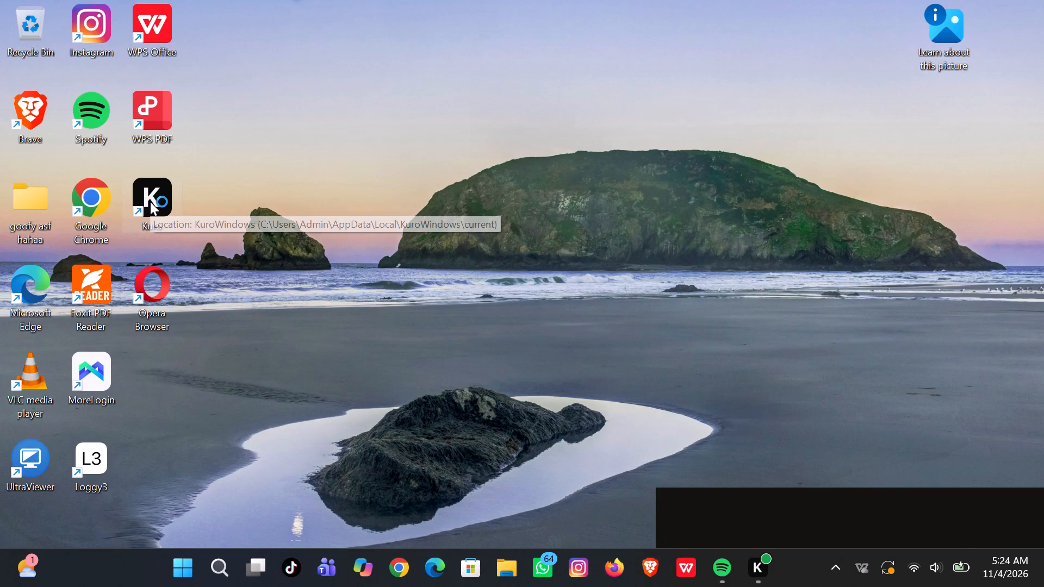
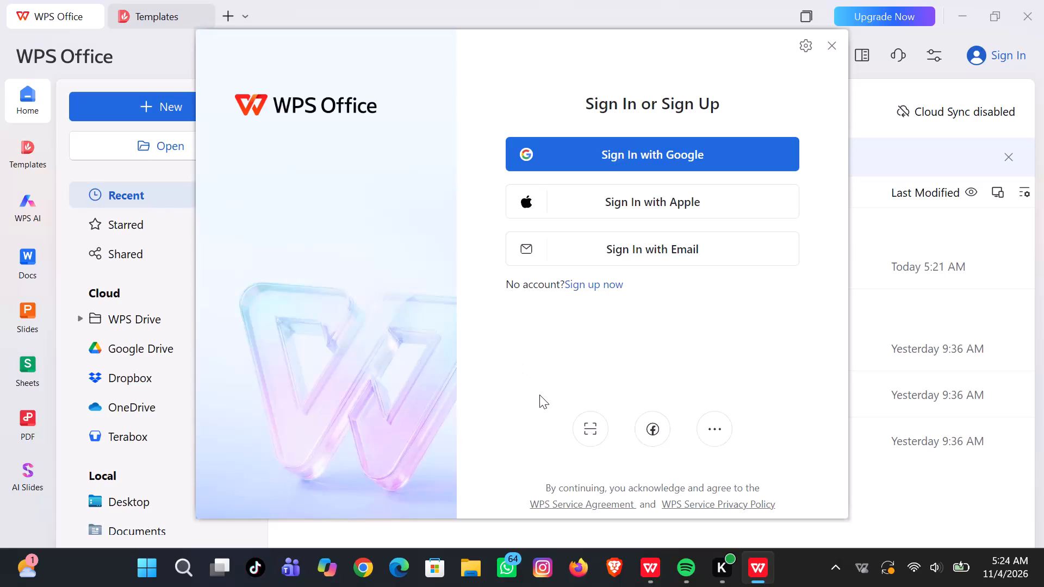
Dismiss the WPS Office sign-in window.
click(373, 283)
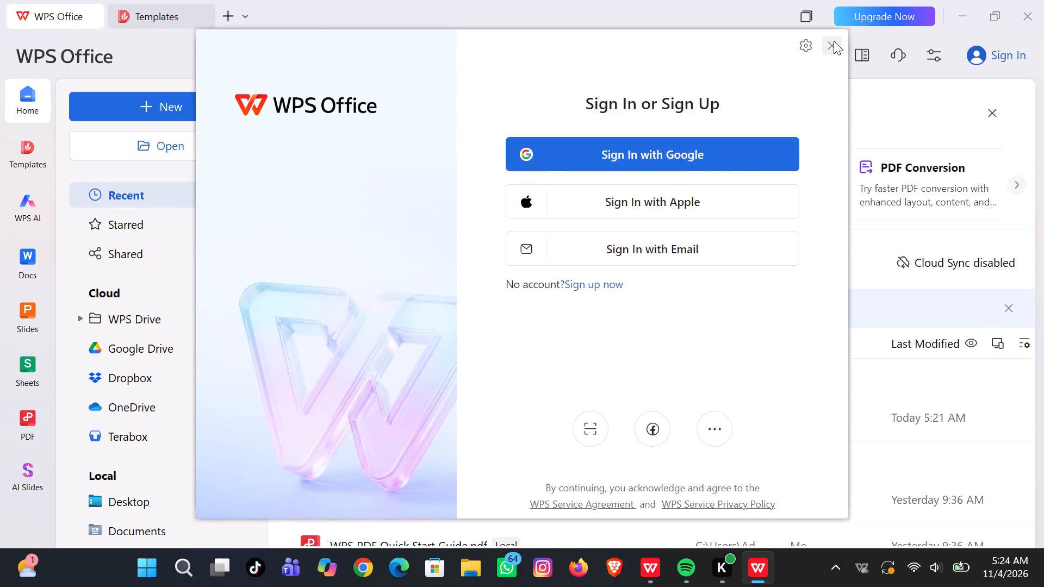
click(834, 41)
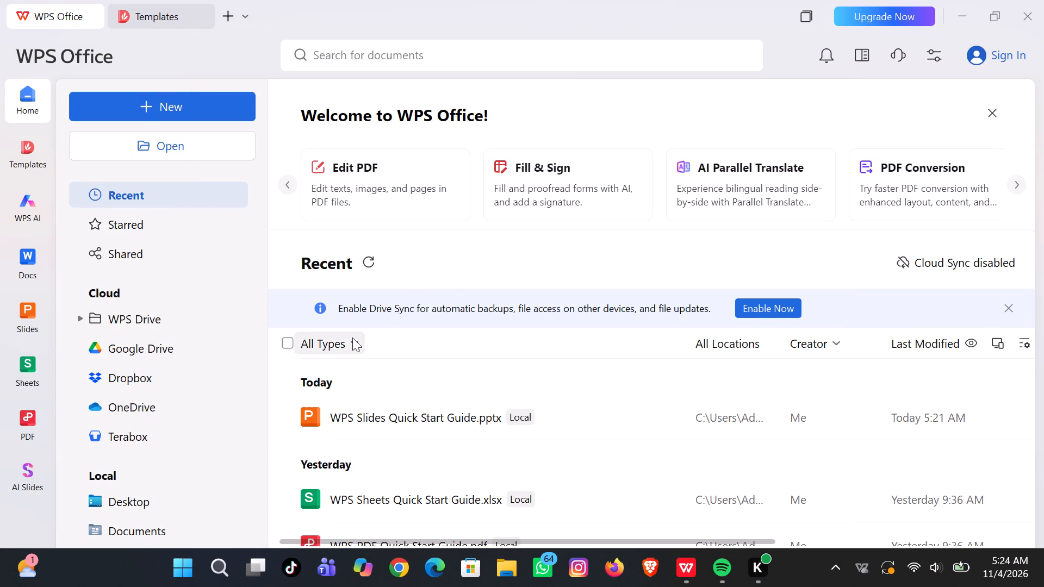
Open WPS Slides Quick Start Guide.pptx from the recent files.
click(412, 423)
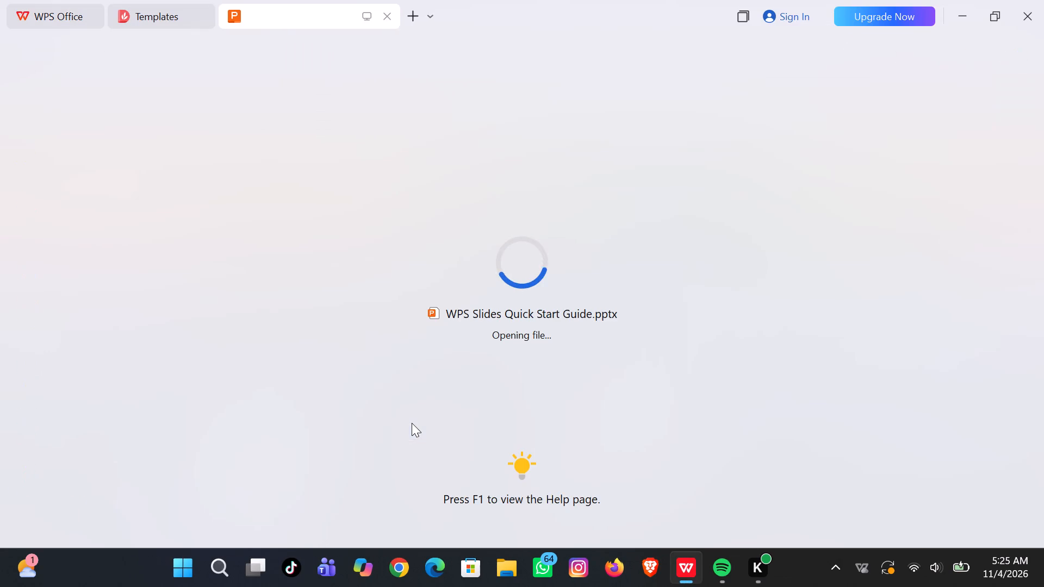
click(394, 257)
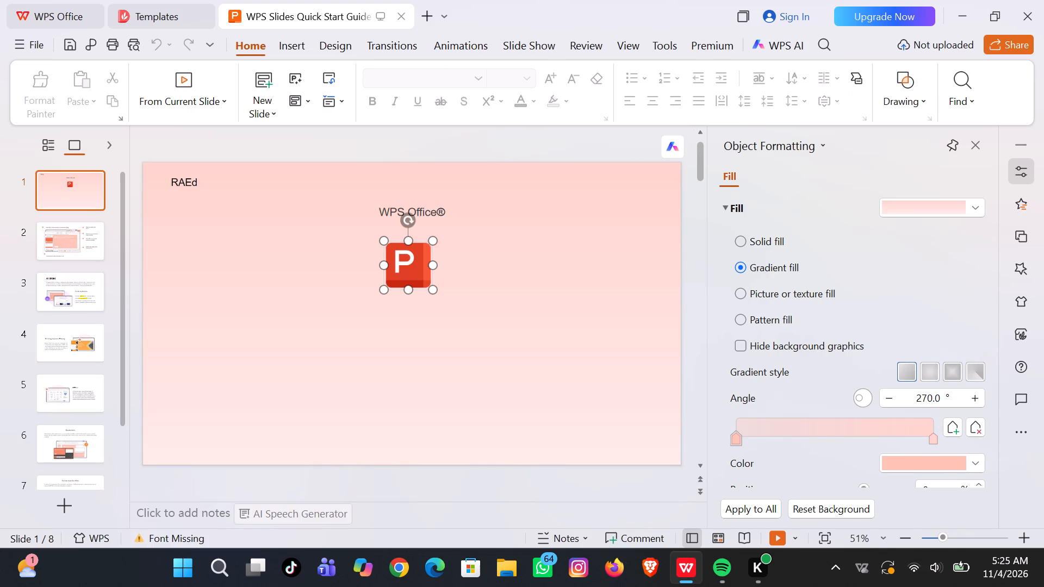
Delete the "RAEd" text box from the first slide.
drag(172, 185, 223, 142)
click(219, 177)
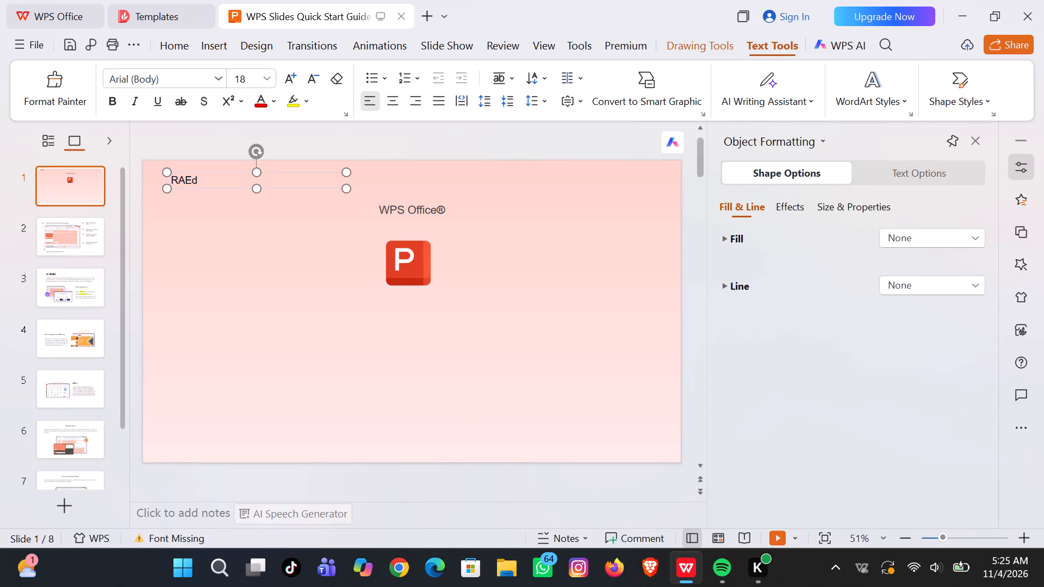
click(199, 181)
key(BackSpace)
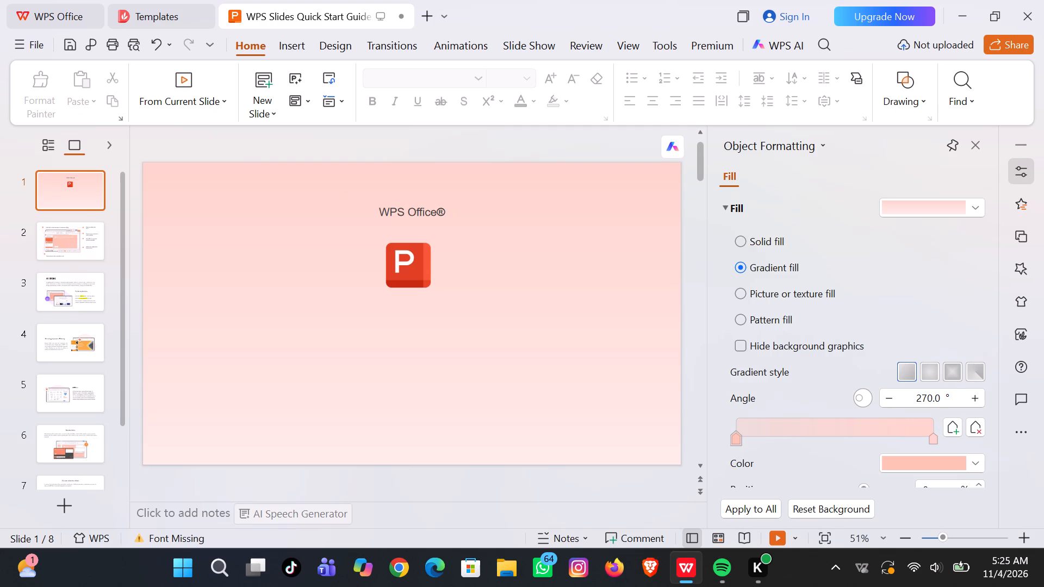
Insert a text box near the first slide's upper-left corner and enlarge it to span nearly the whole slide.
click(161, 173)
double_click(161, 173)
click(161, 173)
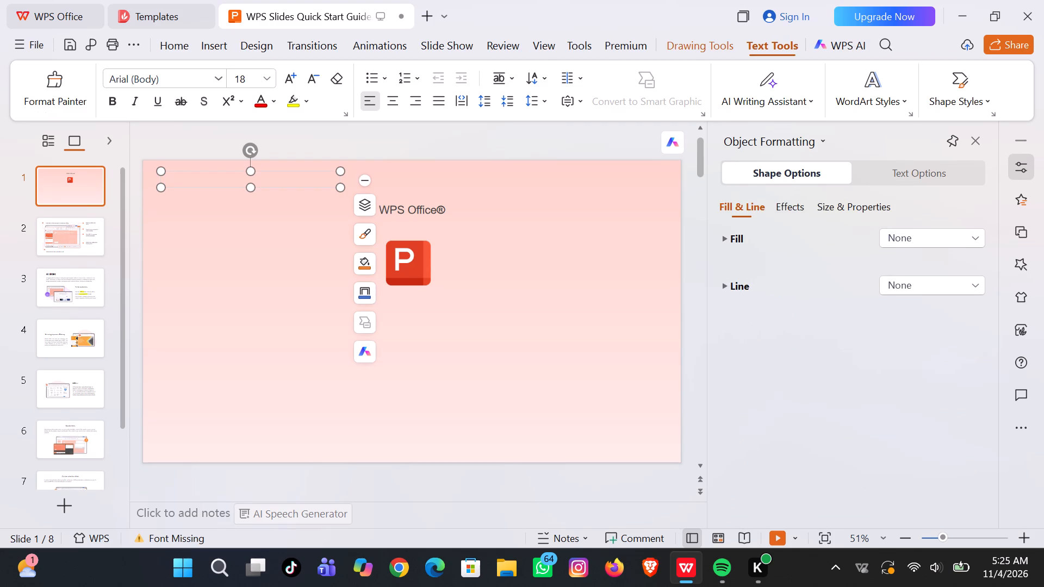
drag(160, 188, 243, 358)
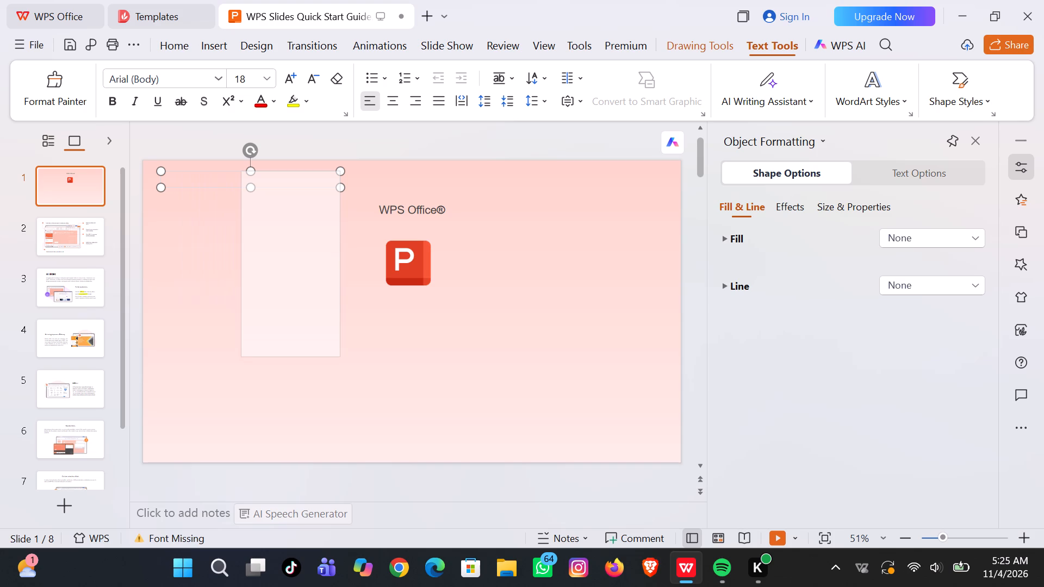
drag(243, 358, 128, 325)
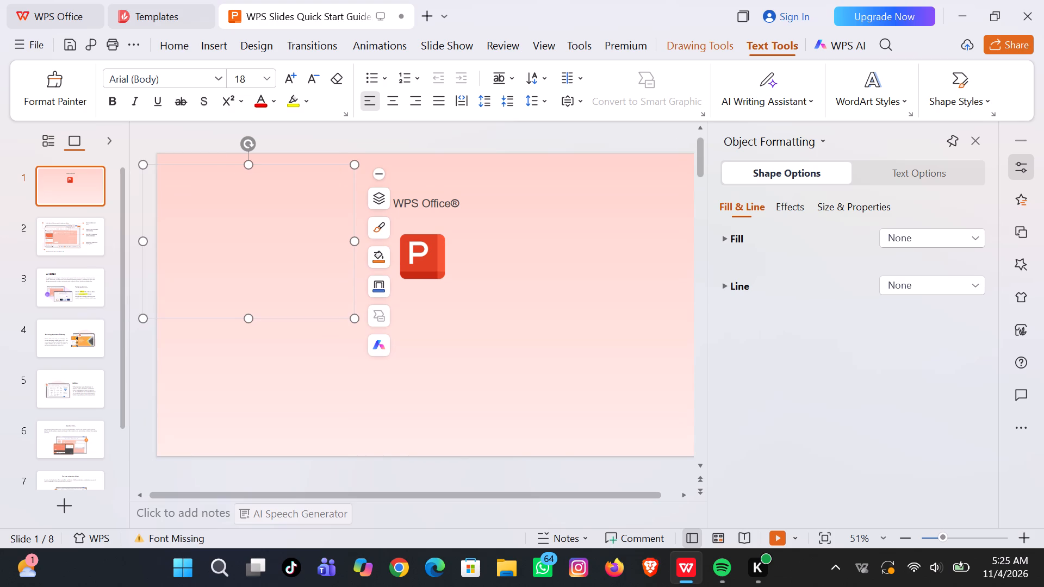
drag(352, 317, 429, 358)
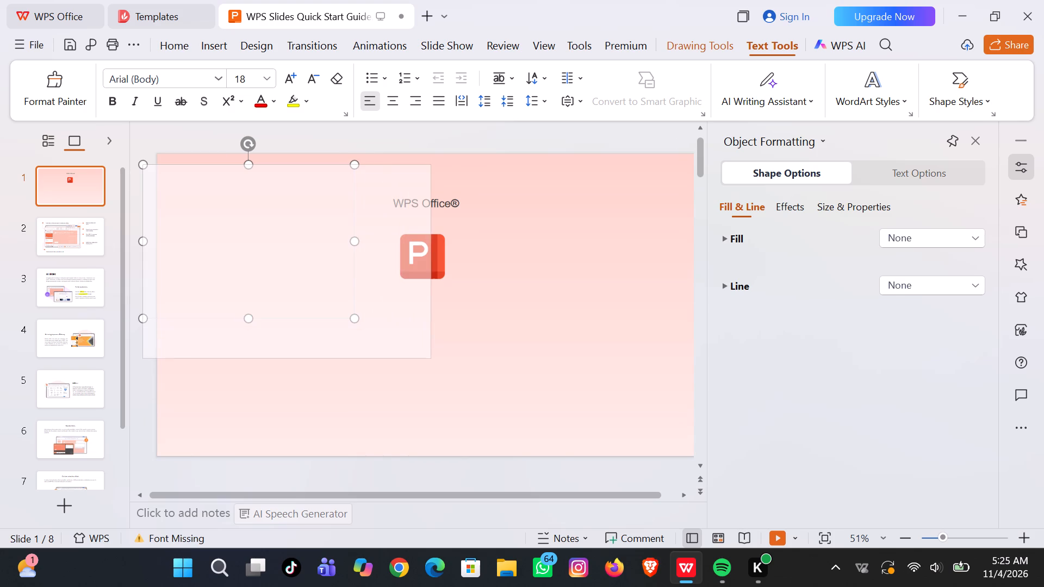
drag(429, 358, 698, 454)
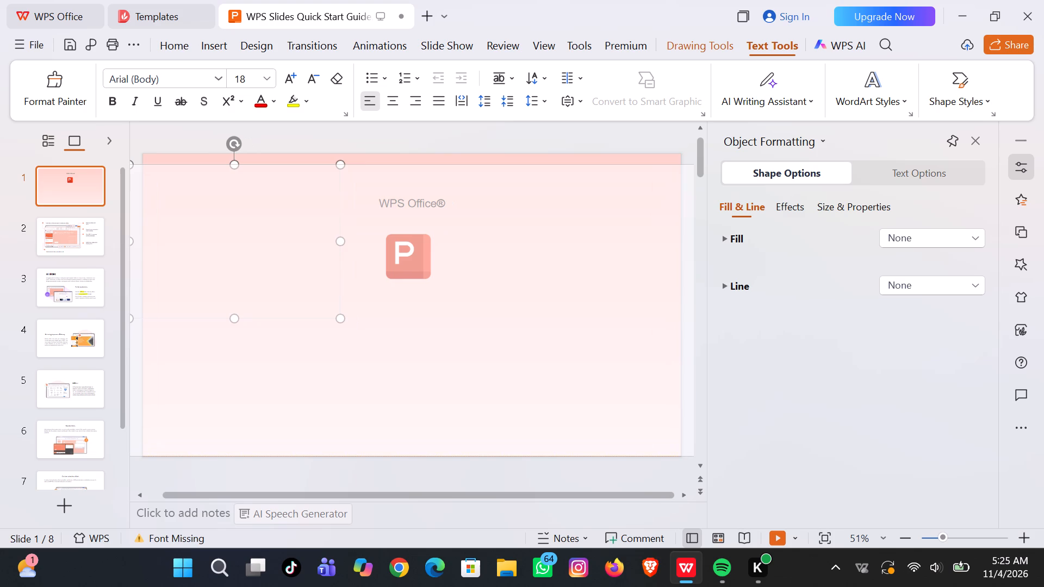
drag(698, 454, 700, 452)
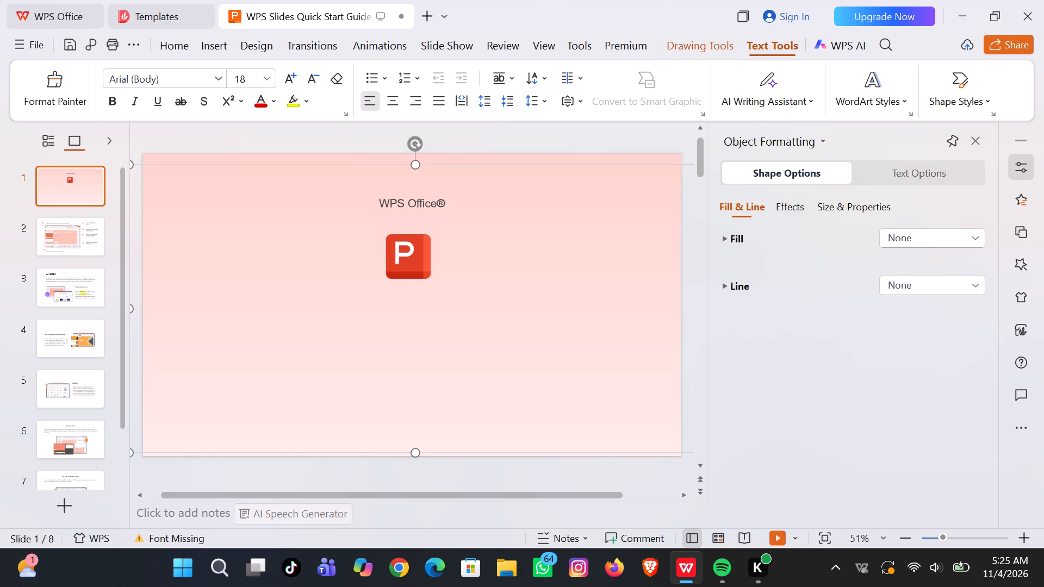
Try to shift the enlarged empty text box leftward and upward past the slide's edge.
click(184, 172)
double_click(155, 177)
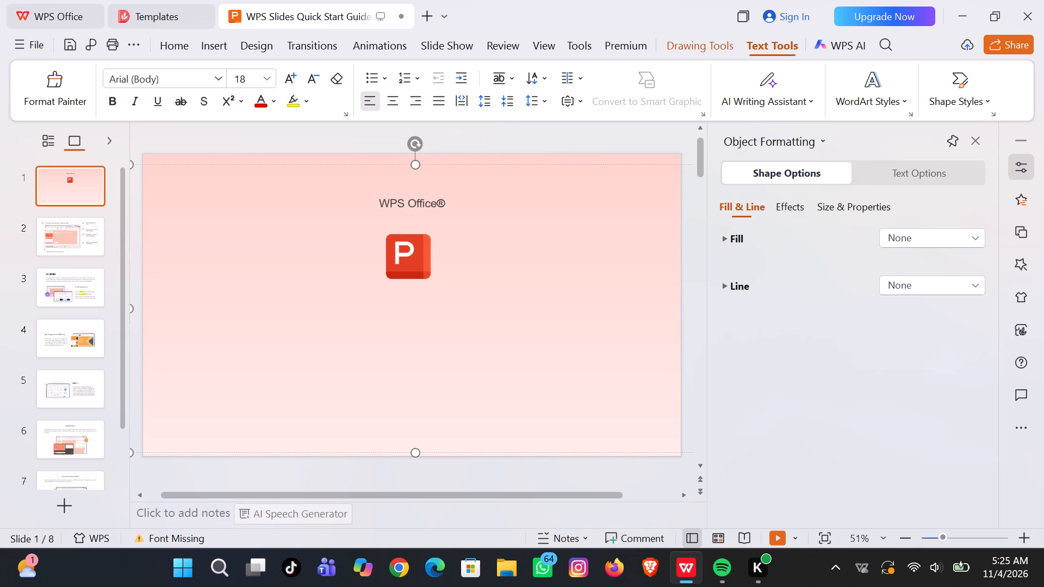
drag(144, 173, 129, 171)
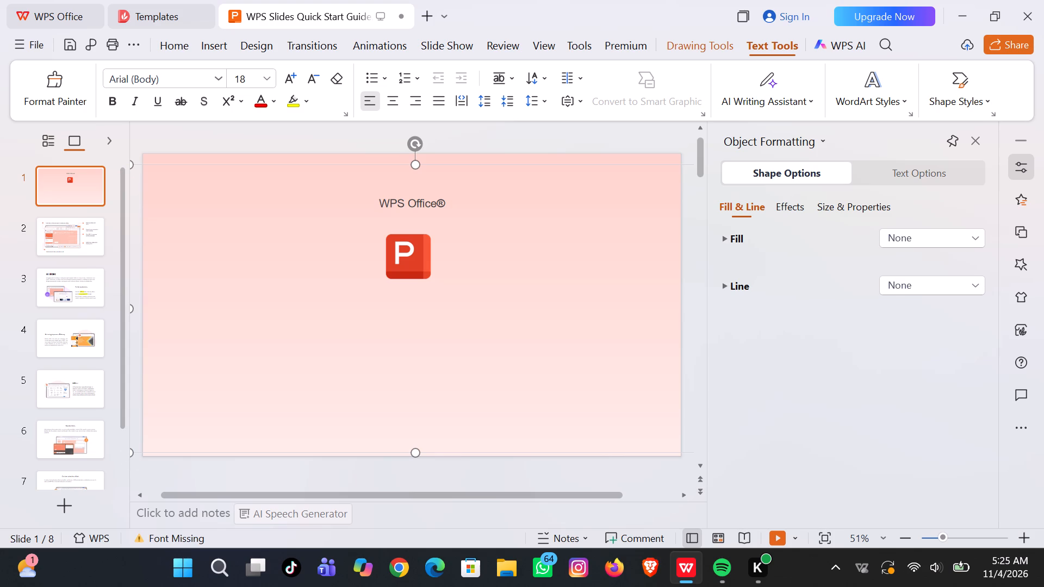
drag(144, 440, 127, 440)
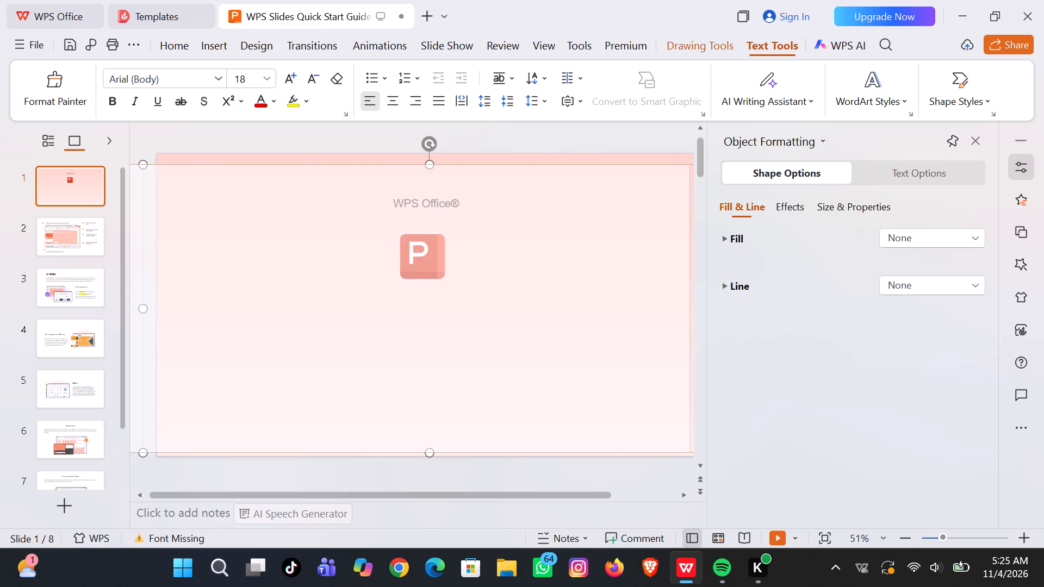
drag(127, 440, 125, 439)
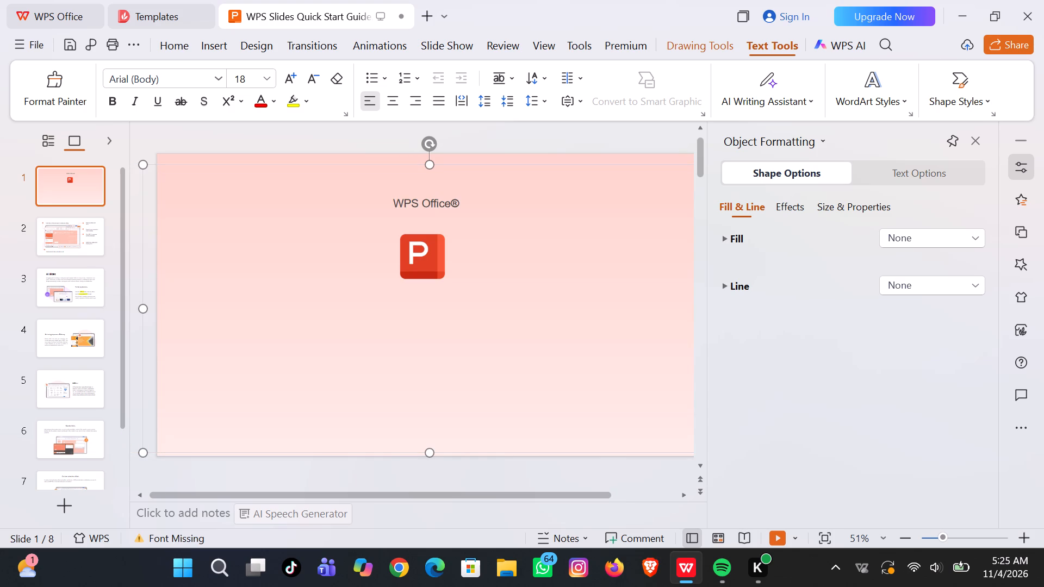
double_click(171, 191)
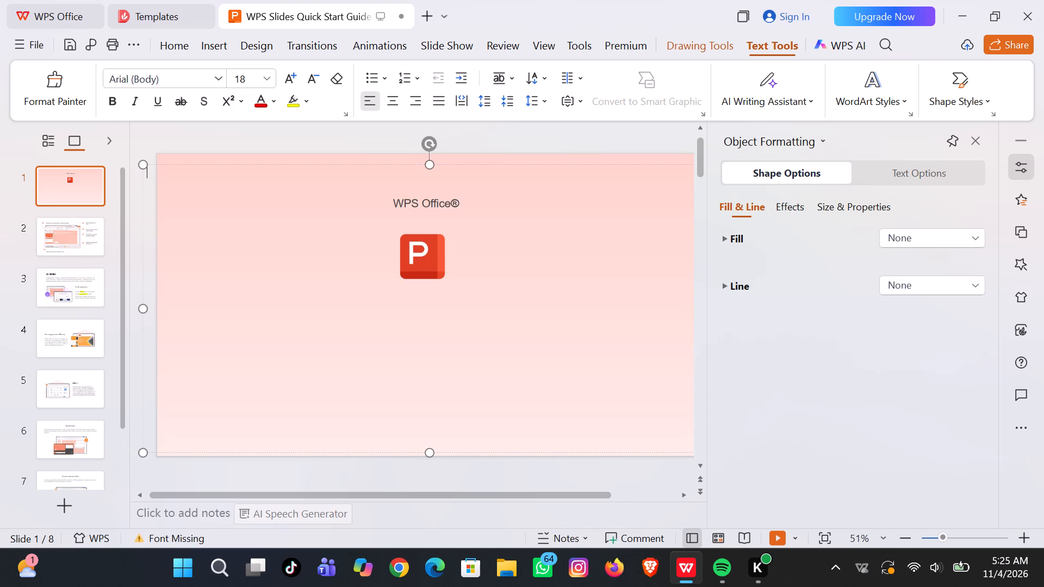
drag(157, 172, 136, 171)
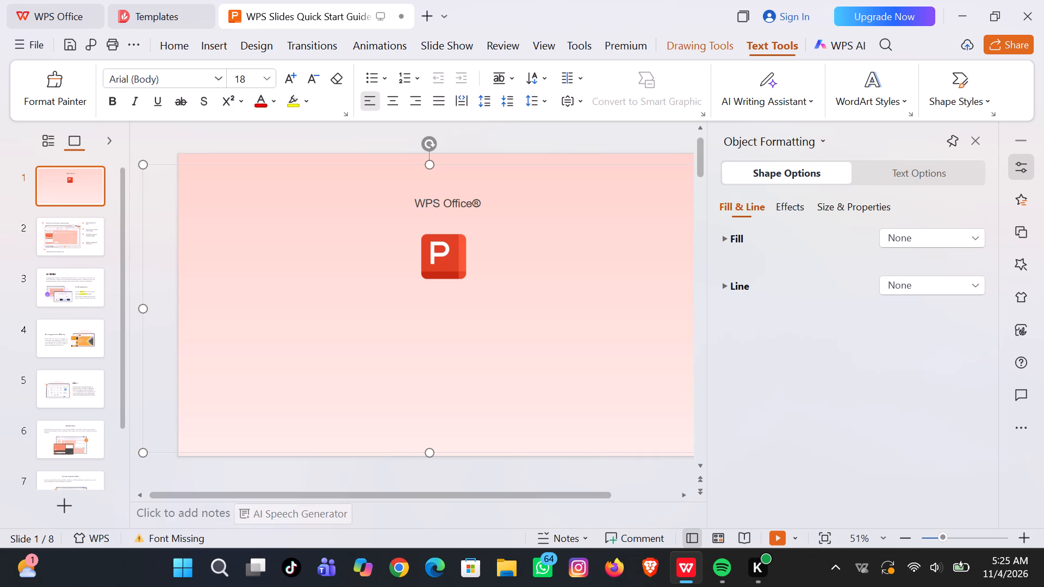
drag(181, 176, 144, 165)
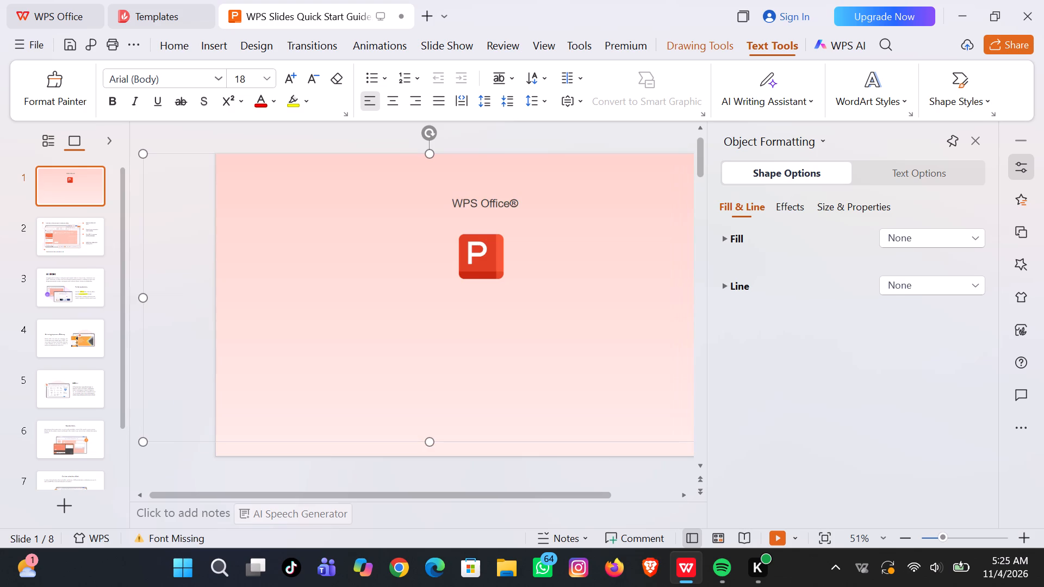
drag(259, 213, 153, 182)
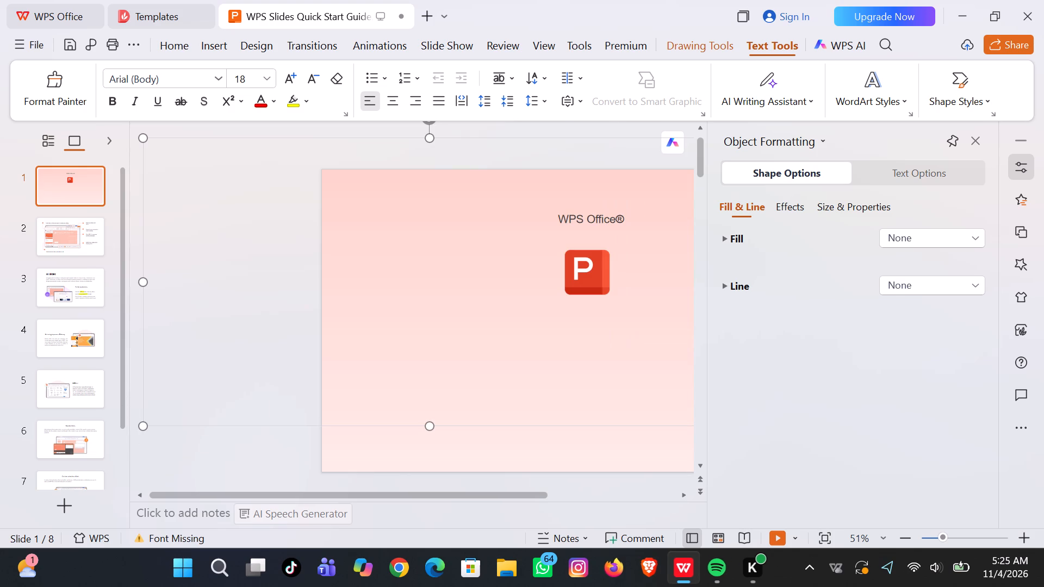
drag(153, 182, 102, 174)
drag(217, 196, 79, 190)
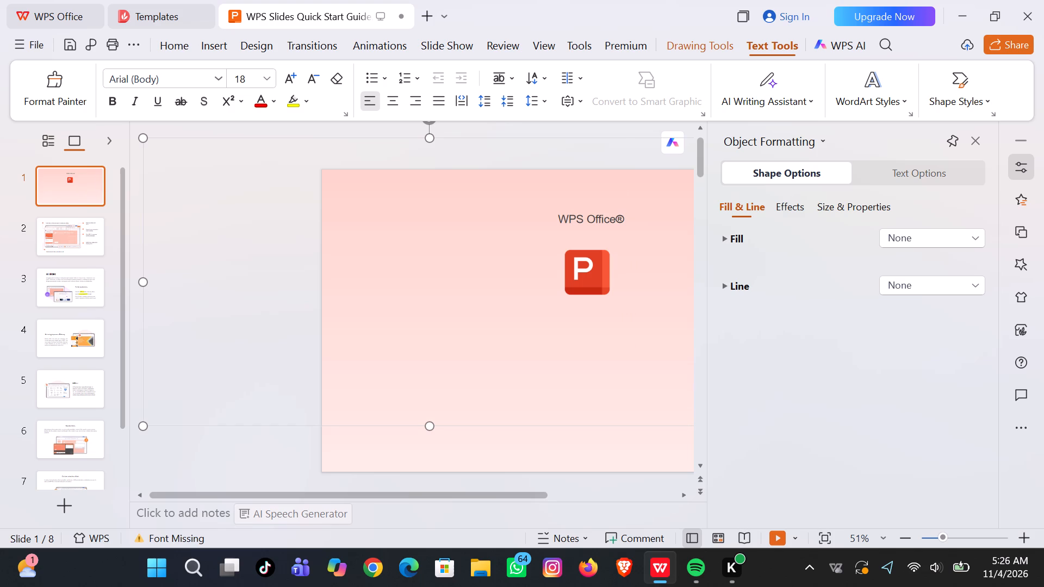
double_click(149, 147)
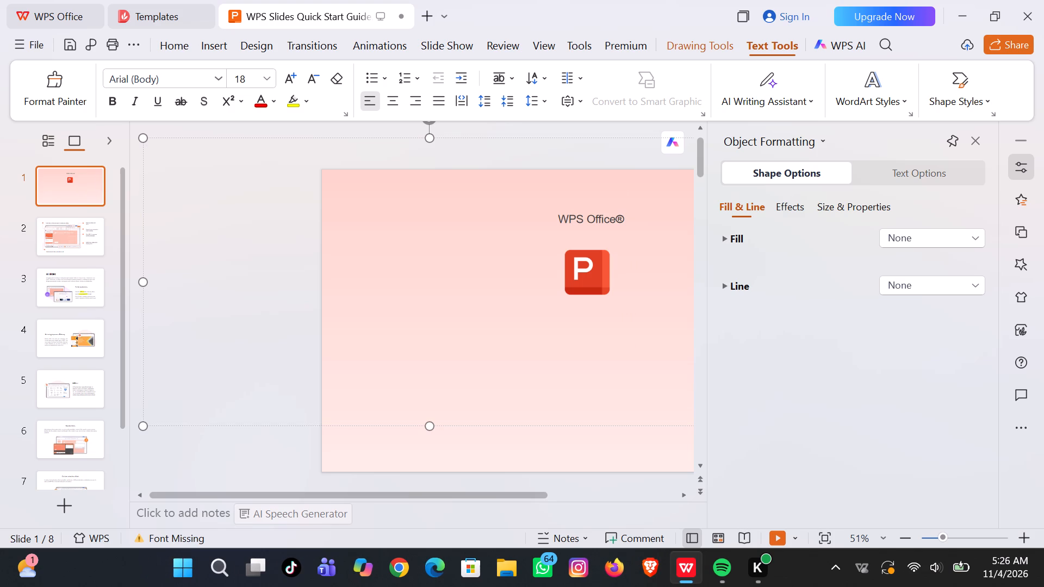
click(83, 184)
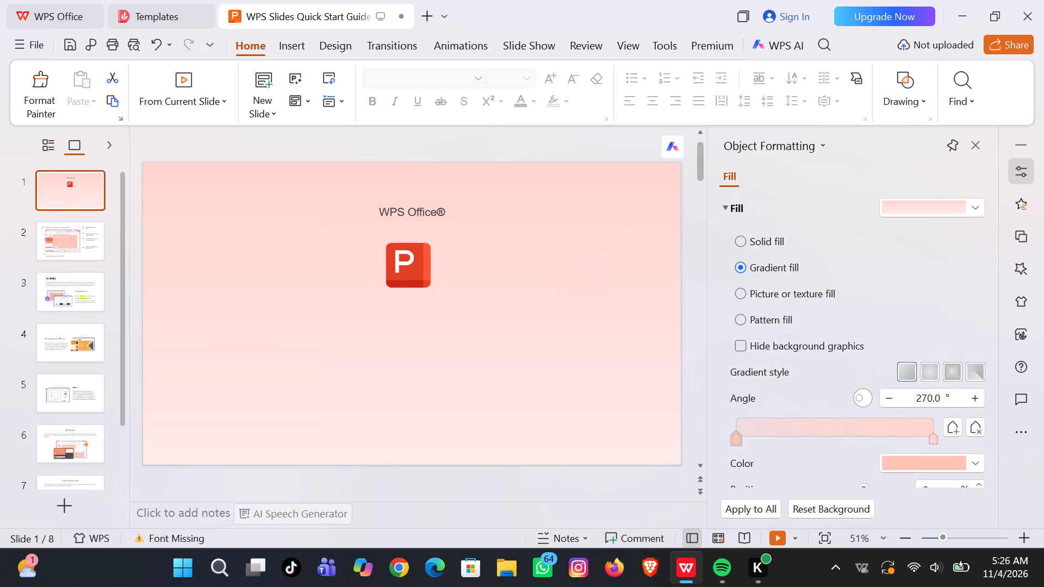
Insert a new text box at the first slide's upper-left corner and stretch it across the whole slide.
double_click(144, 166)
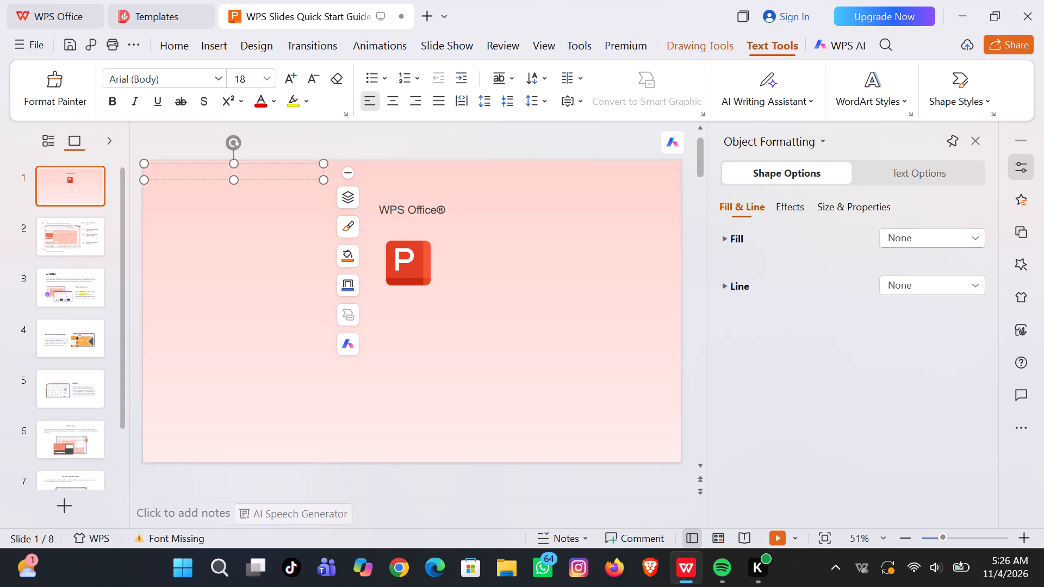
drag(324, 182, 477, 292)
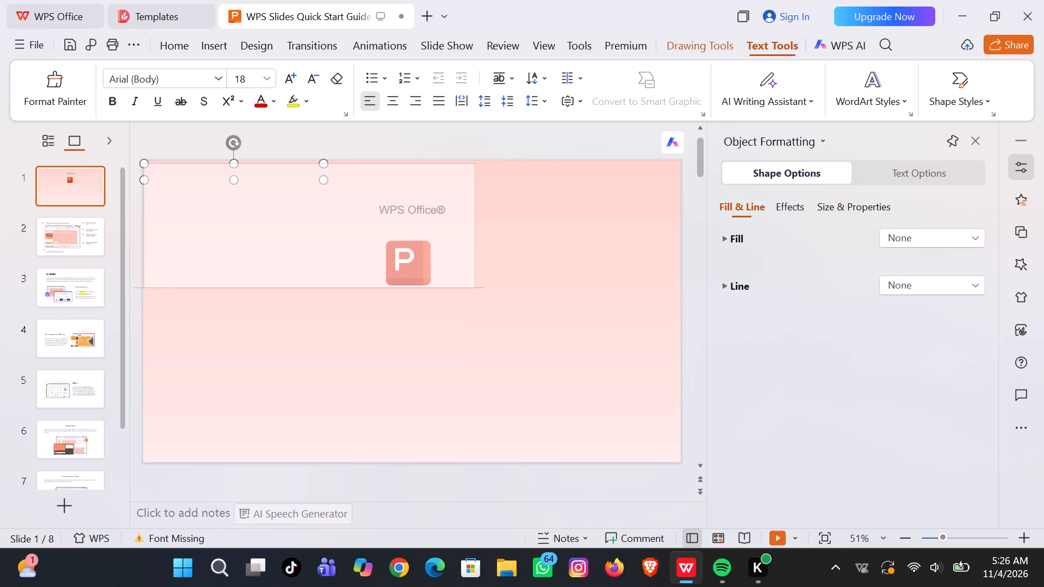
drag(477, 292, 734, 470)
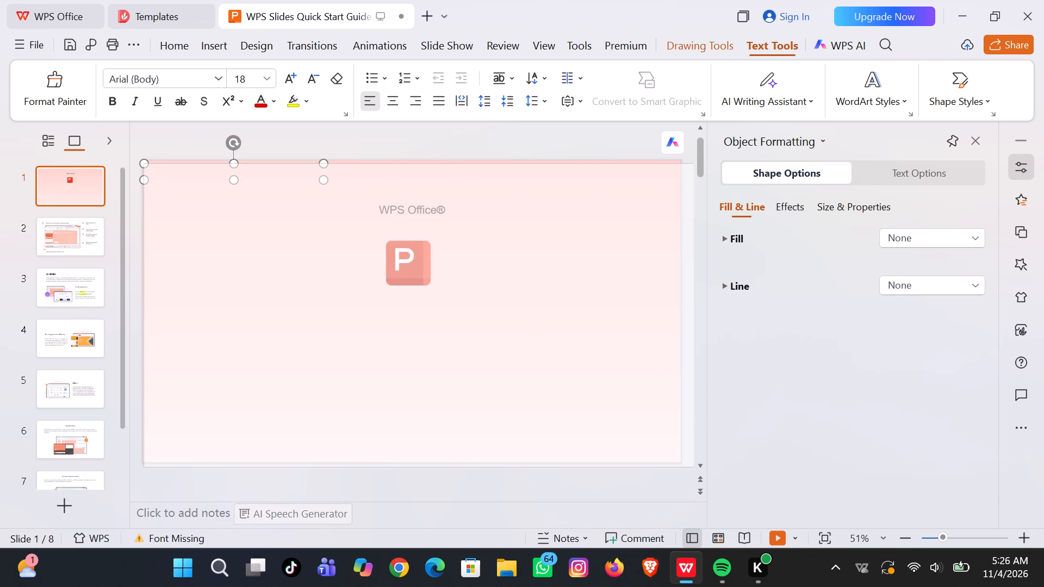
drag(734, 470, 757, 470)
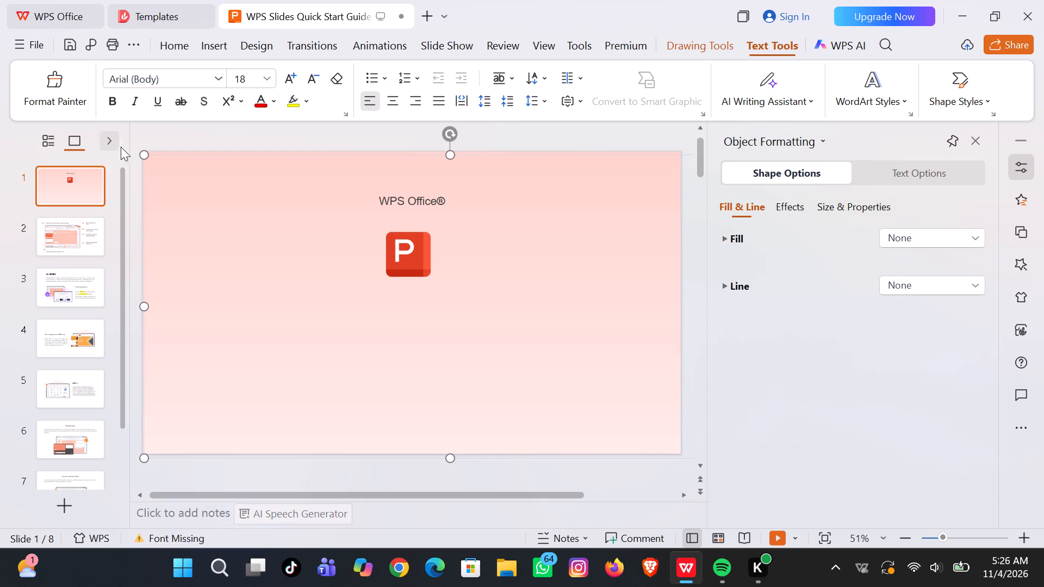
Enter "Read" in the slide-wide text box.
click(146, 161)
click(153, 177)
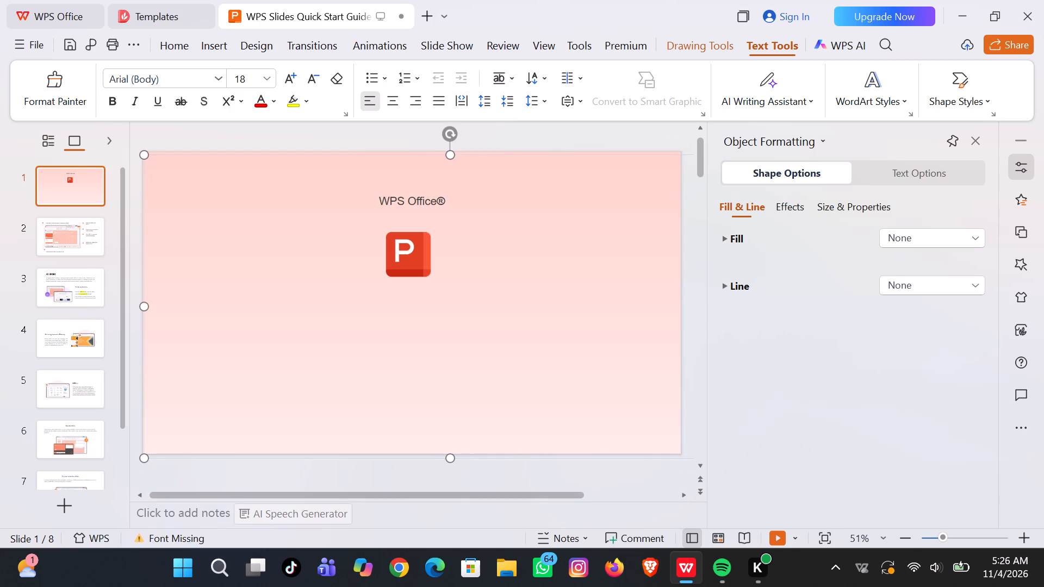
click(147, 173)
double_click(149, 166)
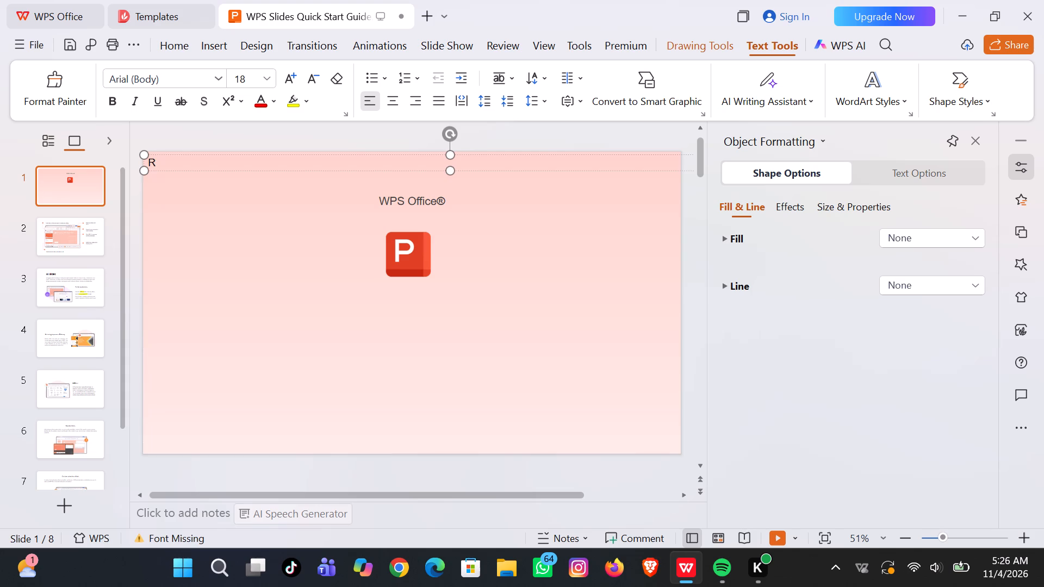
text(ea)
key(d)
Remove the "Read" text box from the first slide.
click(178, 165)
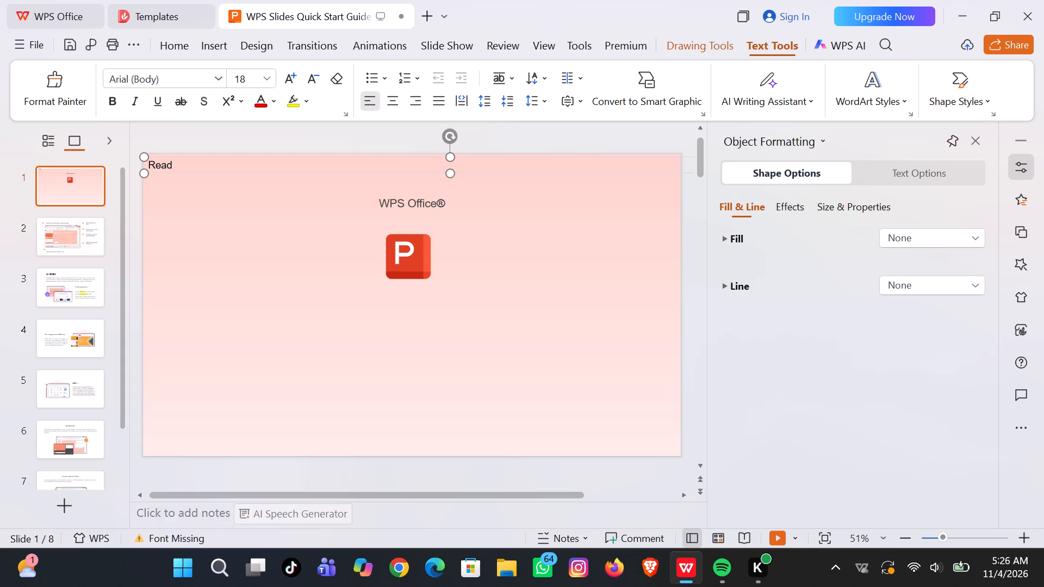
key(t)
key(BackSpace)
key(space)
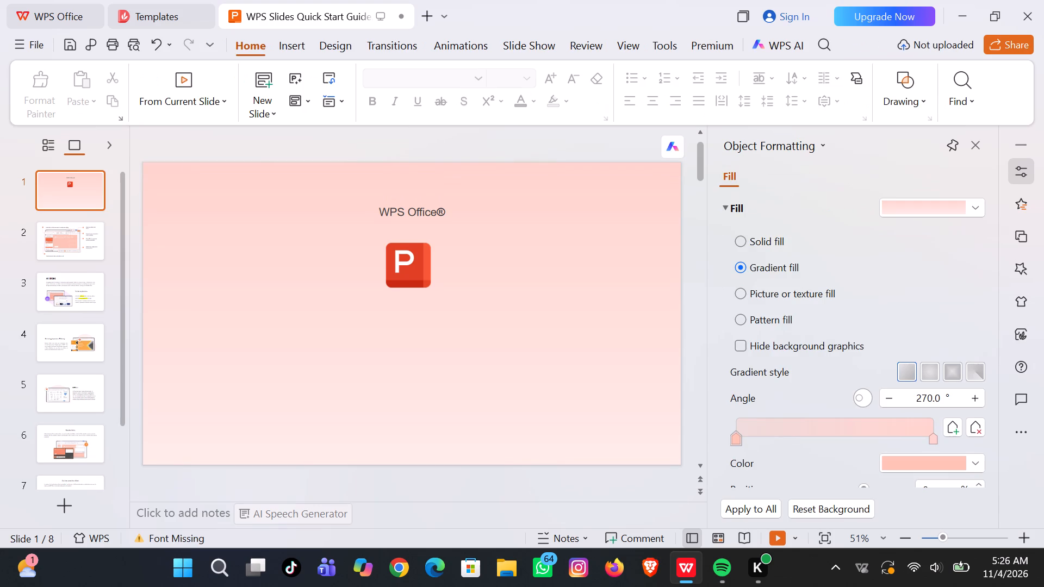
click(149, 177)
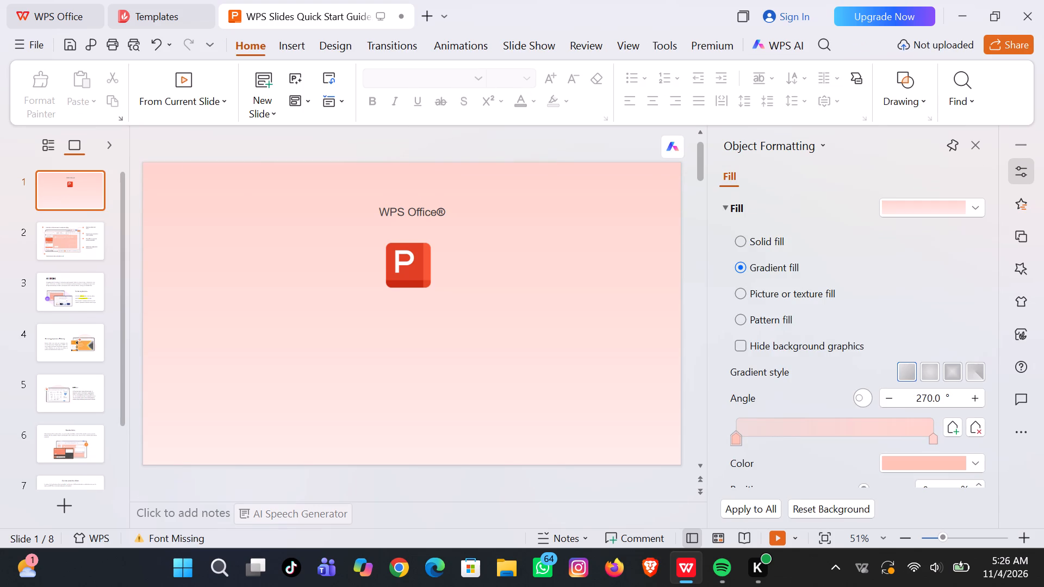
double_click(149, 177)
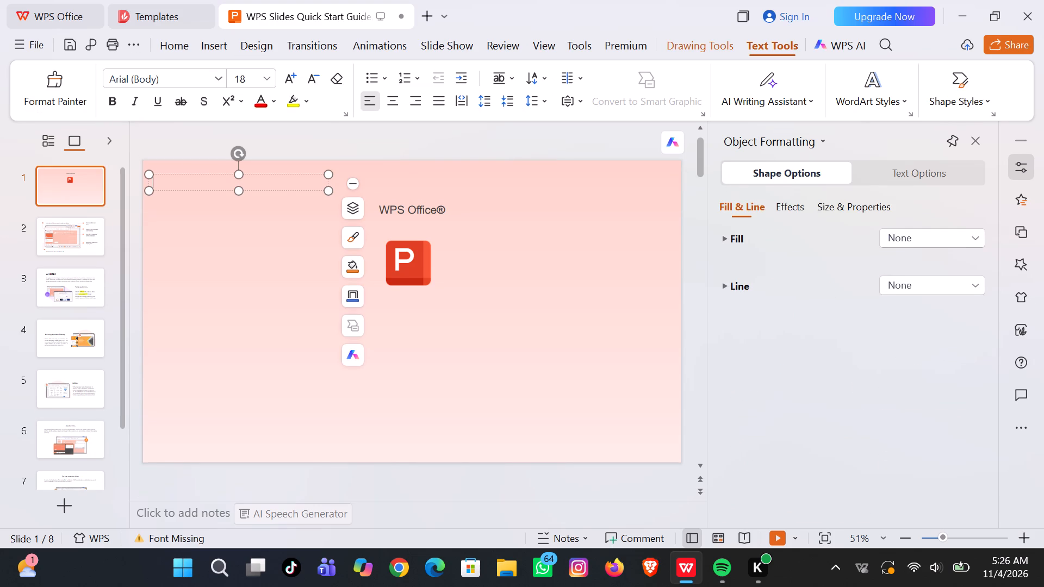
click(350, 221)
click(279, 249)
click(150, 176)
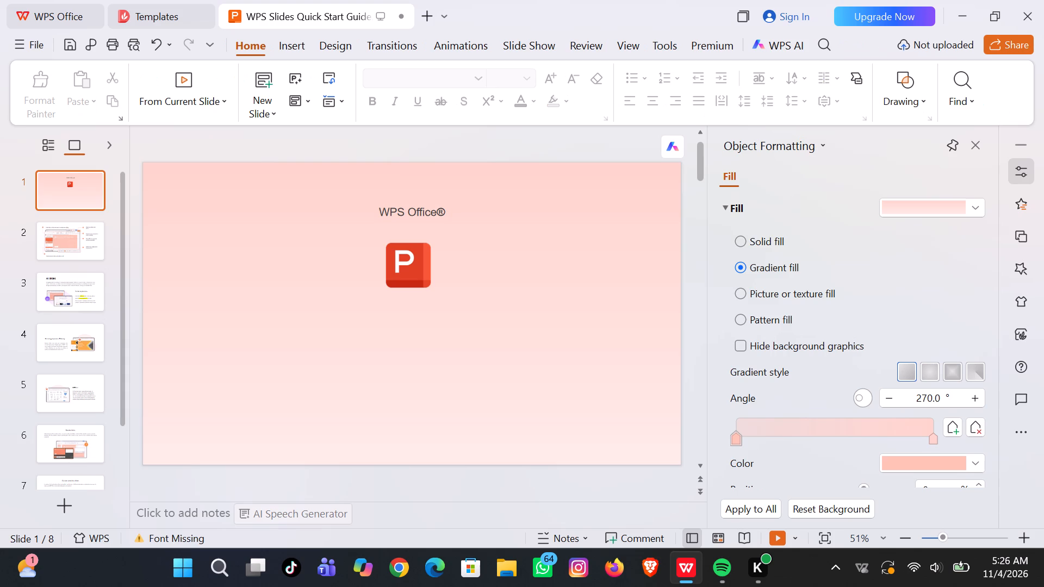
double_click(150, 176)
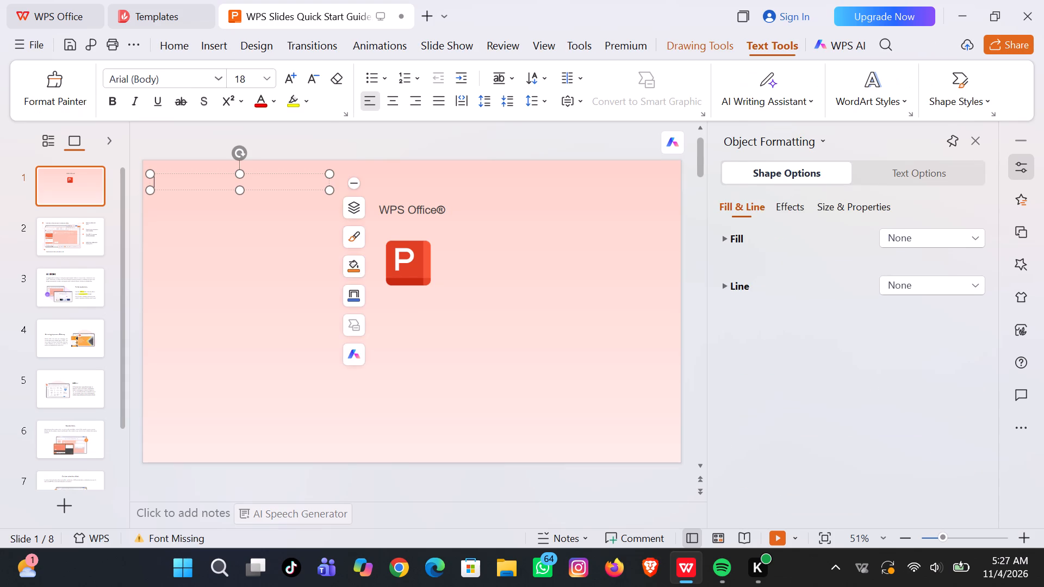
Insert a text box at the first slide's upper-left corner and stretch it across the whole slide.
double_click(139, 161)
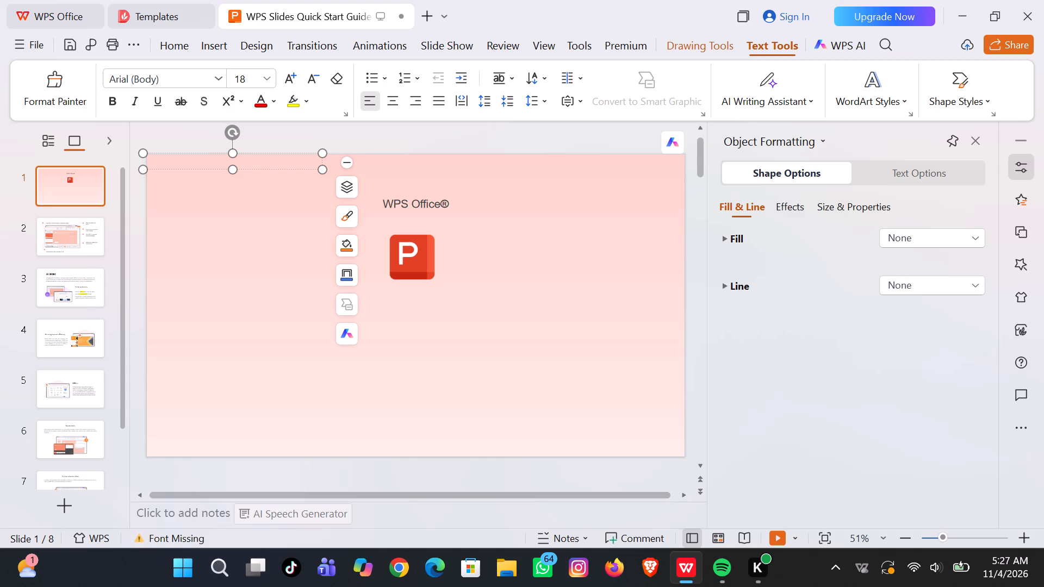
drag(325, 172, 361, 204)
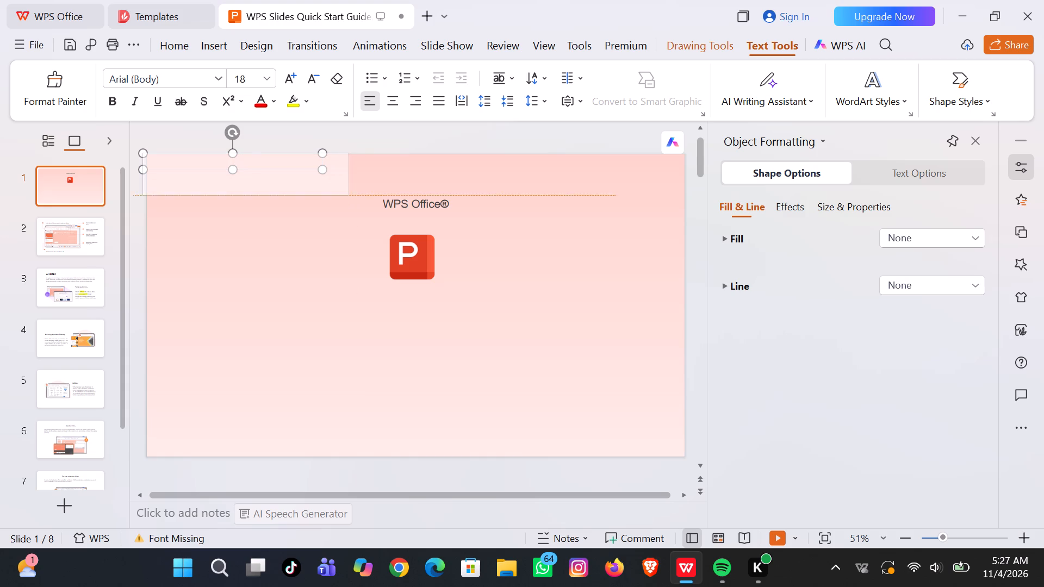
drag(361, 204, 738, 455)
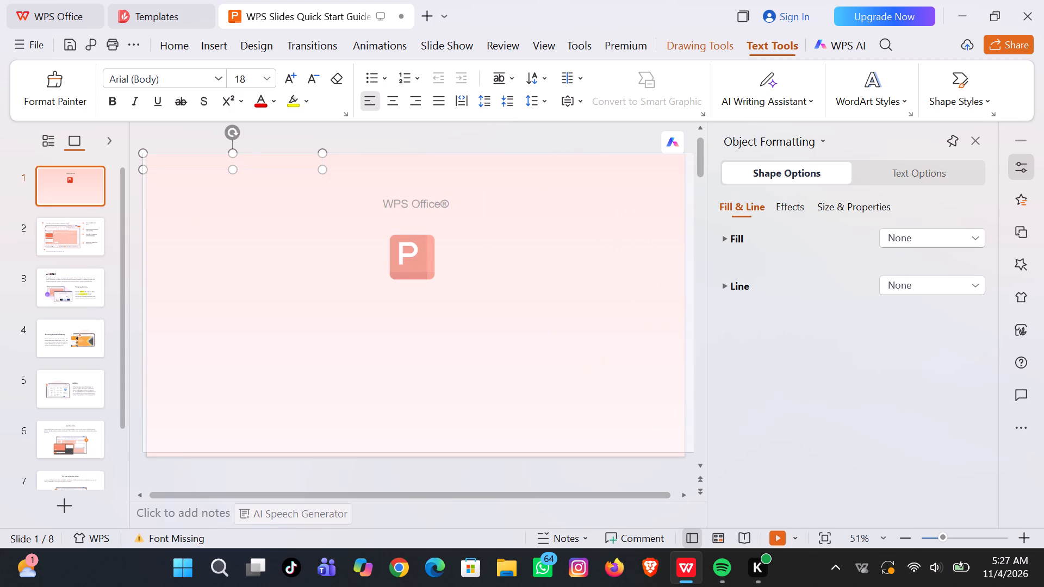
drag(738, 455, 686, 466)
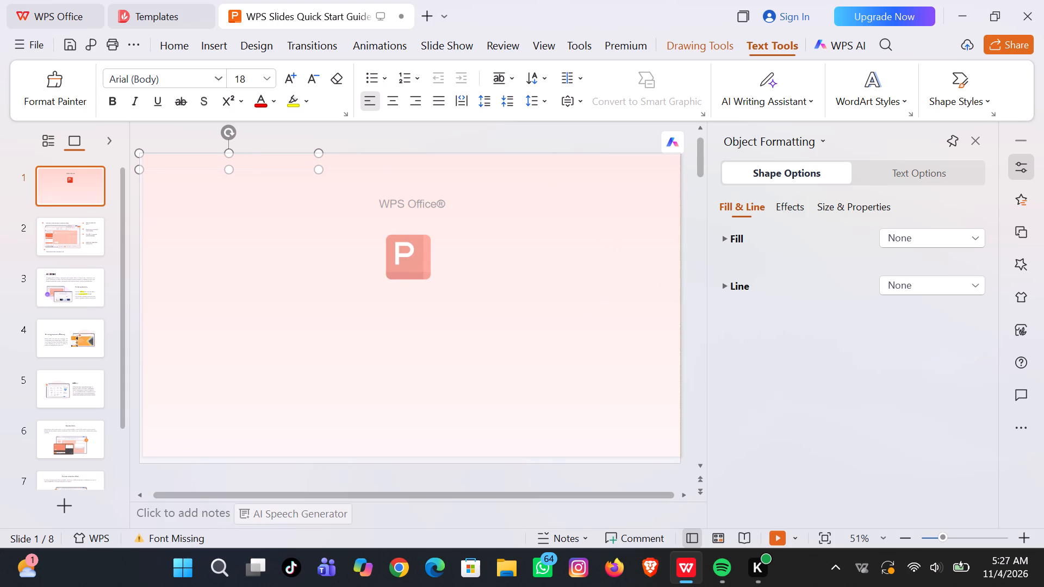
drag(686, 466, 681, 460)
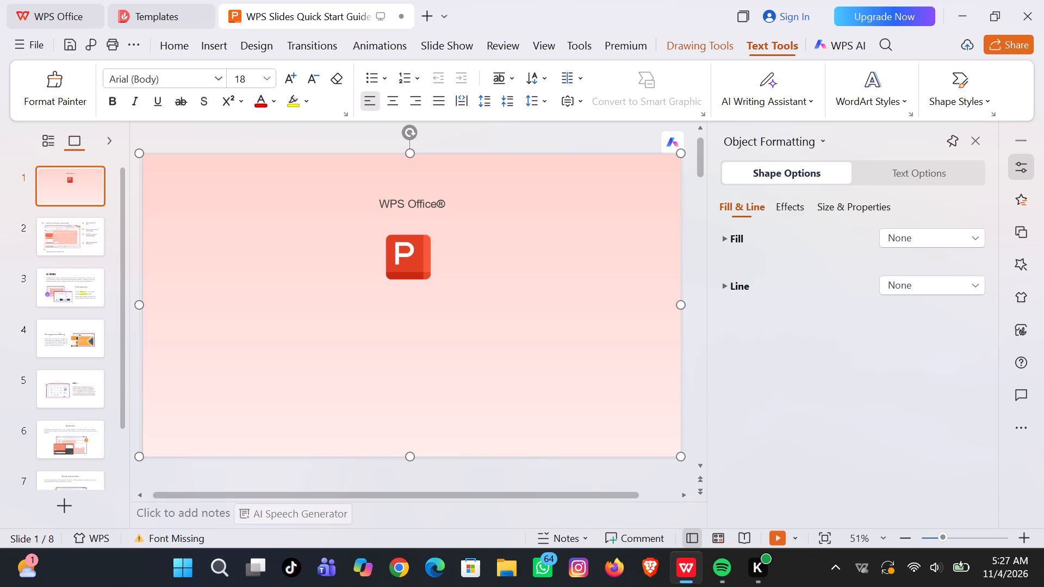
Enter "Read the situation below" in the slide-wide text box.
click(147, 167)
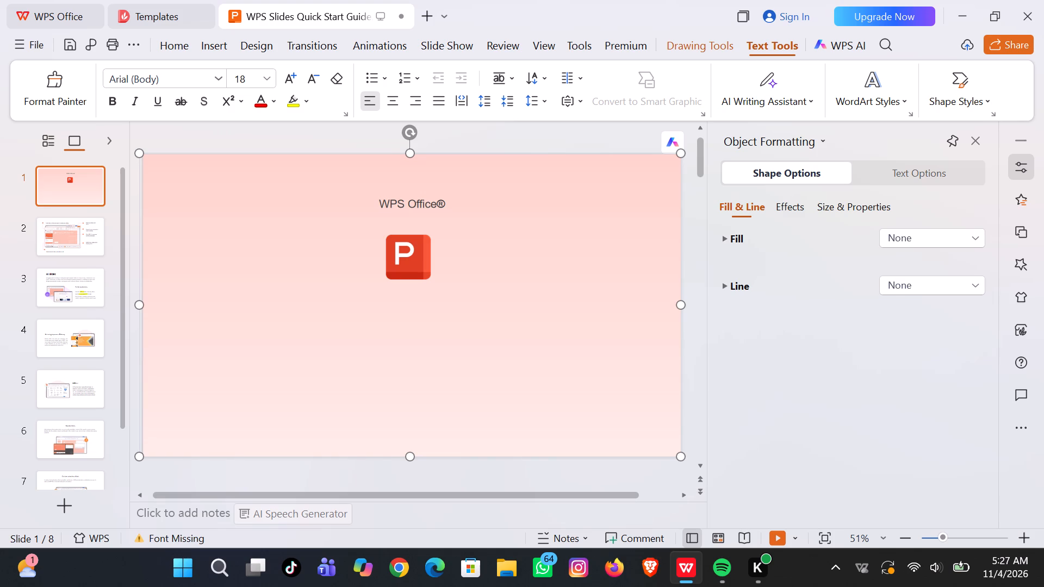
double_click(144, 162)
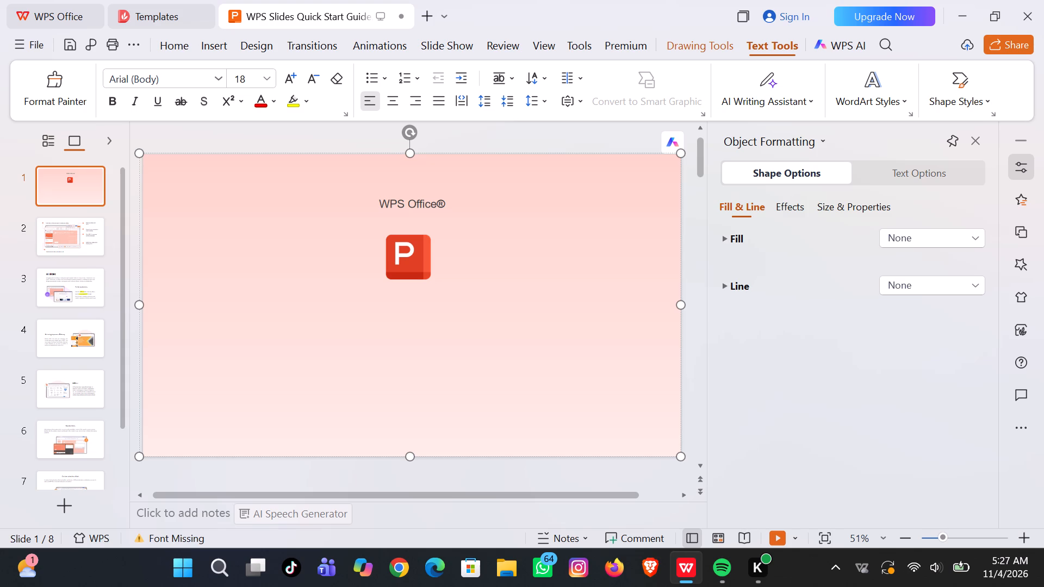
key(r)
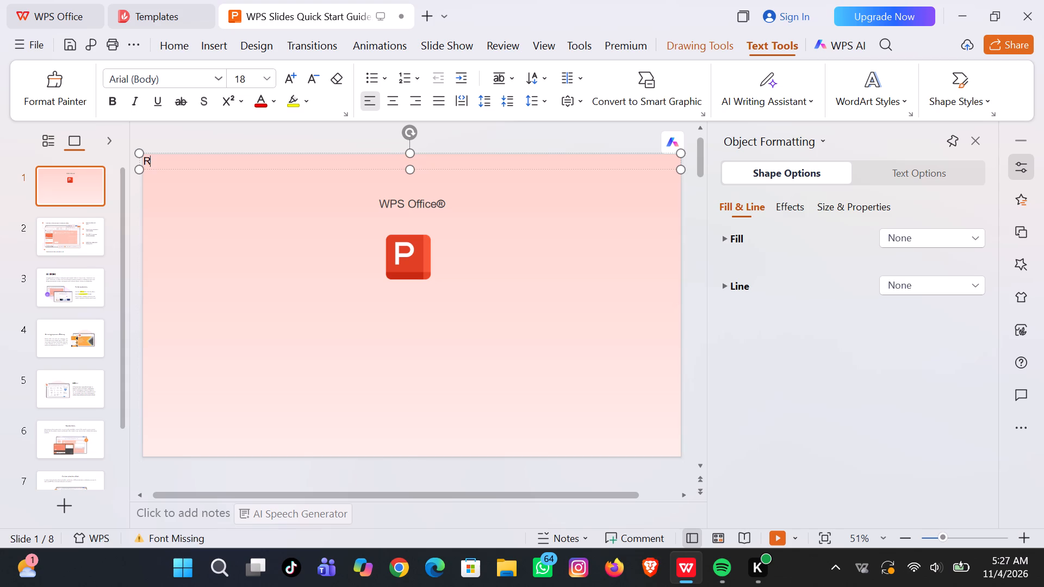
key(e)
key(a)
key(d)
key(space)
text(the situ)
text(ation below)
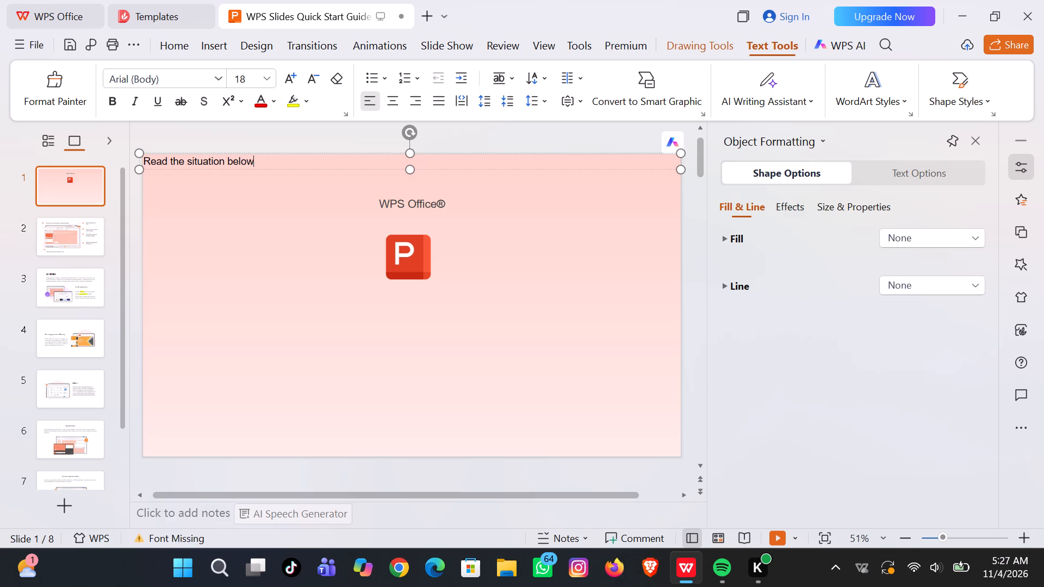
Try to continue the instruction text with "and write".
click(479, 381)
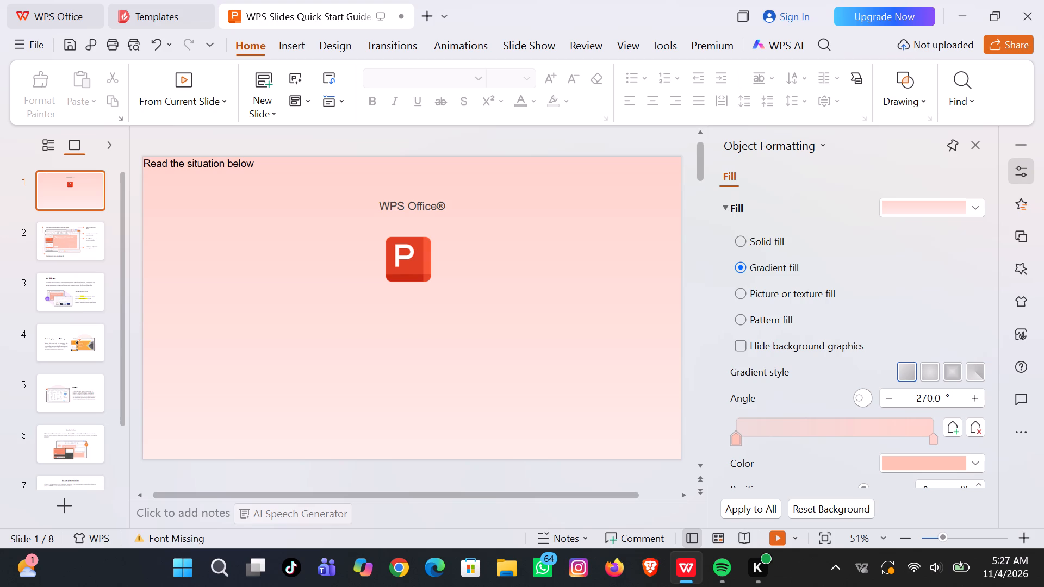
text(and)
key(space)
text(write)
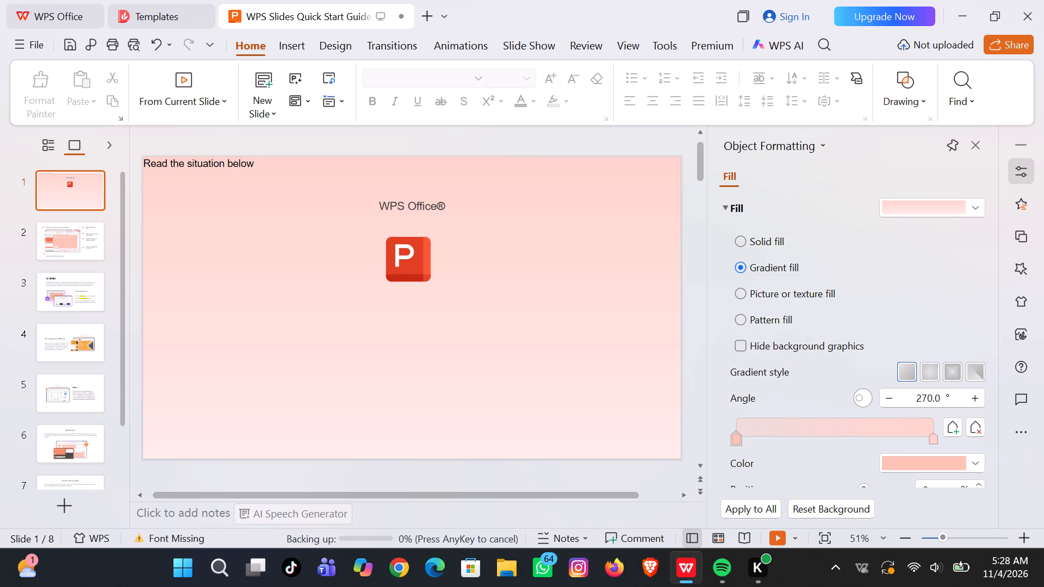
Add a space after "below" and move the "Read the situation below" text box to just above the slide's upper edge.
click(260, 167)
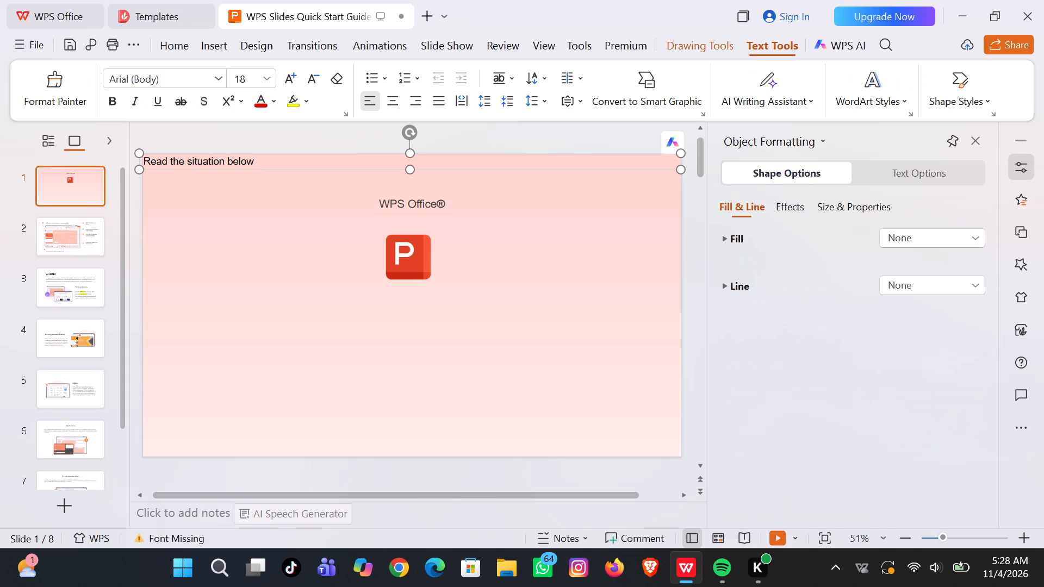
drag(259, 164, 241, 288)
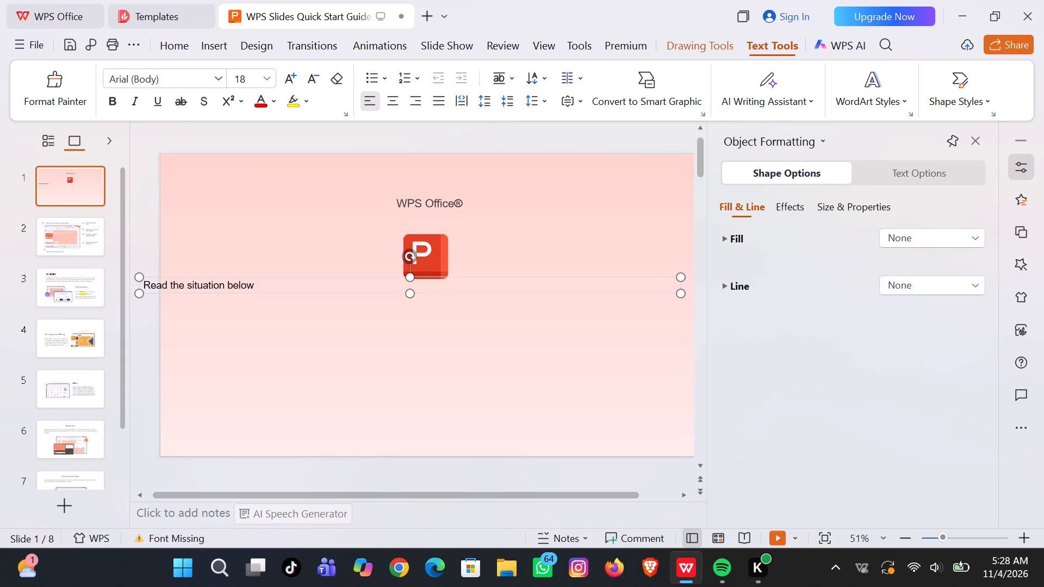
key(space)
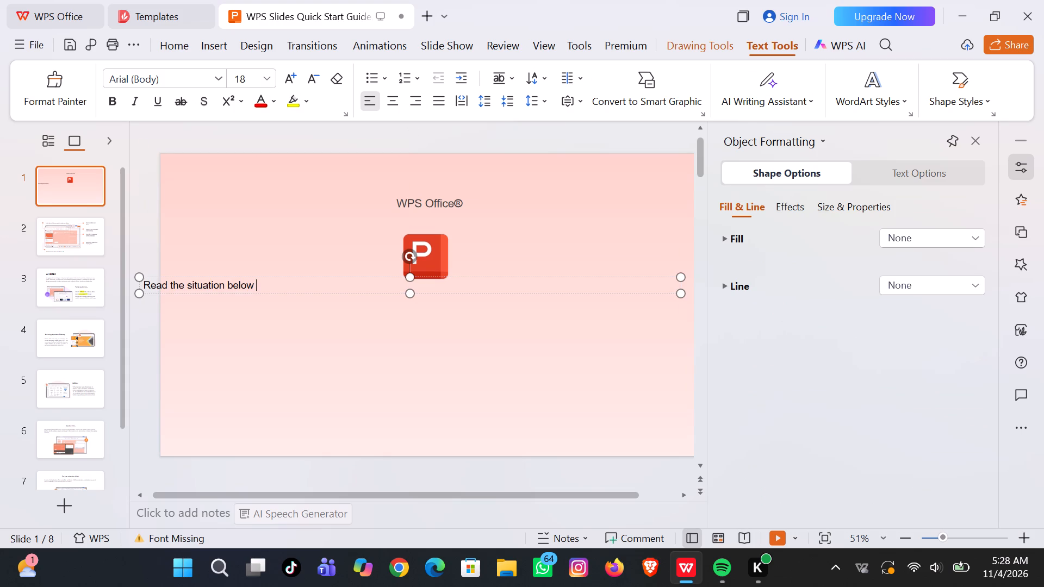
drag(260, 278, 248, 135)
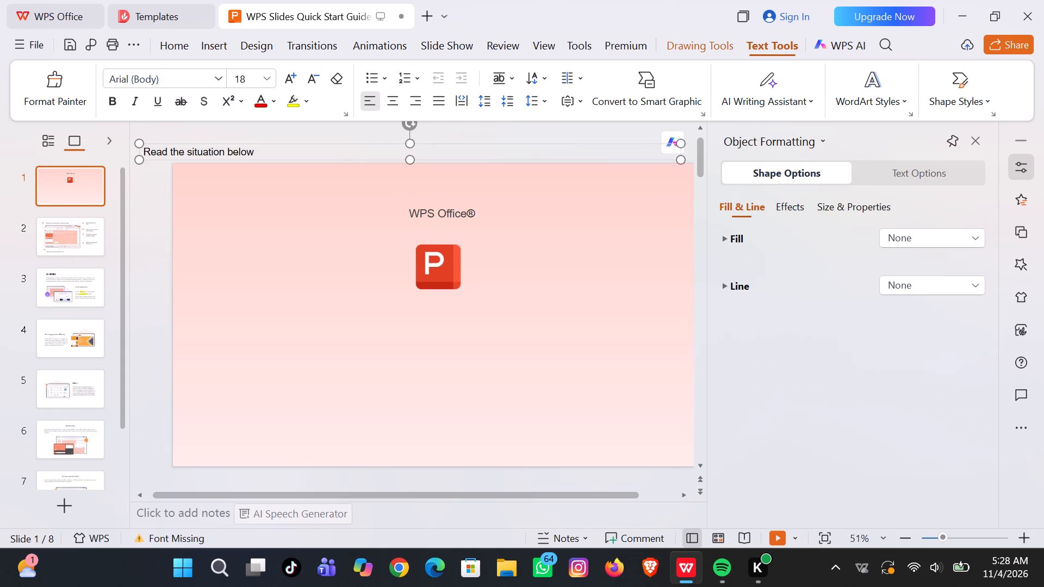
click(248, 135)
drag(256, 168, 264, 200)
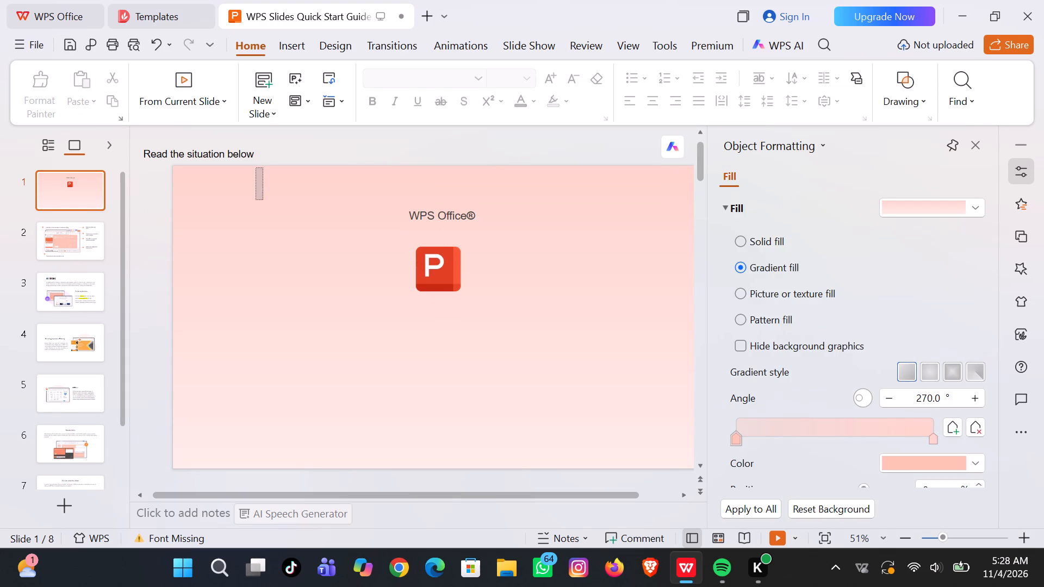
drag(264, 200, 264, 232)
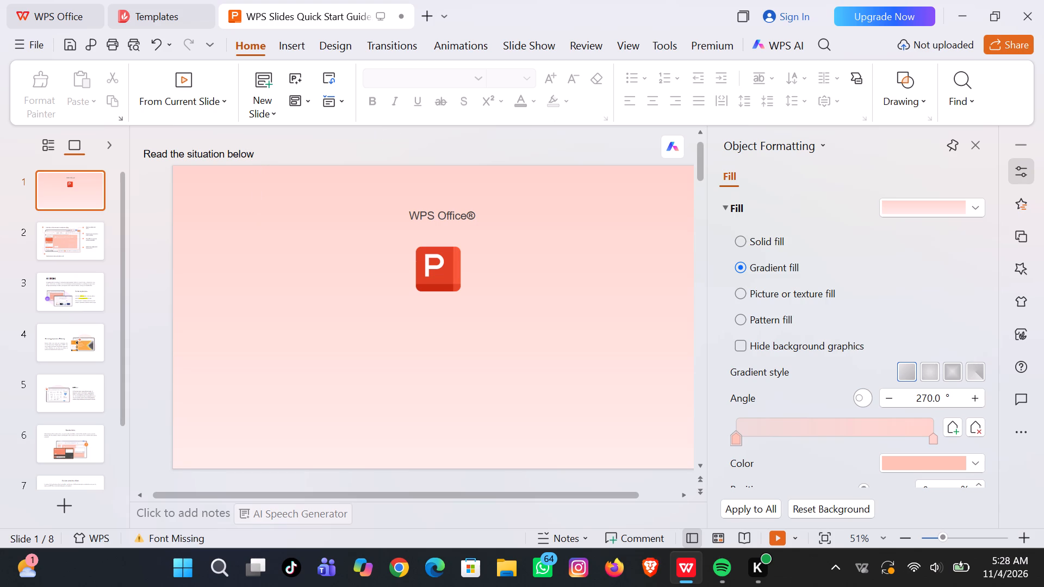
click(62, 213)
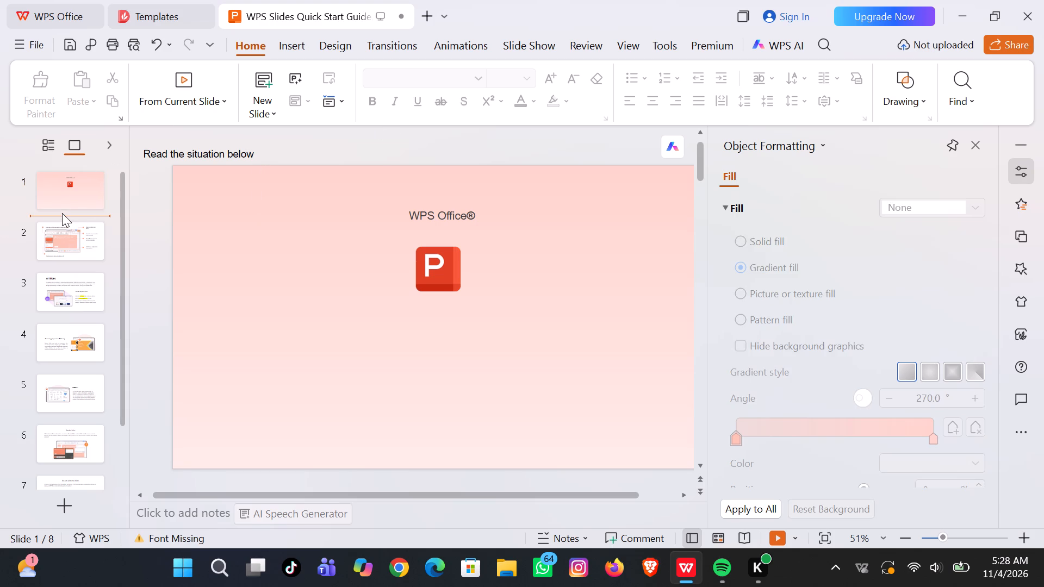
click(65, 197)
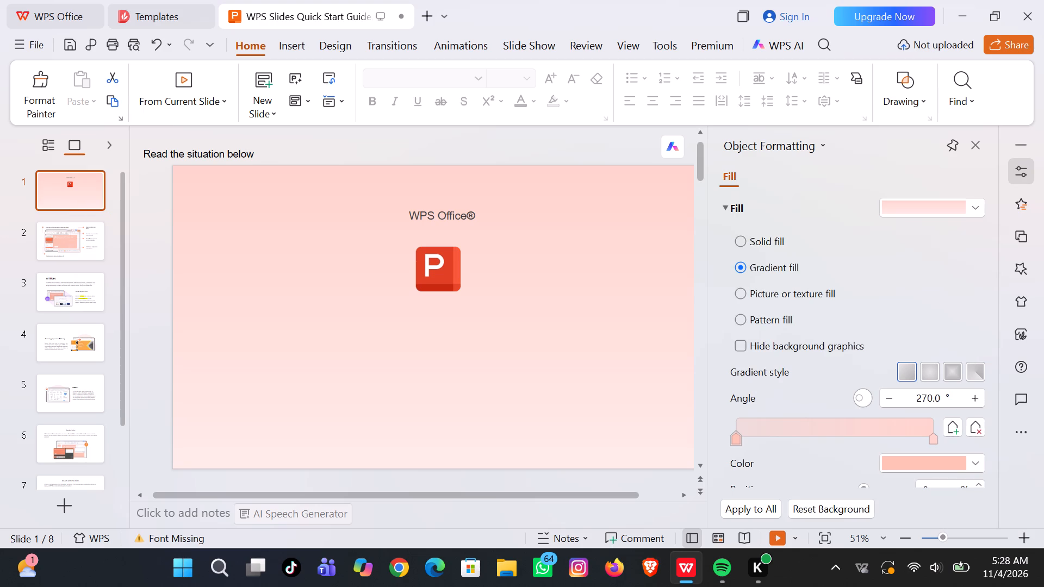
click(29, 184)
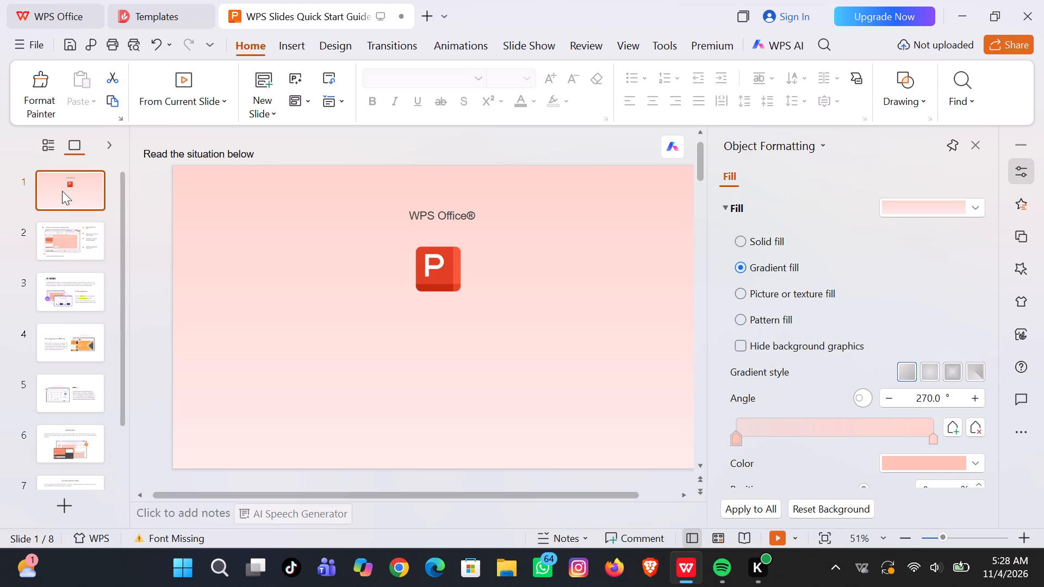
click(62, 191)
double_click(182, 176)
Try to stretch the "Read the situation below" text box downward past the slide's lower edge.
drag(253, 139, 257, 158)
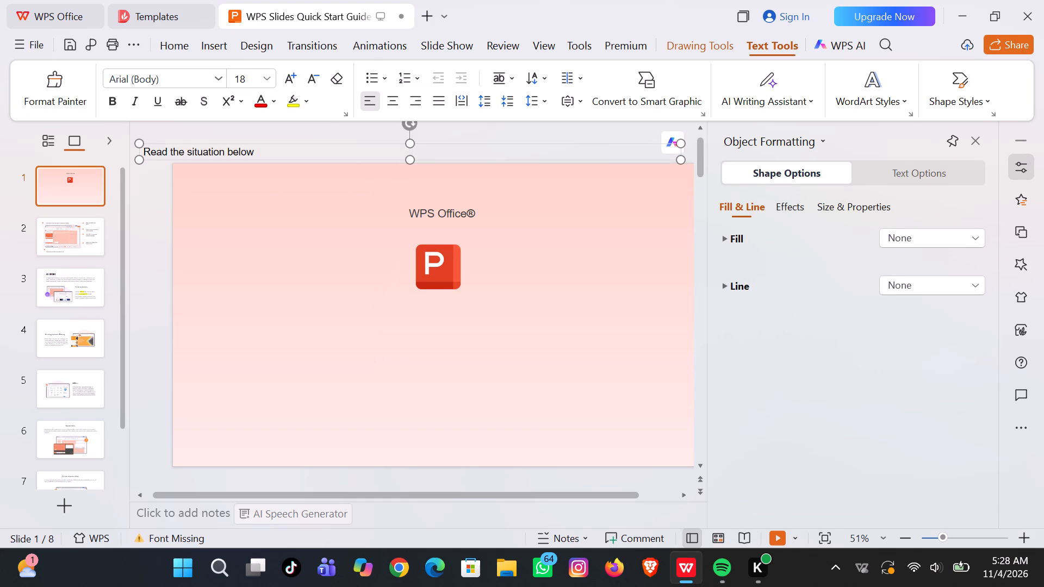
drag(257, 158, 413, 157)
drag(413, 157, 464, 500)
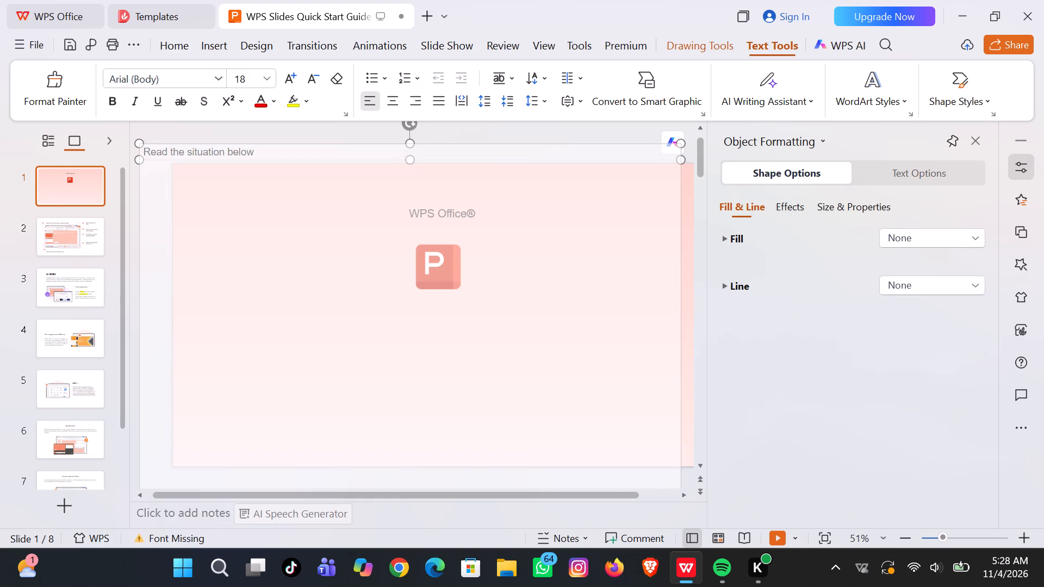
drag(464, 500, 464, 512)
Continue the instruction in the text box above the slide with "and write appropriate questions and answers.".
click(278, 141)
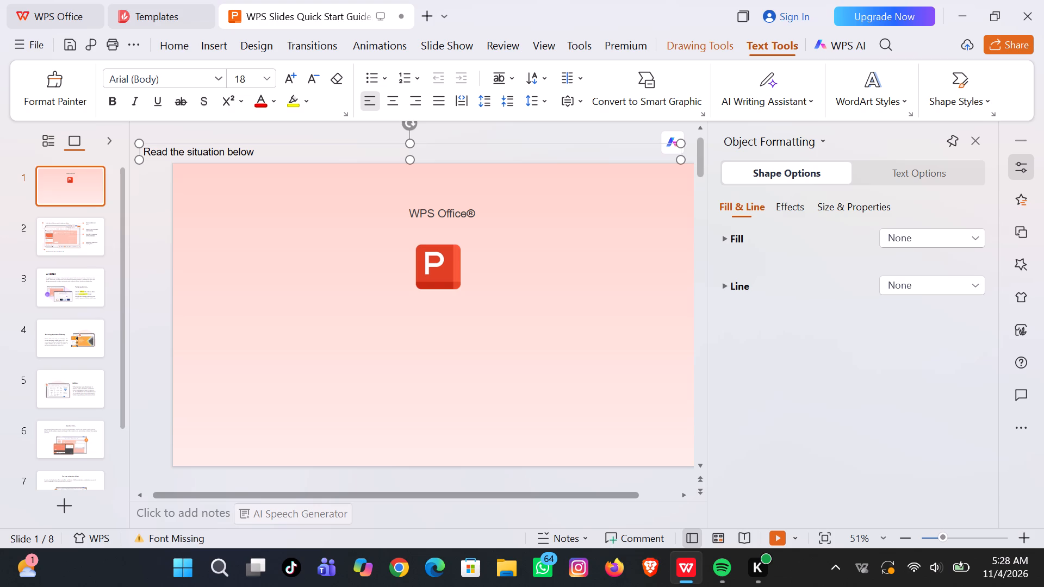
click(274, 146)
key(a)
text(nd)
key(space)
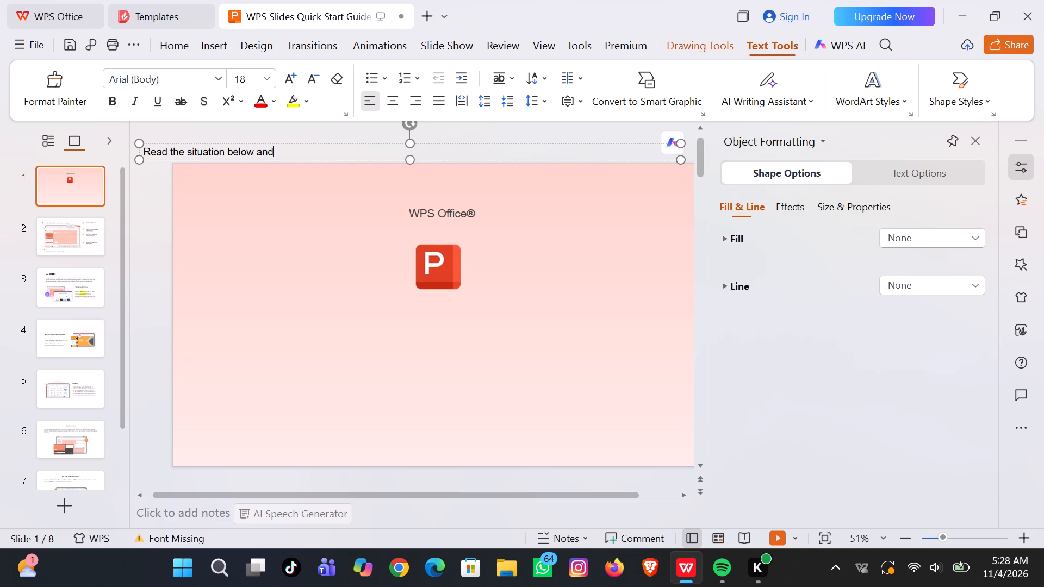
text(write appropriat)
key(e)
key(space)
text(que)
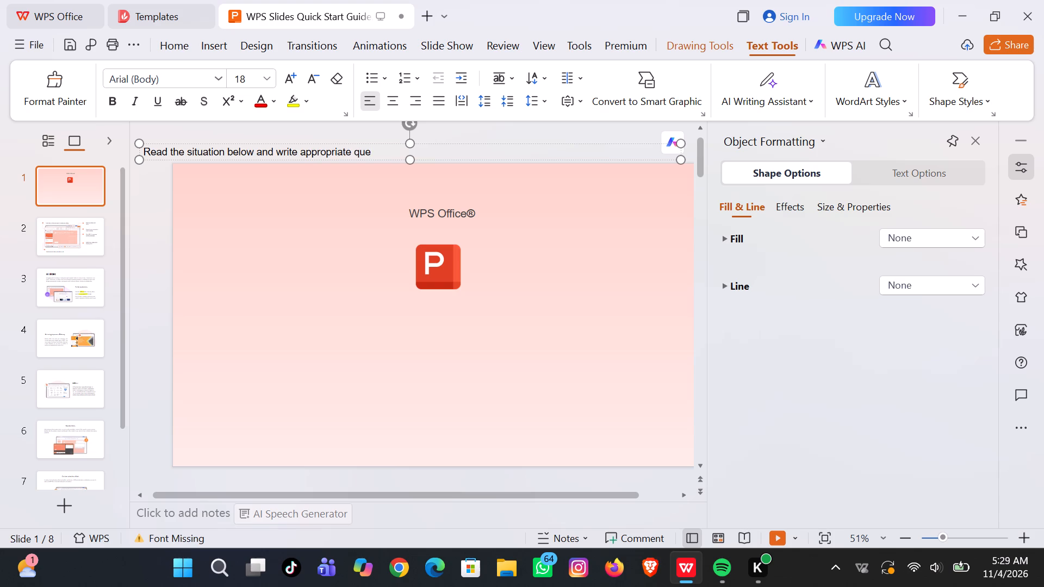
text(stions and answers)
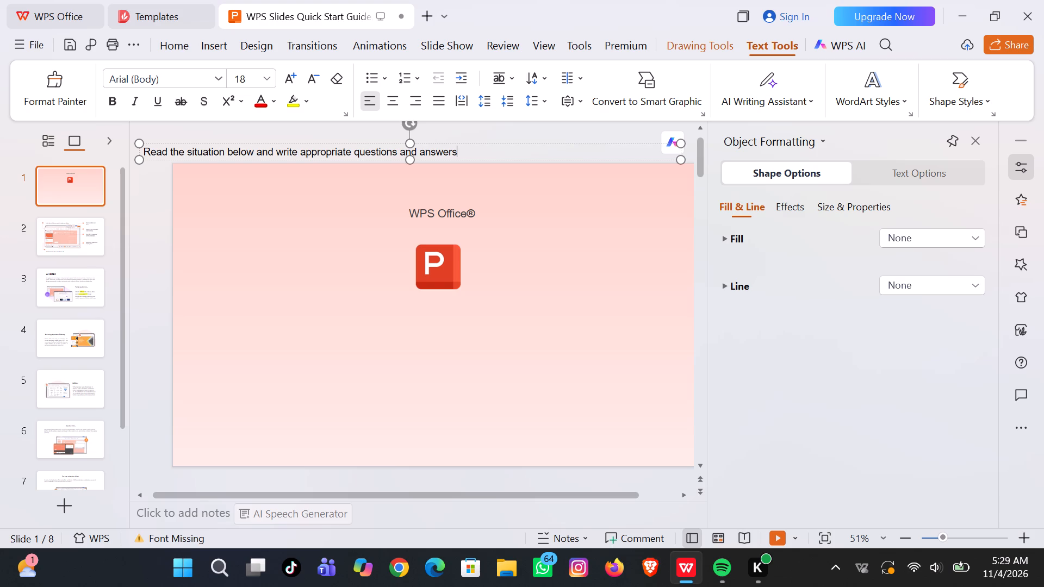
key(period)
Add "Situation;You are visiting a local market in your citu" after the instruction sentence.
key(s)
text(ituation)
key(semicolon)
key(y)
text(ou are visiting a local)
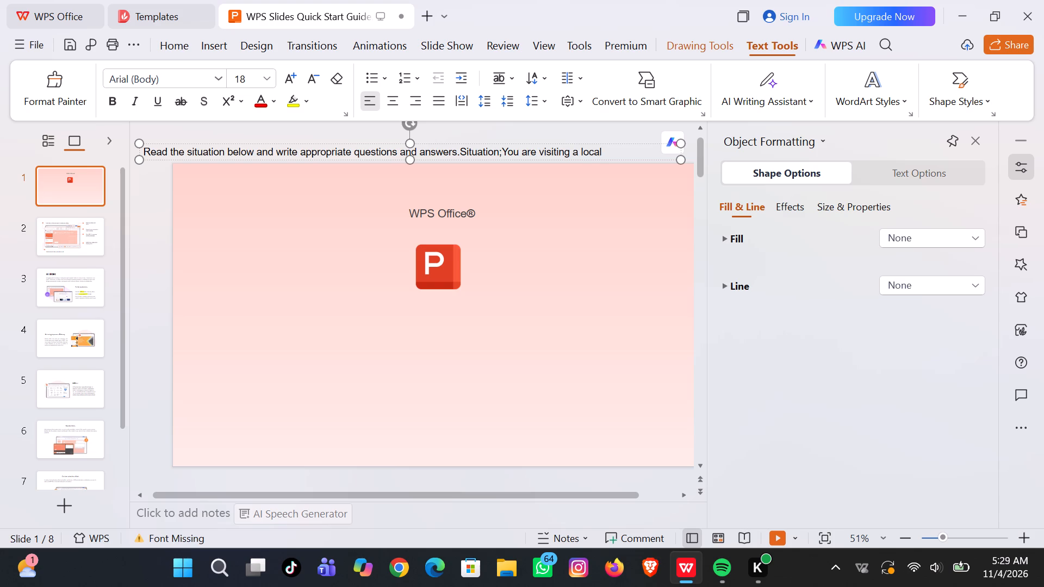
key(space)
text(market in your citu)
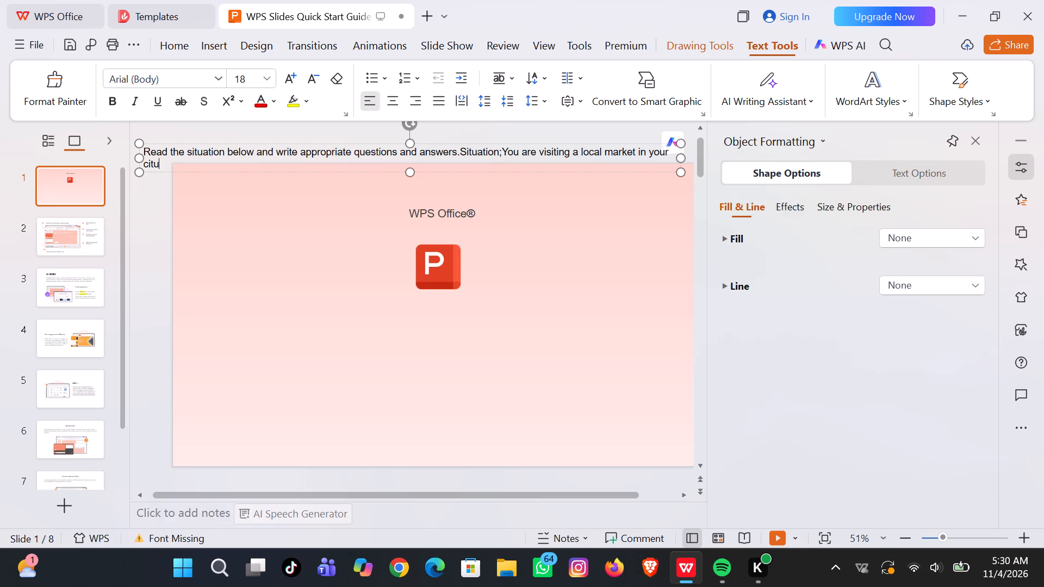
key(space)
Continue the situation with ",you want to buy fruits and vegetables and do some random shopping fo something else you'd get that pleases your eyes".
text(,you want to buy fruits and vegetables and)
key(space)
text(do some random shopp)
text(ing)
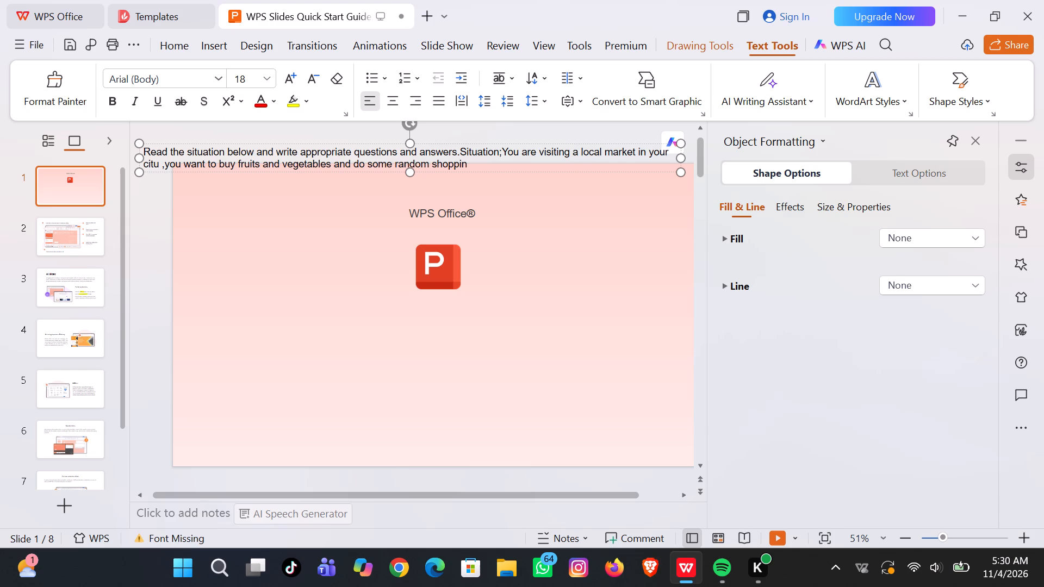
key(space)
text(fo something else)
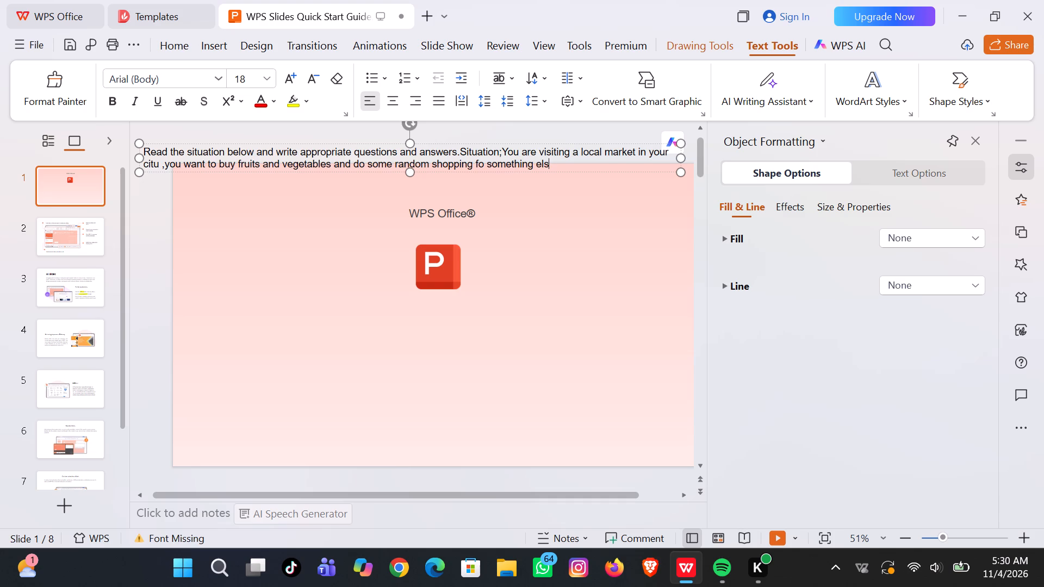
key(space)
text(you)
text('d get that pleases your eyes)
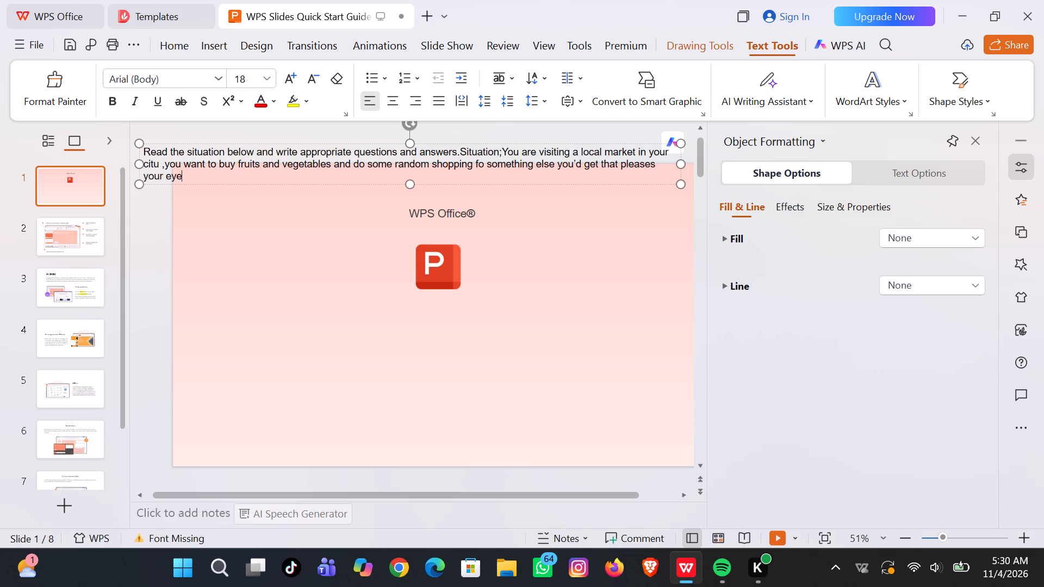
End the situation sentence with a period and add "You also need to ask about prices,quality and quantity and availability".
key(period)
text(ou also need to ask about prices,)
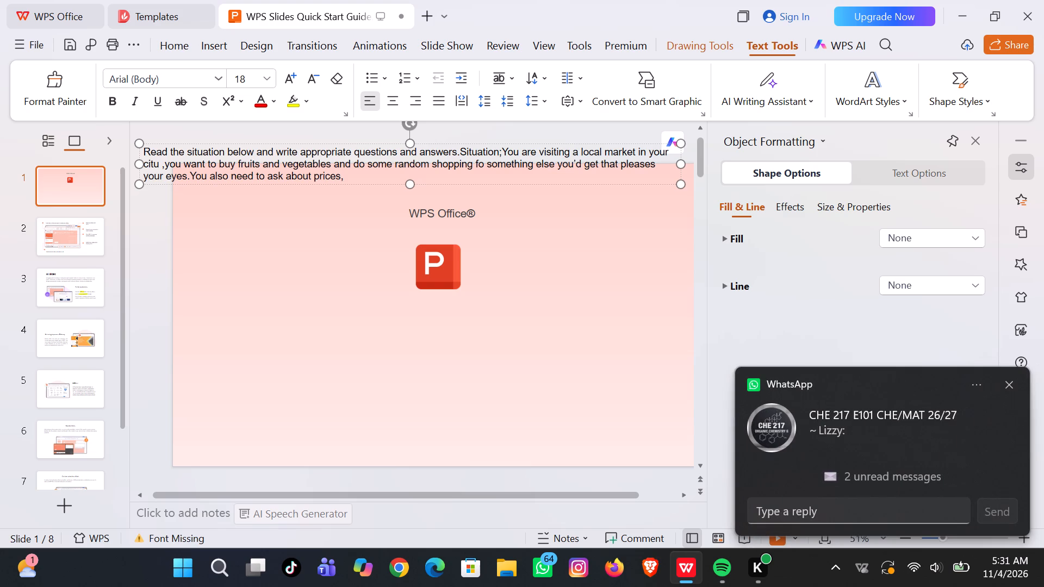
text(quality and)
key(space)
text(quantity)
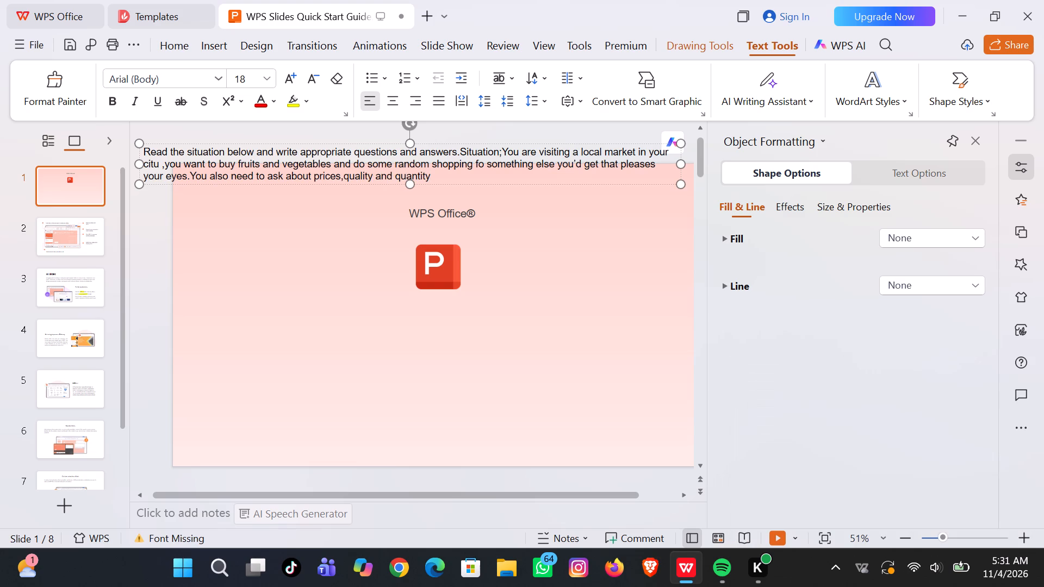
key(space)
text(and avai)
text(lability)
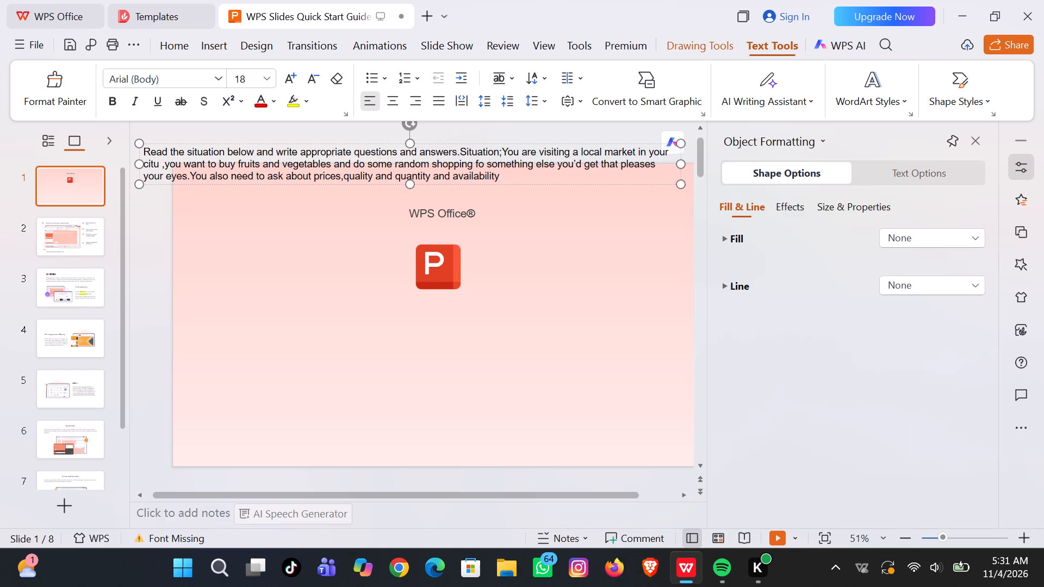
Insert a period after "Read the situation below and" in the text box's opening sentence.
click(274, 146)
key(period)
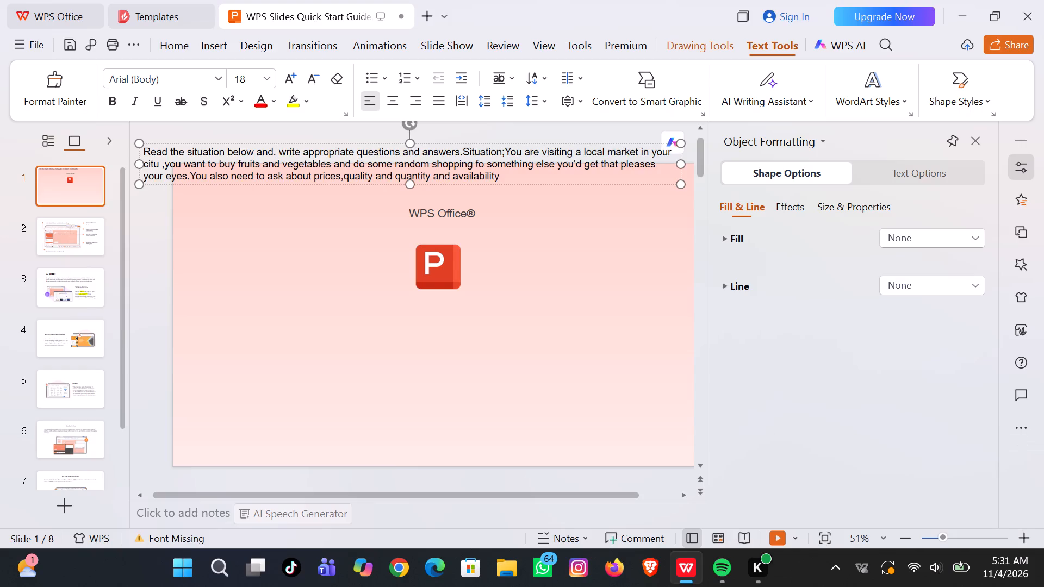
Add the mark allocation "[20 mks]" after "availability" at the end of the situation text.
click(505, 178)
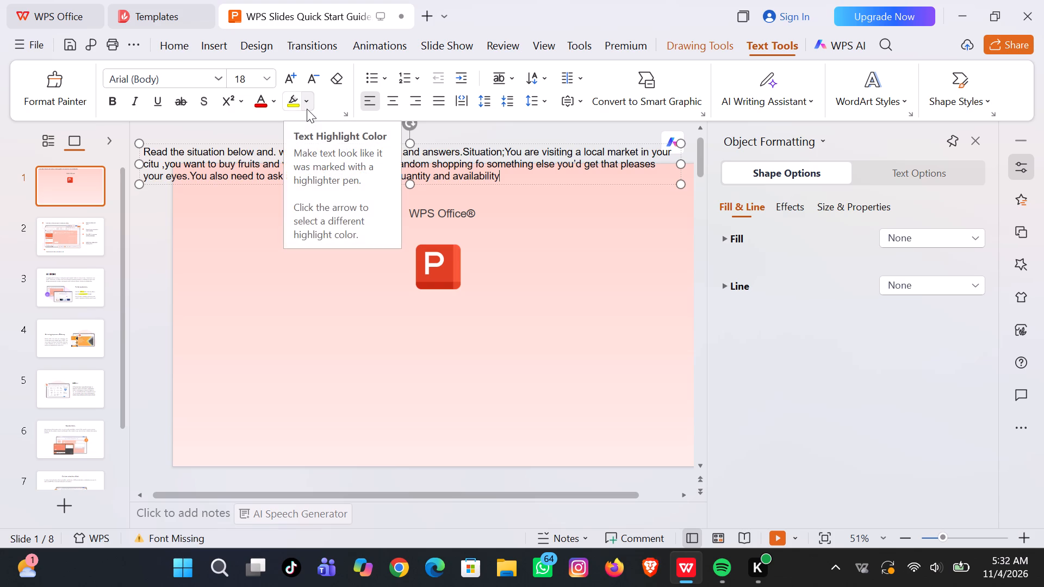
key(bracketleft)
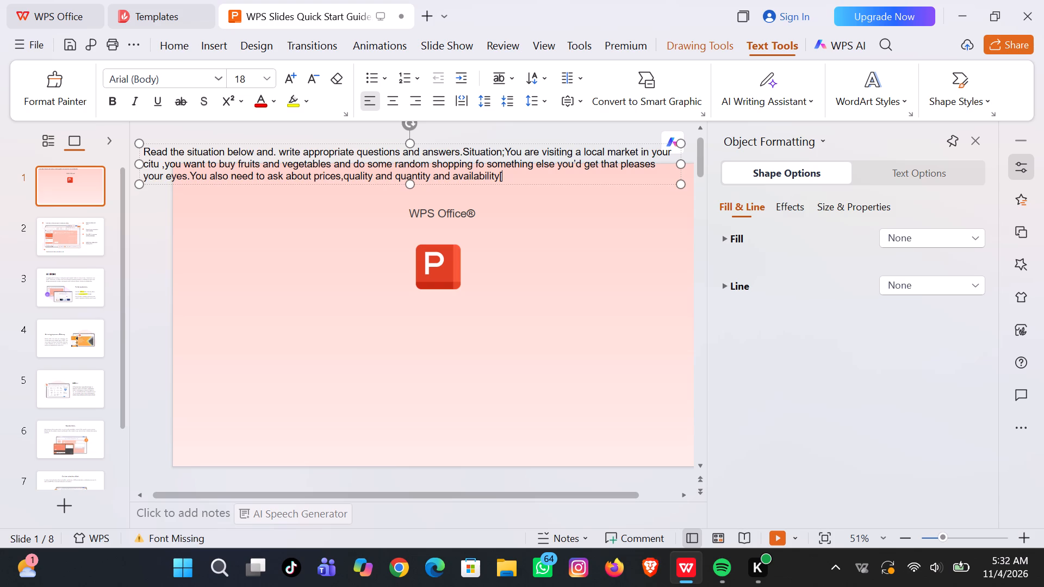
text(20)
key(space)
End the situation with "You also need to ask about prices,quality and quantity and availability[20 mks]" followed by a run of blank spaces.
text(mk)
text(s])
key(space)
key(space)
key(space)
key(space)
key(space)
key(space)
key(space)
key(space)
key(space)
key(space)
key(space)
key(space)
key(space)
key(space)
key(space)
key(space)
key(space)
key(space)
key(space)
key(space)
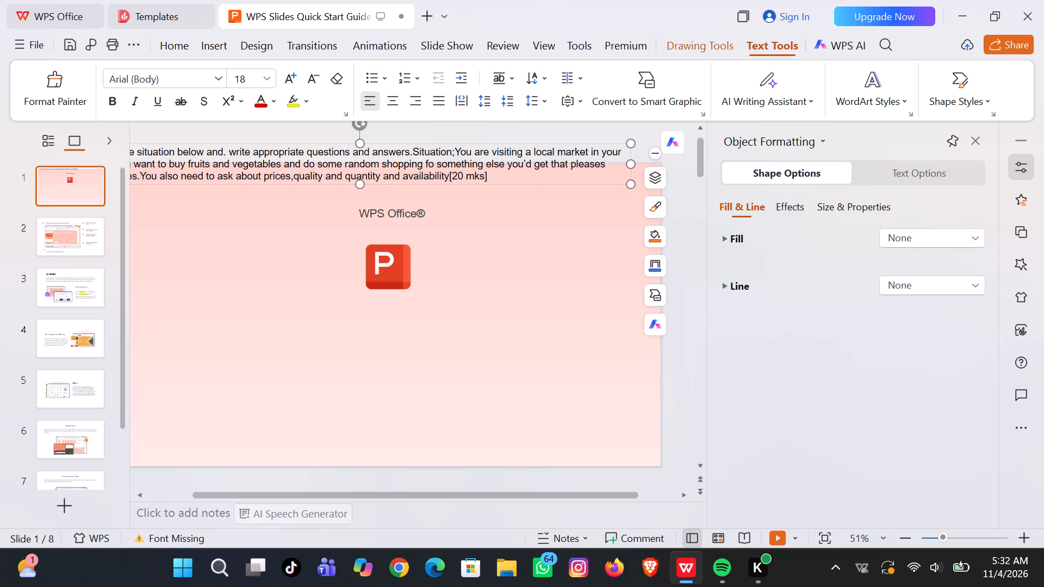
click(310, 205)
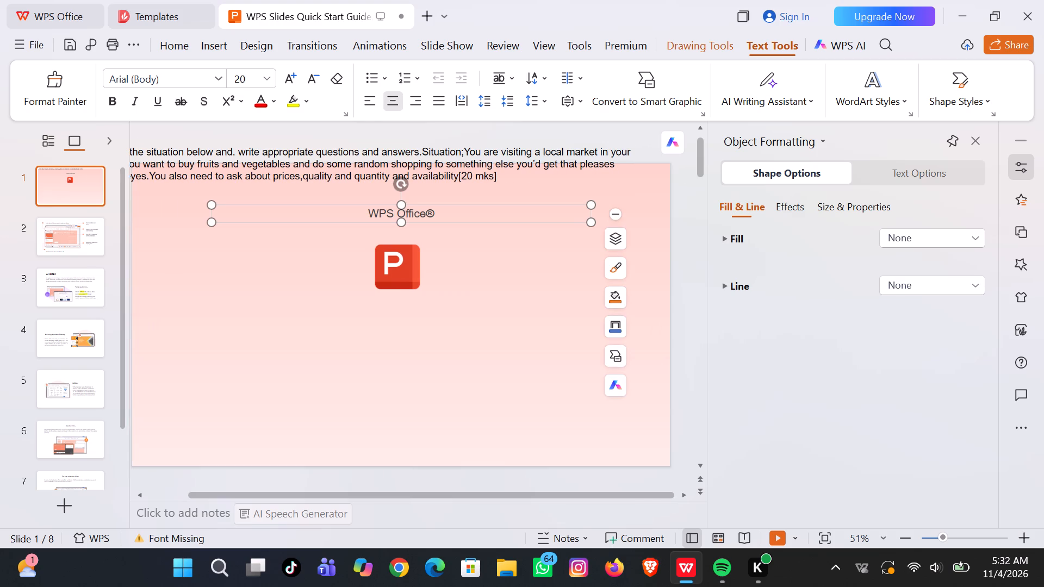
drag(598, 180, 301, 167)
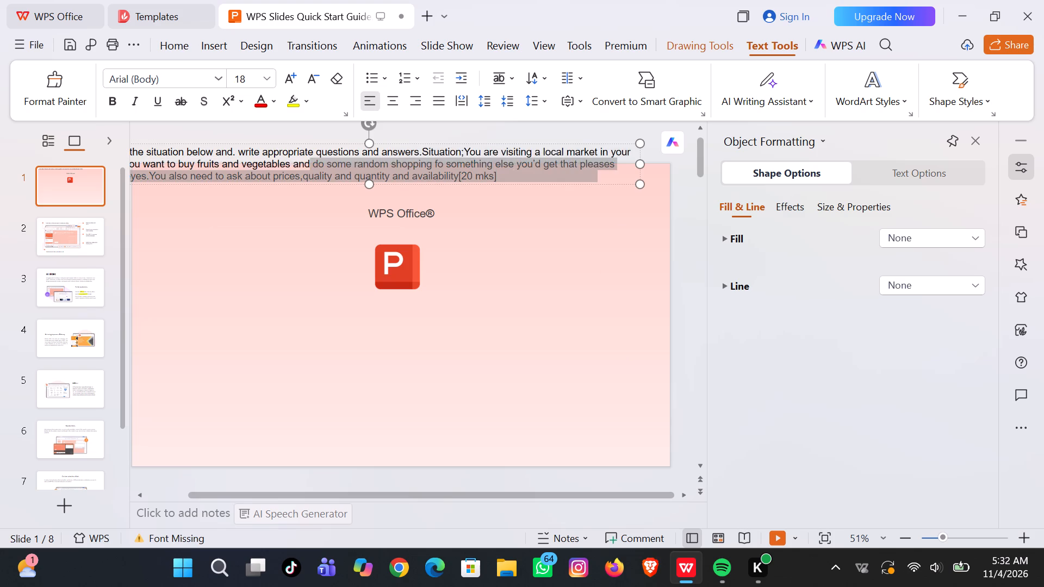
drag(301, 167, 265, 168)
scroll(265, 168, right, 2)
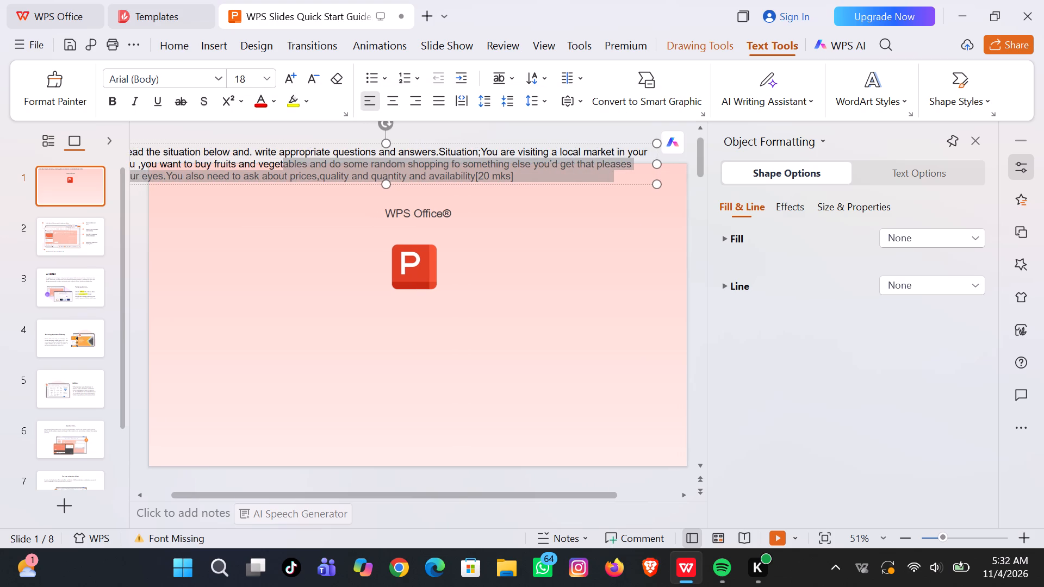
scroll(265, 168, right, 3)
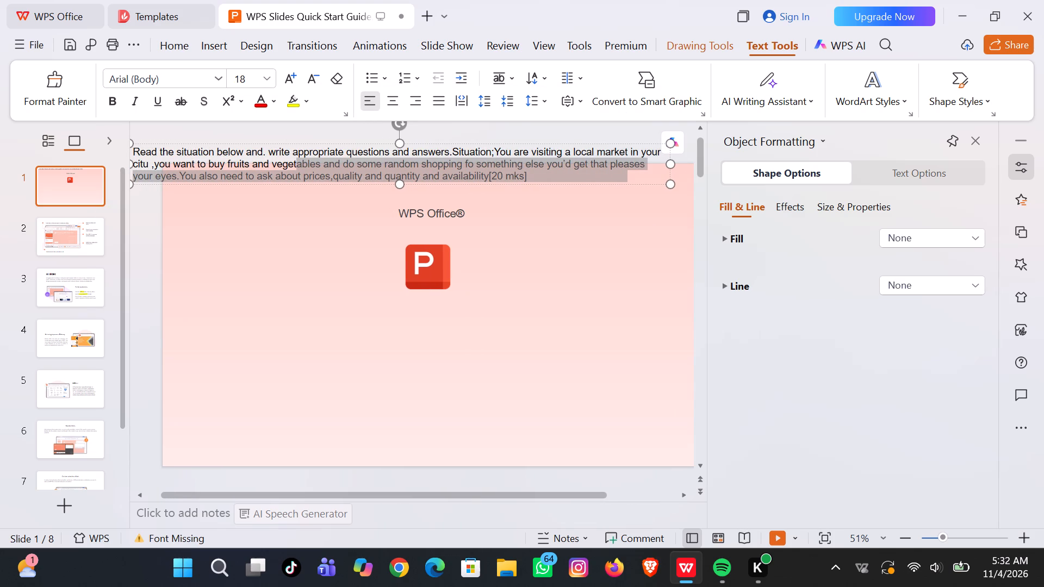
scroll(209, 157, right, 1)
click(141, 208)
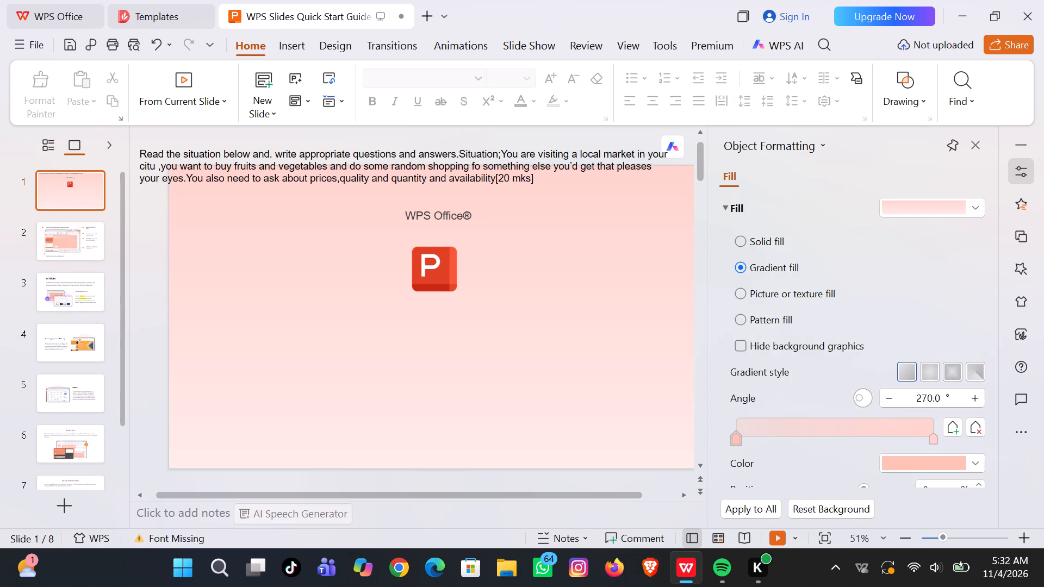
Add a new text box below the situation paragraph reading "1]Write the questions you would ask t".
double_click(153, 202)
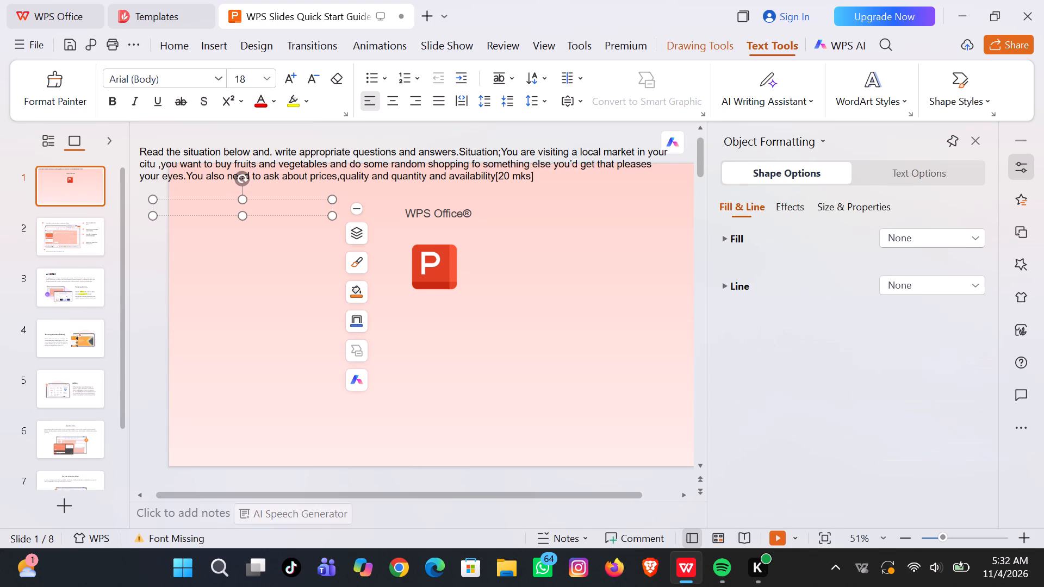
key(1)
key(bracketright)
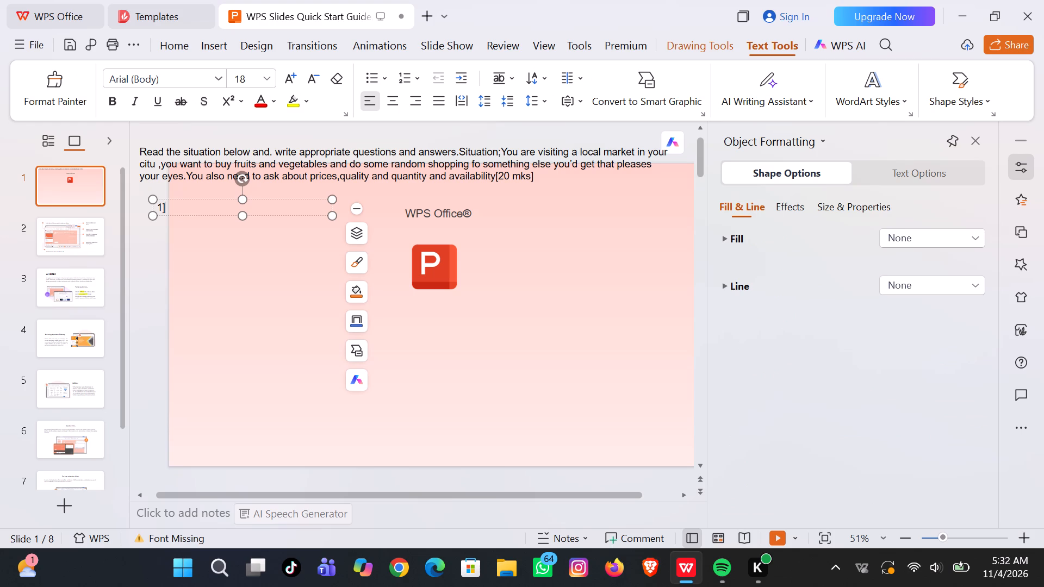
click(175, 204)
text(rite the)
key(space)
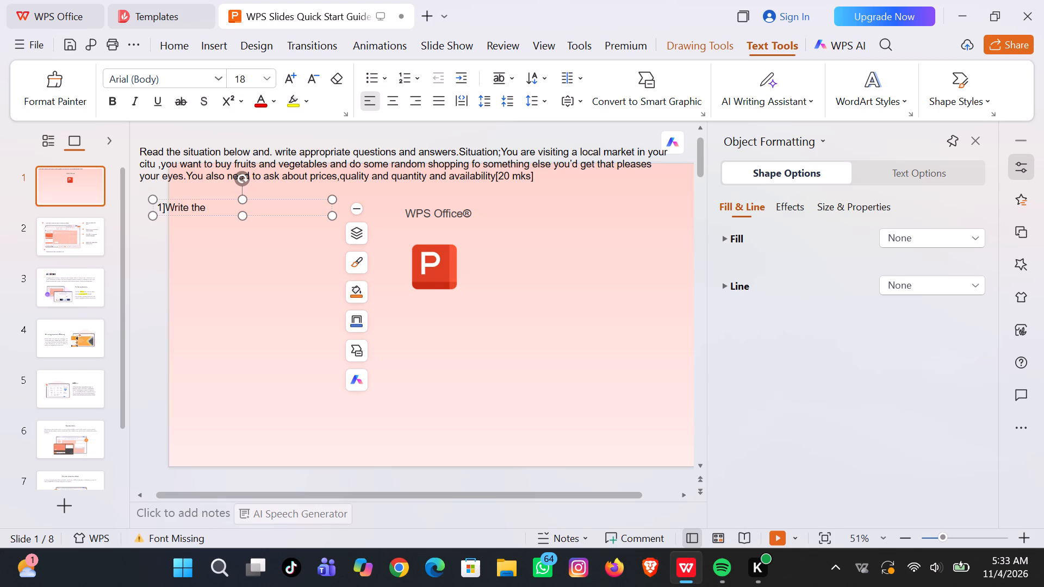
text(questions you would ask the)
key(space)
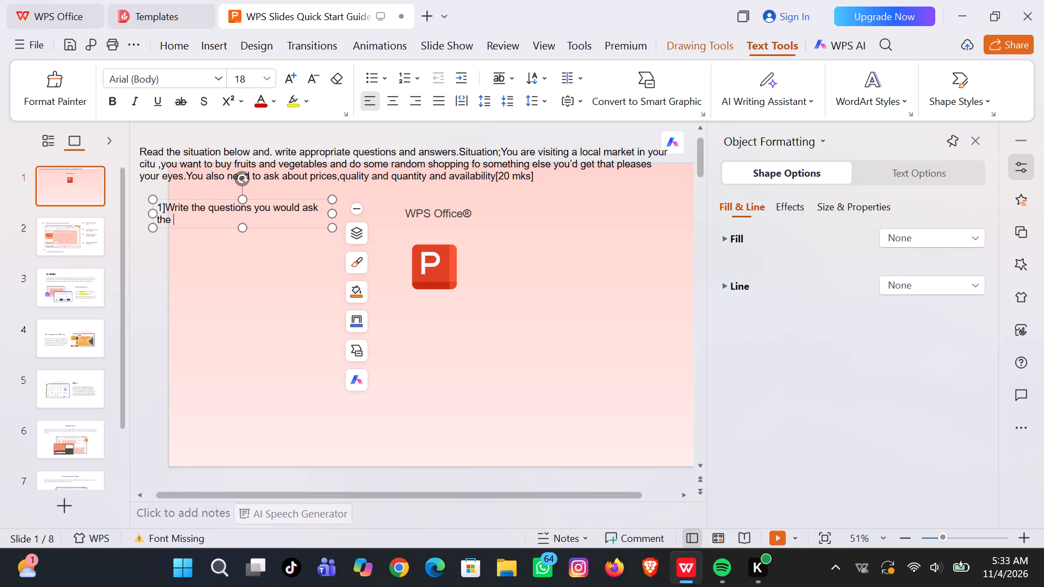
key(BackSpace)
key(BackSpace)
key(BackSpace)
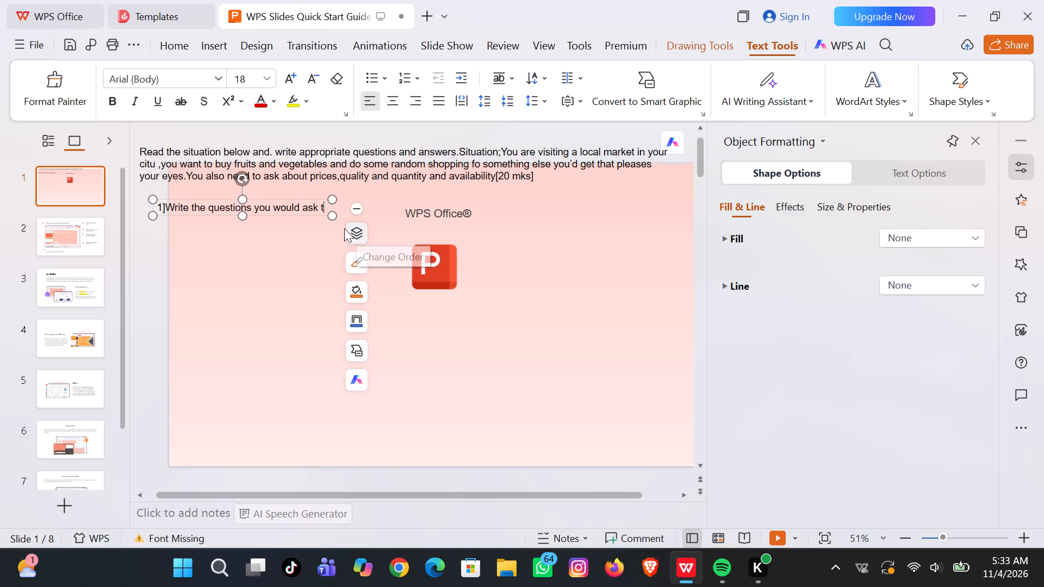
Widen the "1]Write the questions" text box past the slide's right edge.
drag(331, 213, 680, 451)
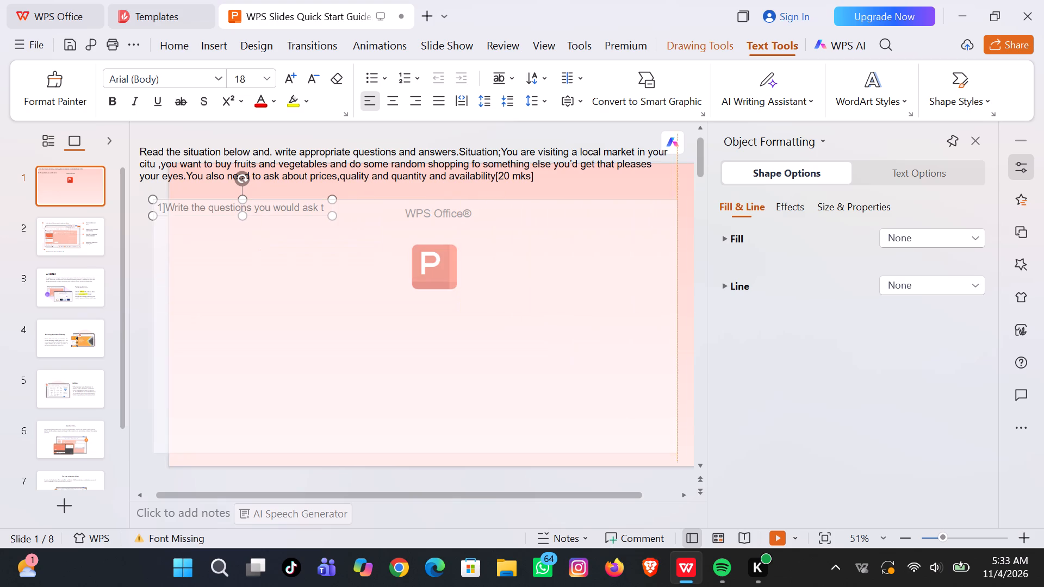
drag(680, 451, 754, 451)
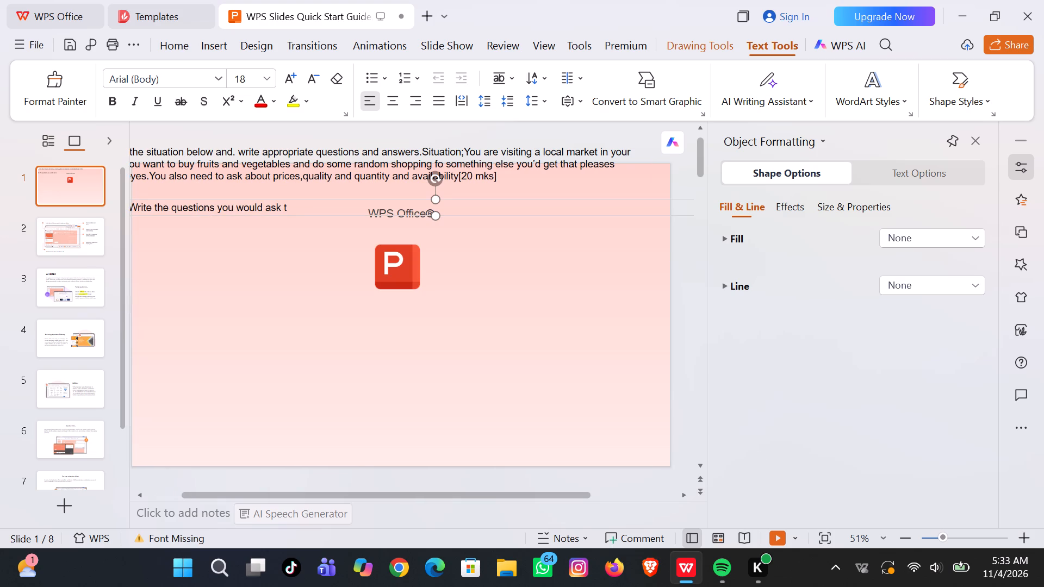
Complete the first question's text with "he shopkeeper" so it reads "1]Write the questions you would ask the shopkeeper".
click(293, 204)
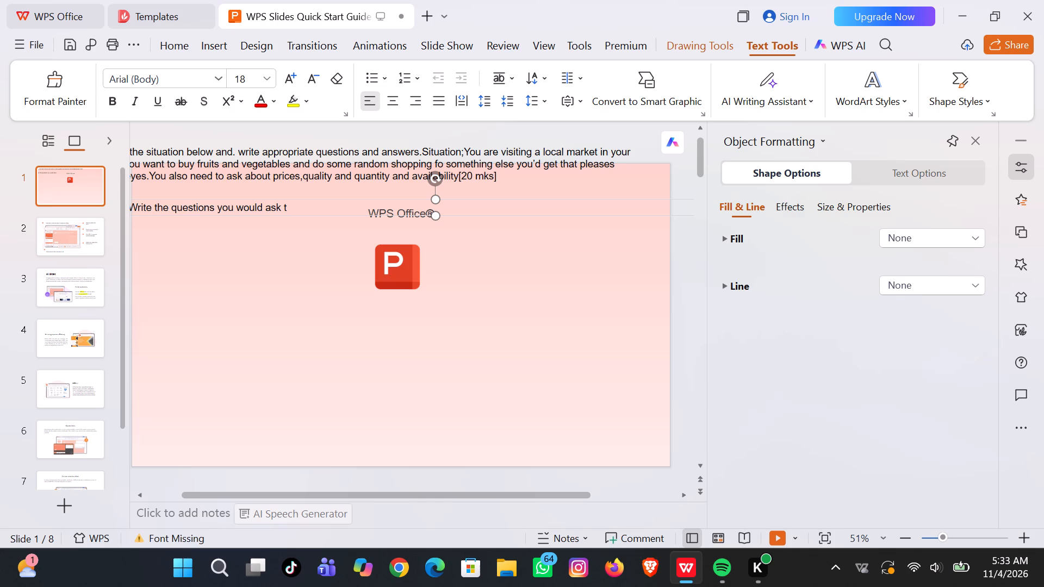
double_click(290, 207)
text(he shopkeeper)
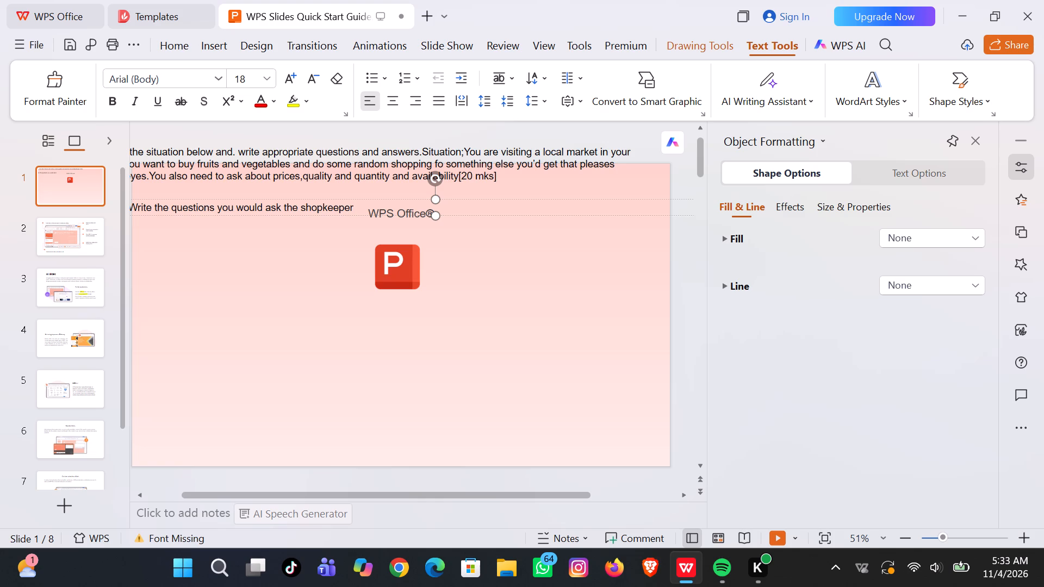
scroll(178, 158, right, 1)
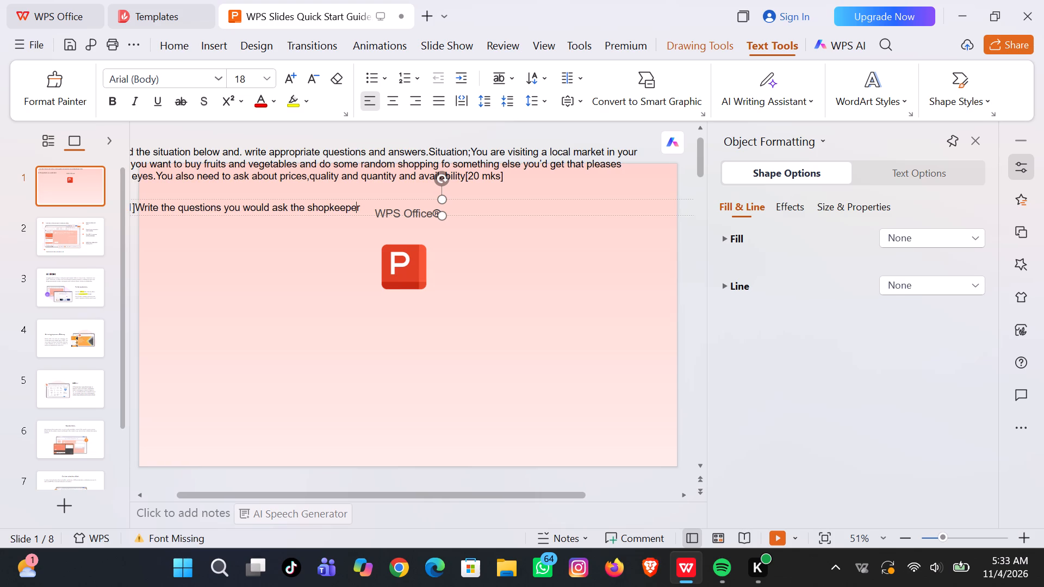
scroll(178, 158, right, 3)
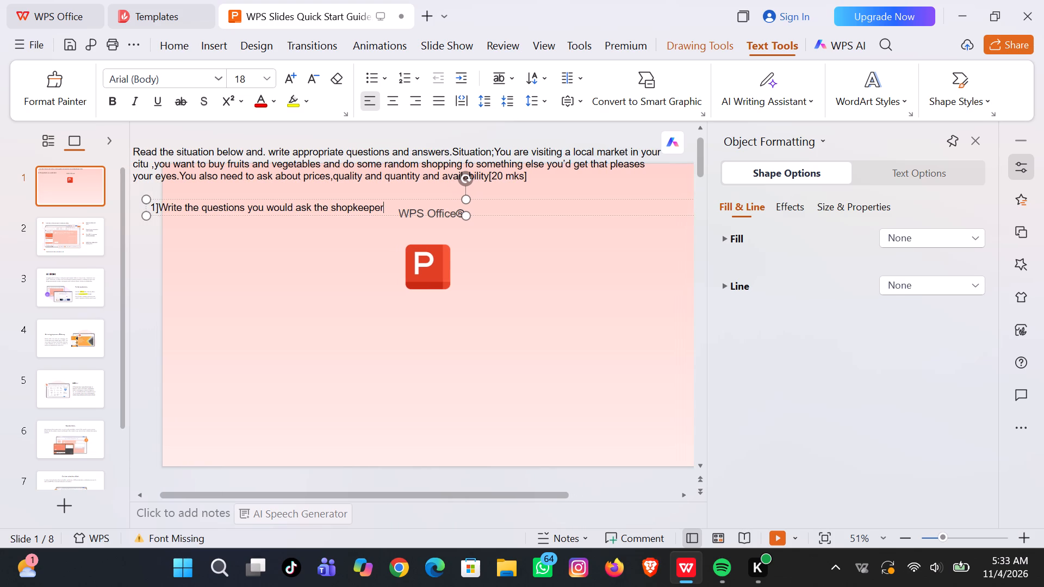
scroll(178, 158, right, 2)
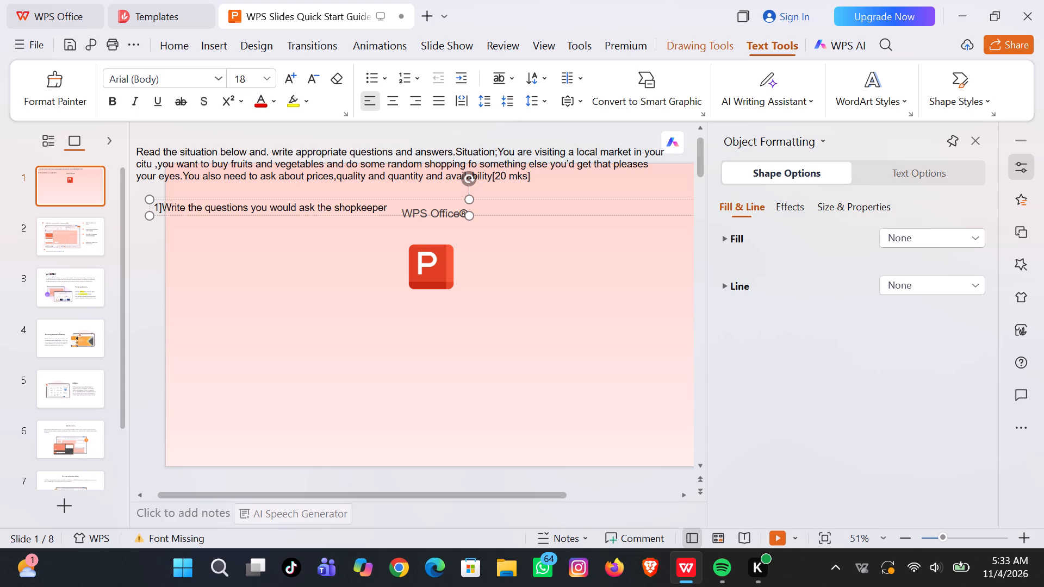
Add a new text box just below the first question reading "answers".
click(213, 221)
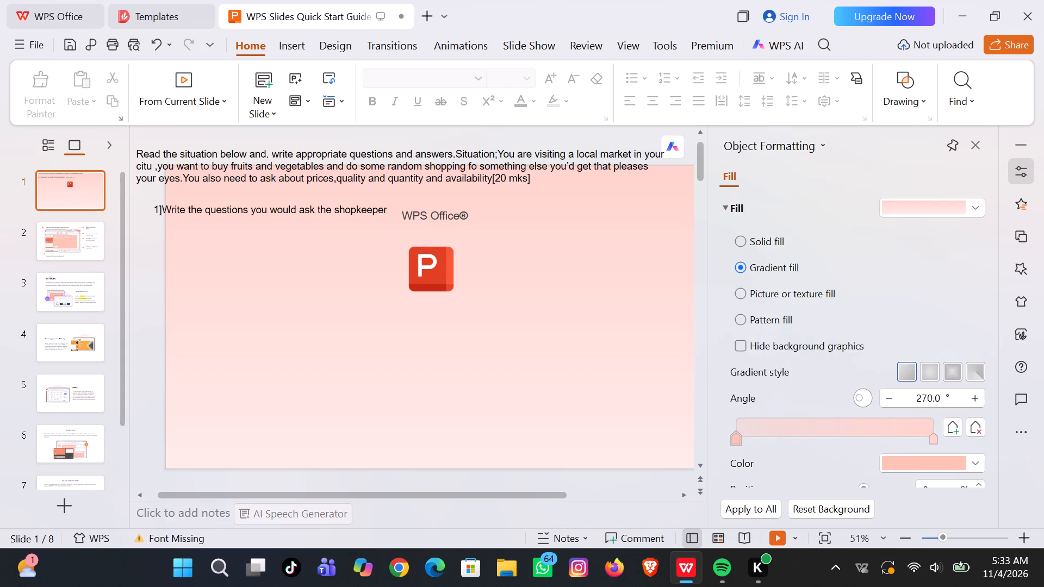
double_click(225, 222)
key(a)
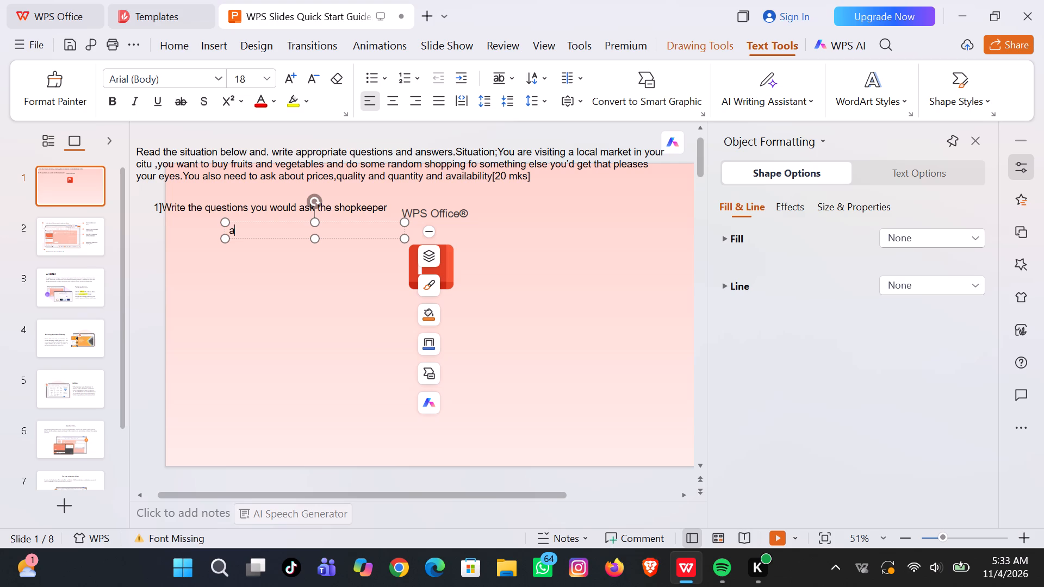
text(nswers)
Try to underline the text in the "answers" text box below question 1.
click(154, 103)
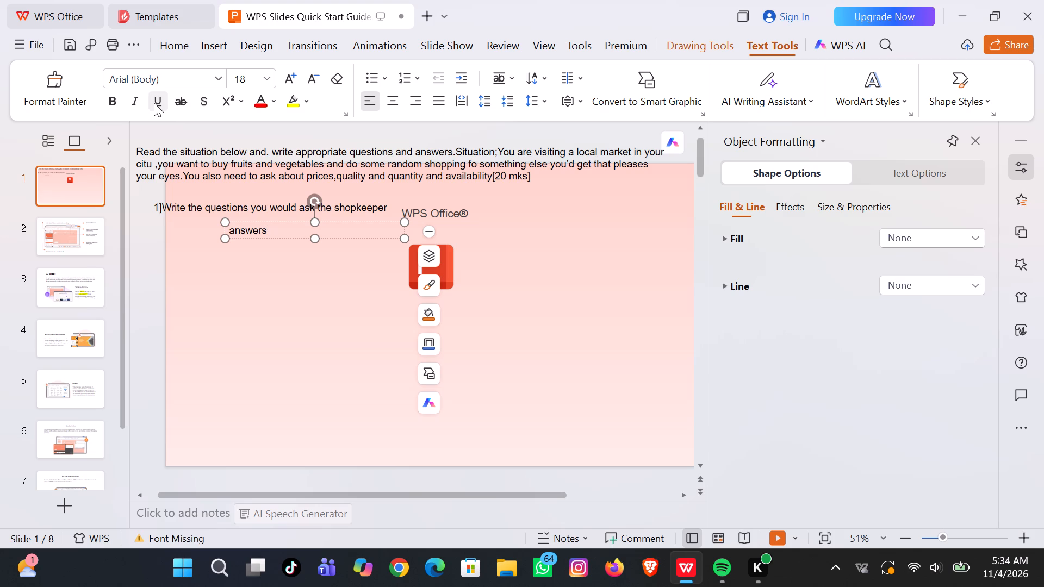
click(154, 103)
Move the "answers" text box slightly to the left beneath question 1.
drag(233, 237, 222, 241)
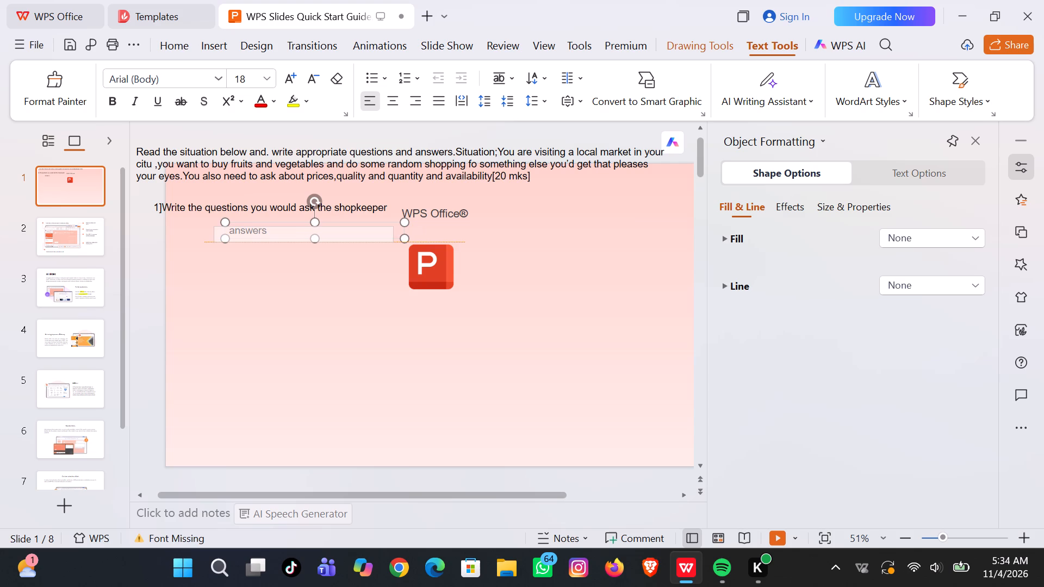
drag(222, 241, 227, 236)
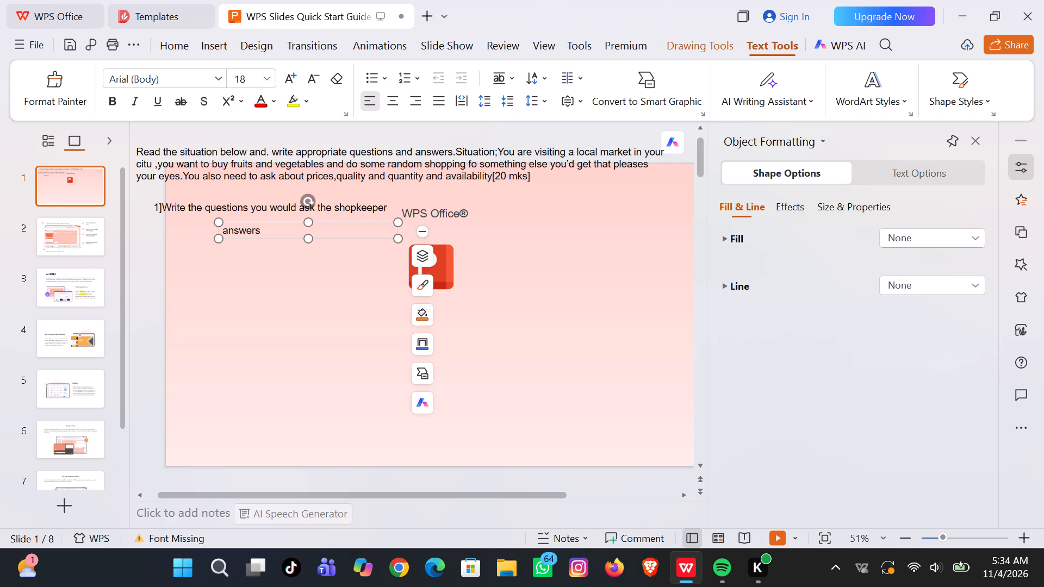
Underline the word "answers" in the text box below question 1.
double_click(160, 102)
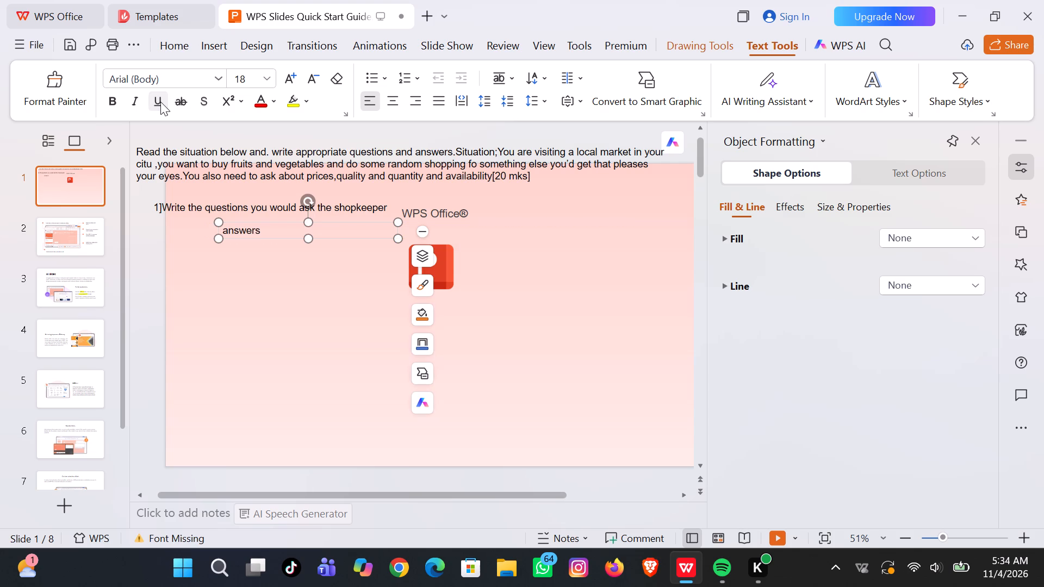
double_click(160, 102)
click(160, 102)
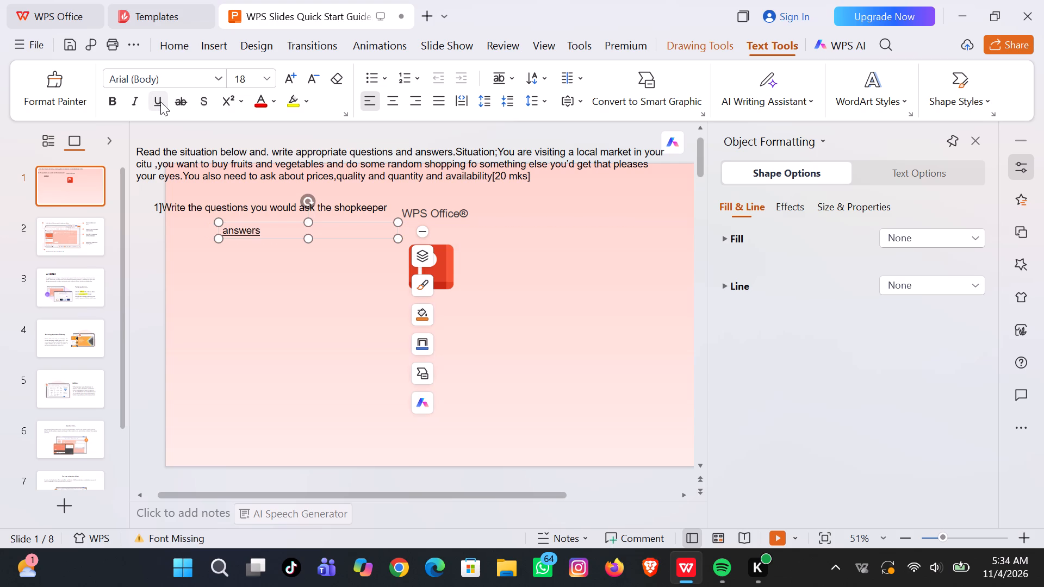
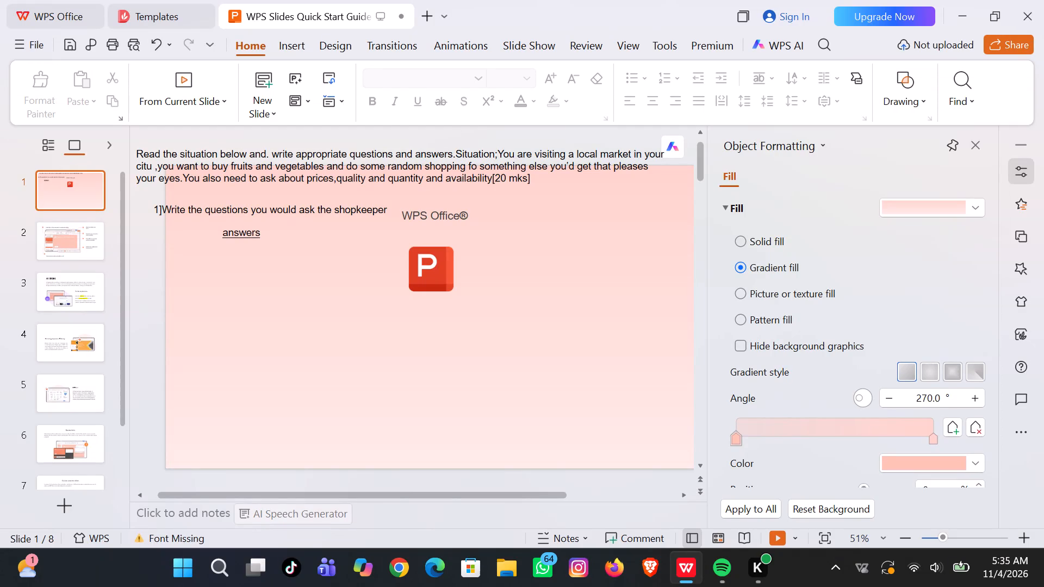
Insert a text box beneath the underlined "answers" heading and enlarge it across most of the slide.
click(180, 242)
double_click(180, 242)
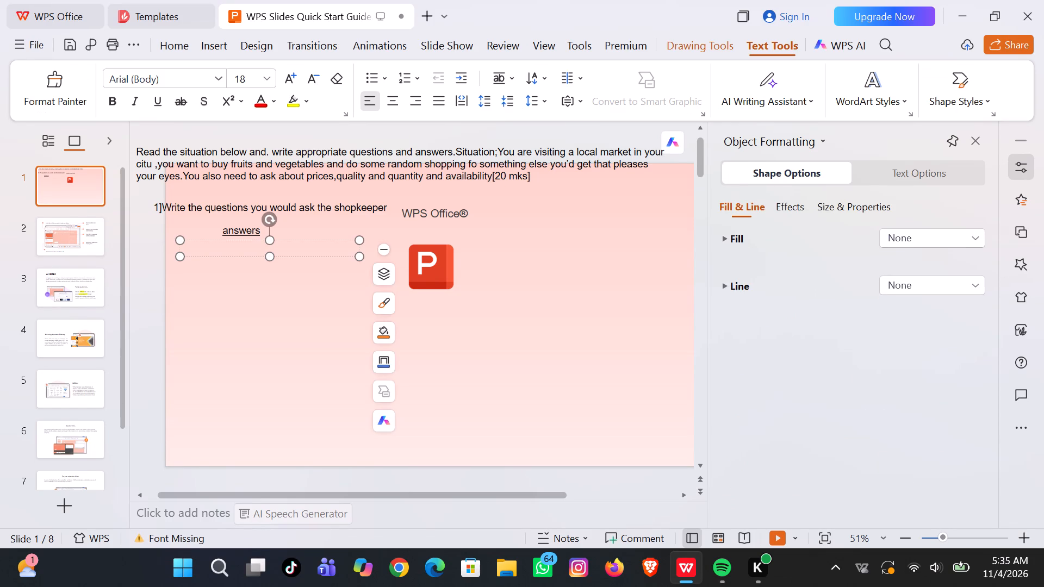
drag(361, 258, 369, 264)
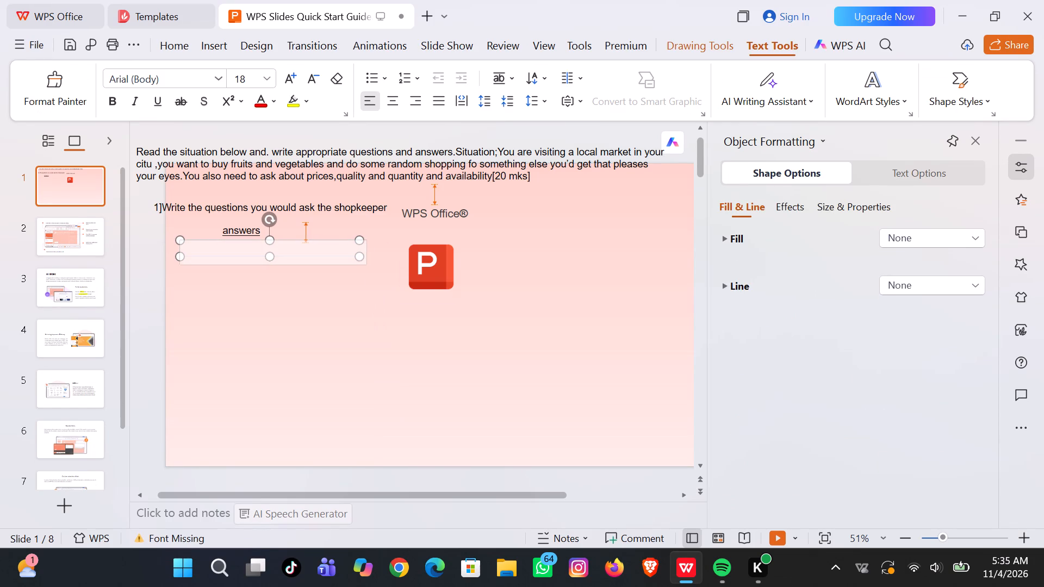
drag(369, 264, 724, 463)
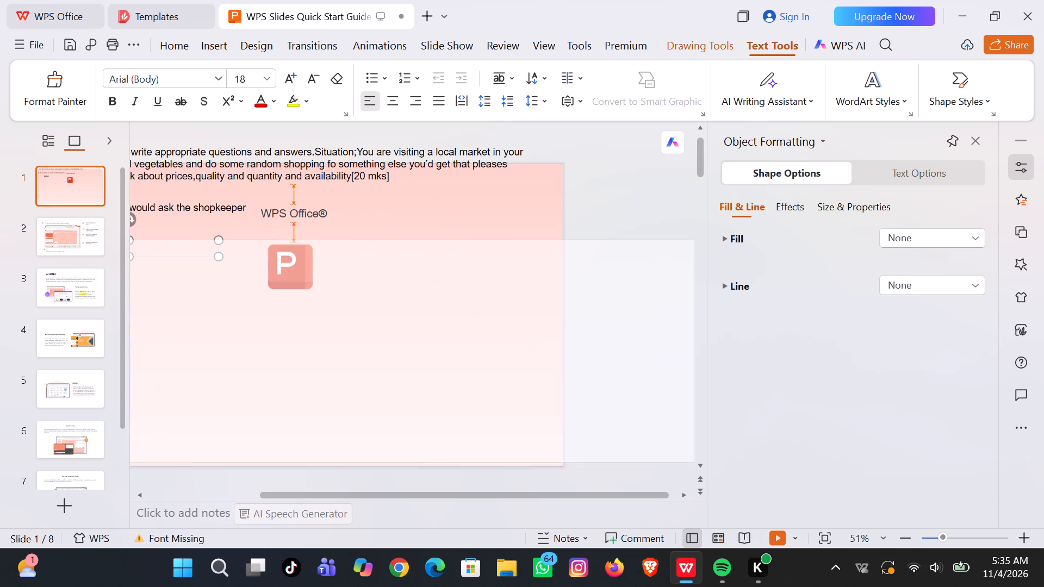
drag(724, 463, 612, 409)
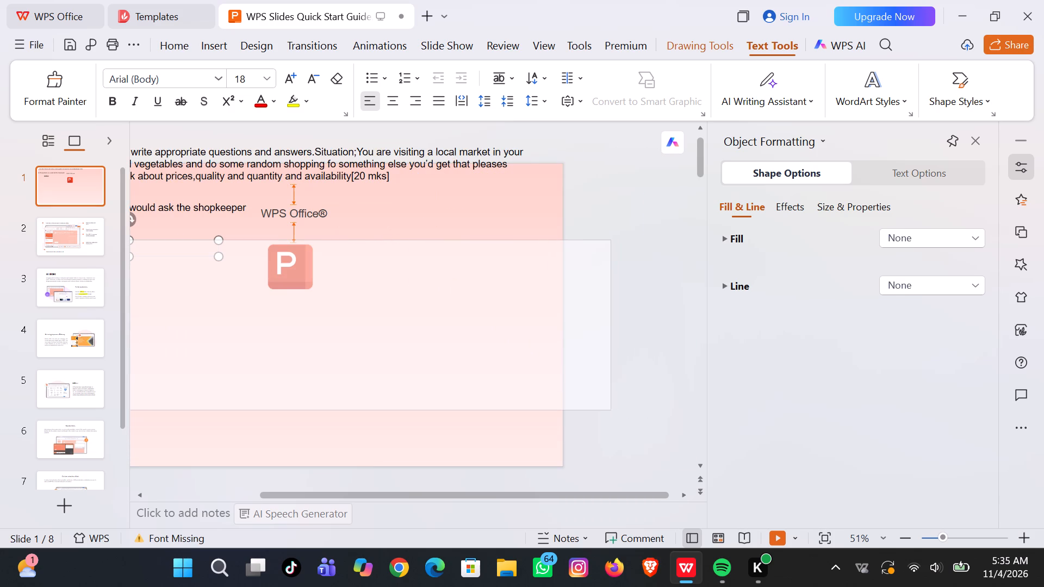
drag(612, 409, 512, 403)
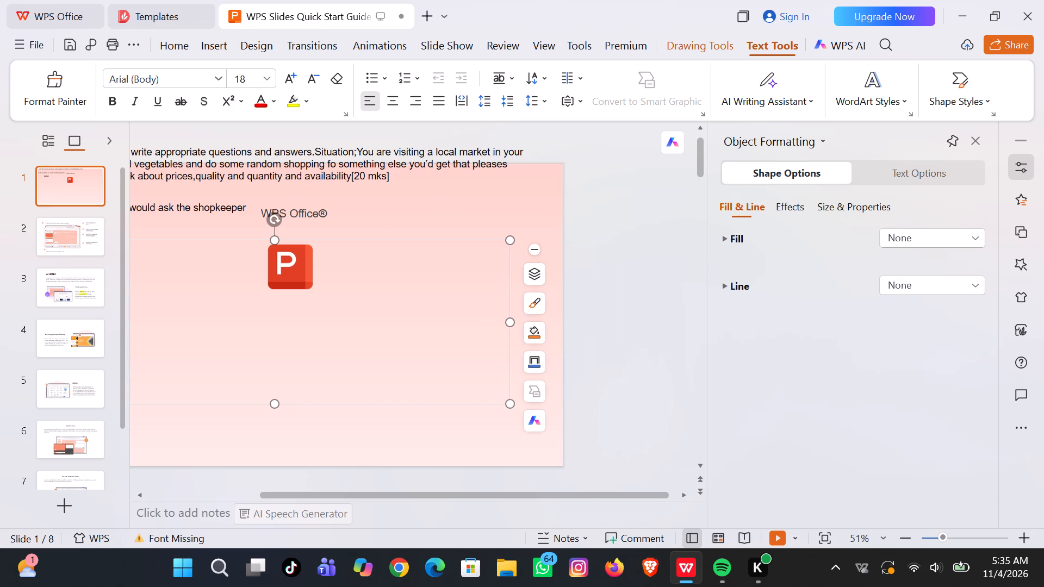
scroll(477, 361, right, 4)
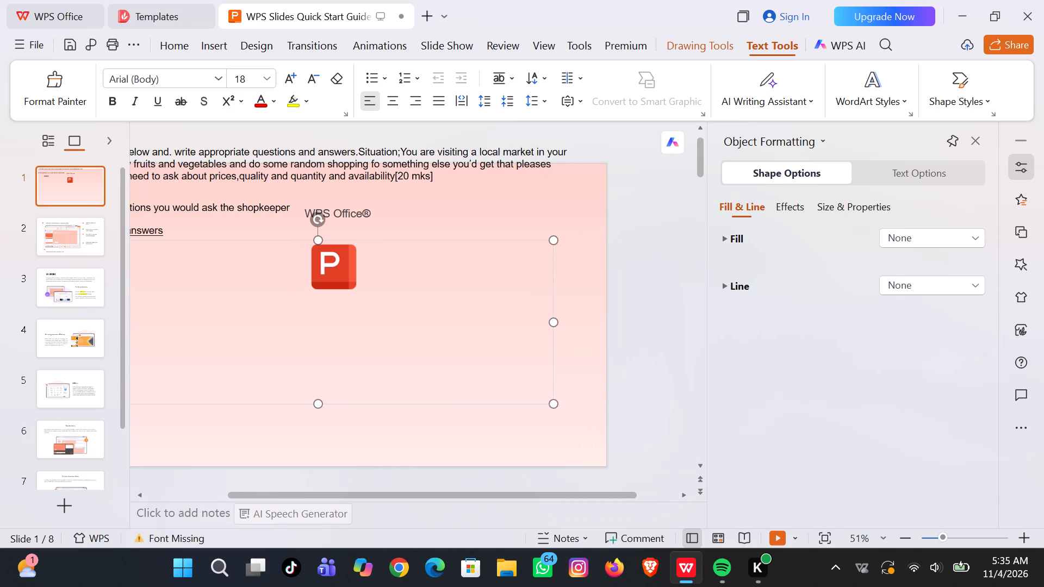
scroll(477, 361, right, 6)
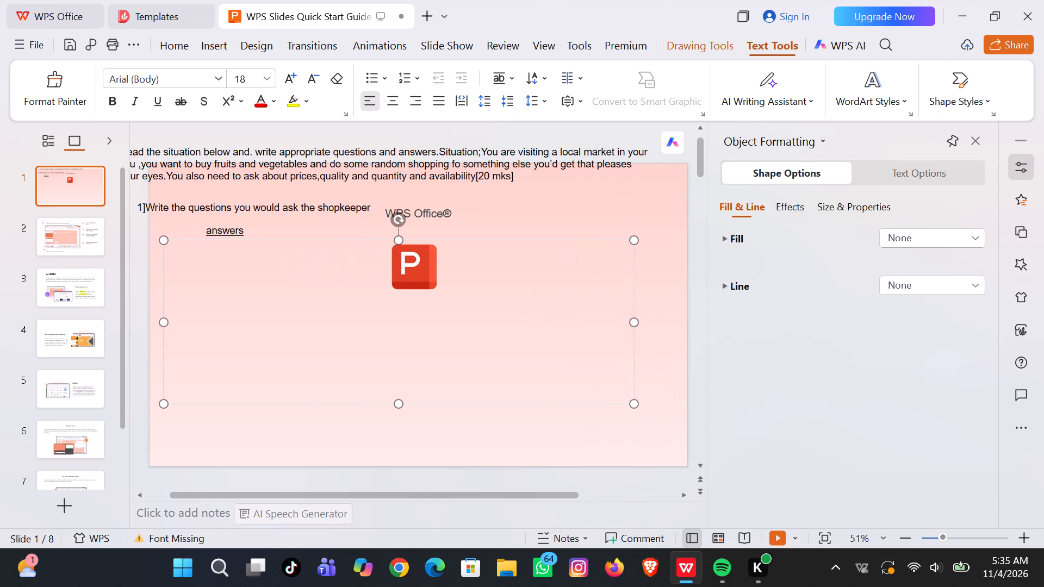
scroll(477, 361, right, 4)
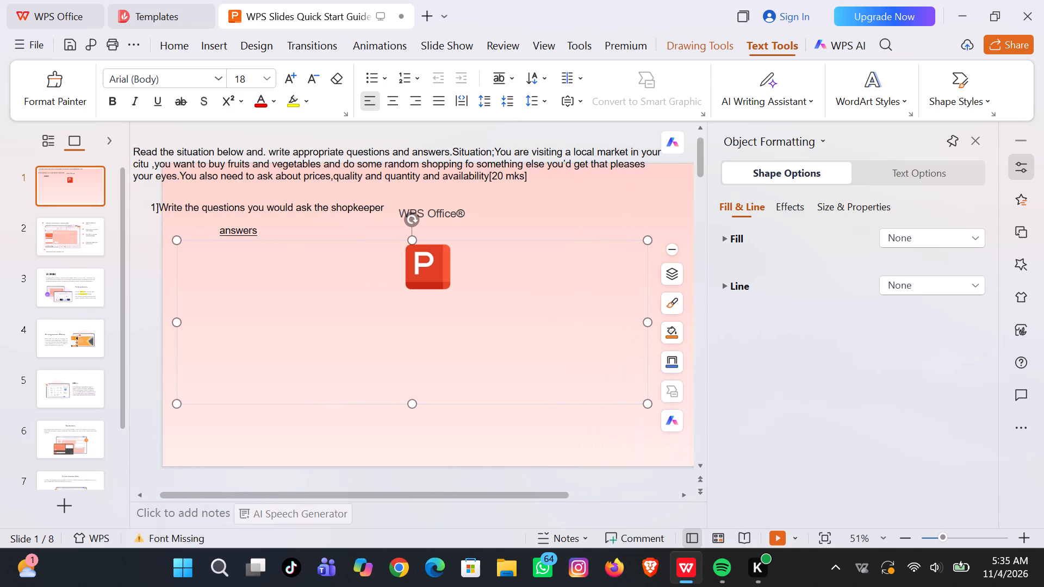
scroll(477, 361, right, 1)
Start the answer text with "C" in the new text box beneath the "answers" heading.
click(200, 248)
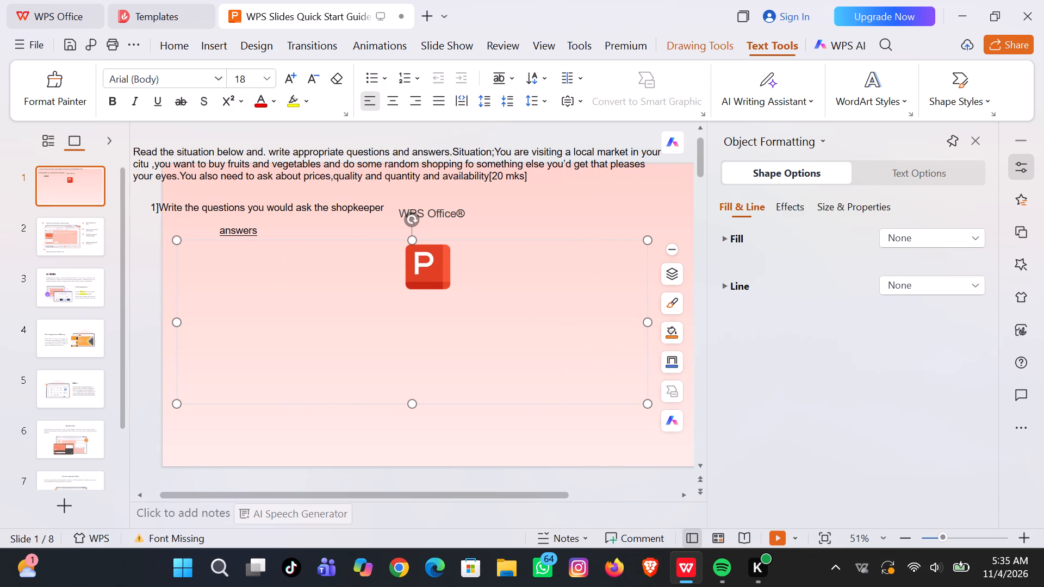
click(185, 248)
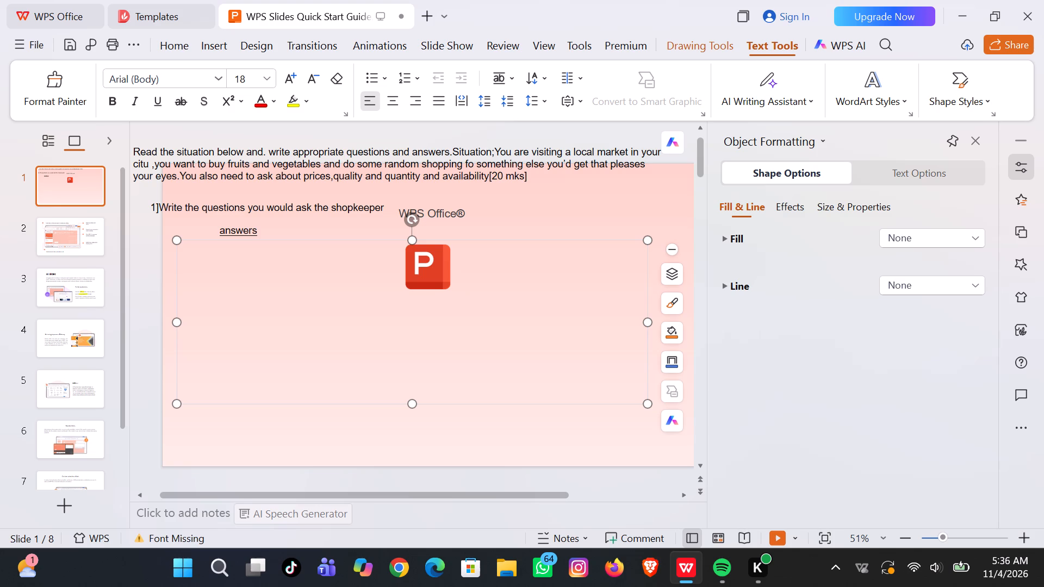
click(182, 240)
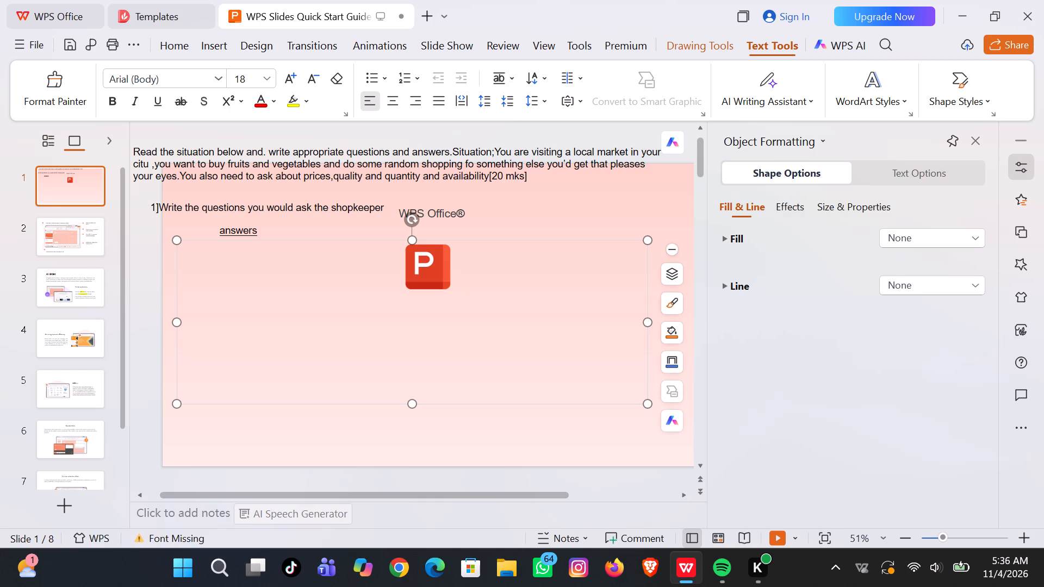
click(185, 248)
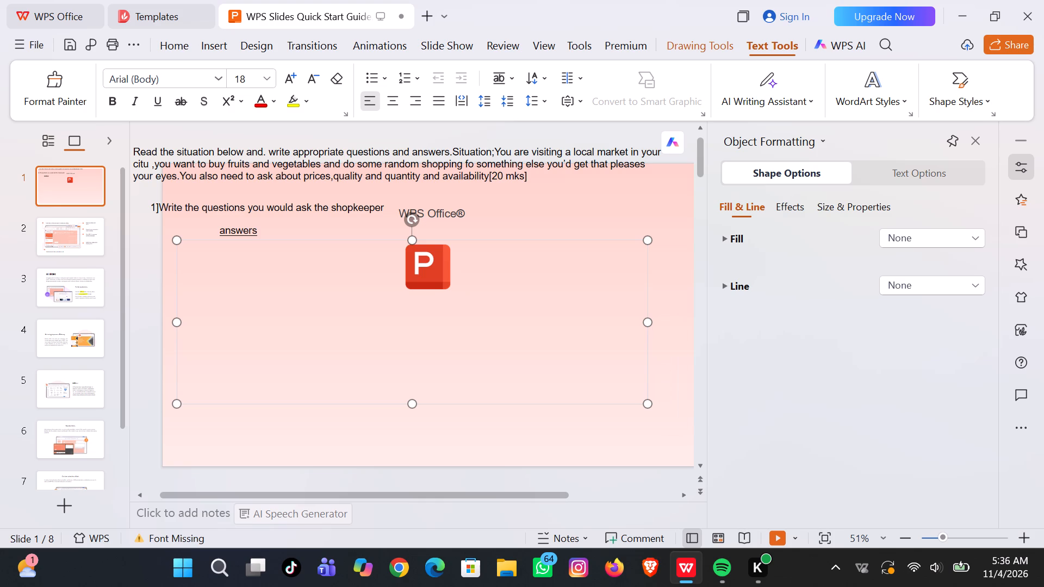
key(c)
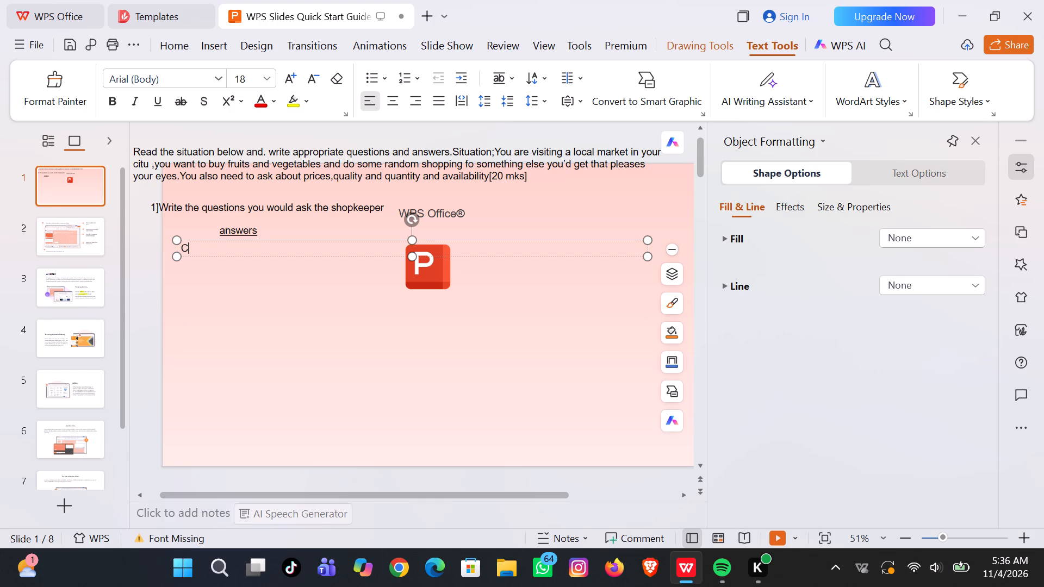
Widen the answer text box almost to the far edge of the slide.
drag(645, 258, 672, 309)
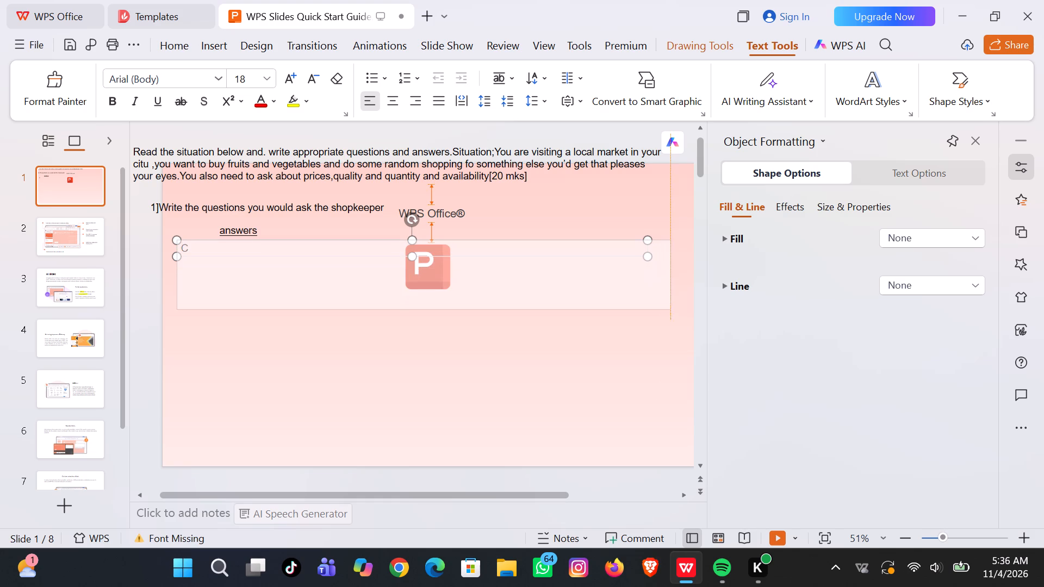
drag(672, 309, 689, 442)
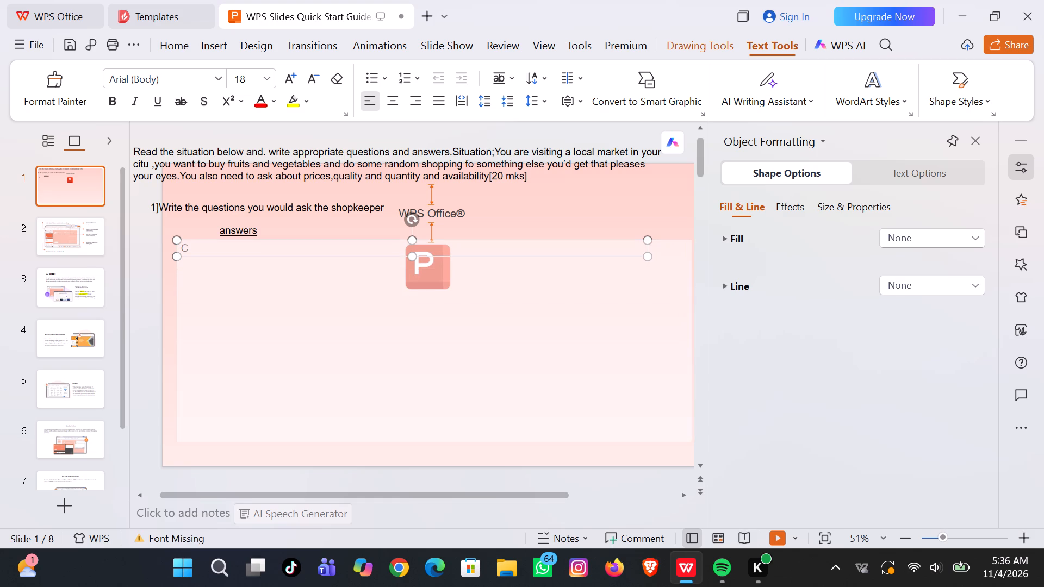
drag(689, 442, 689, 464)
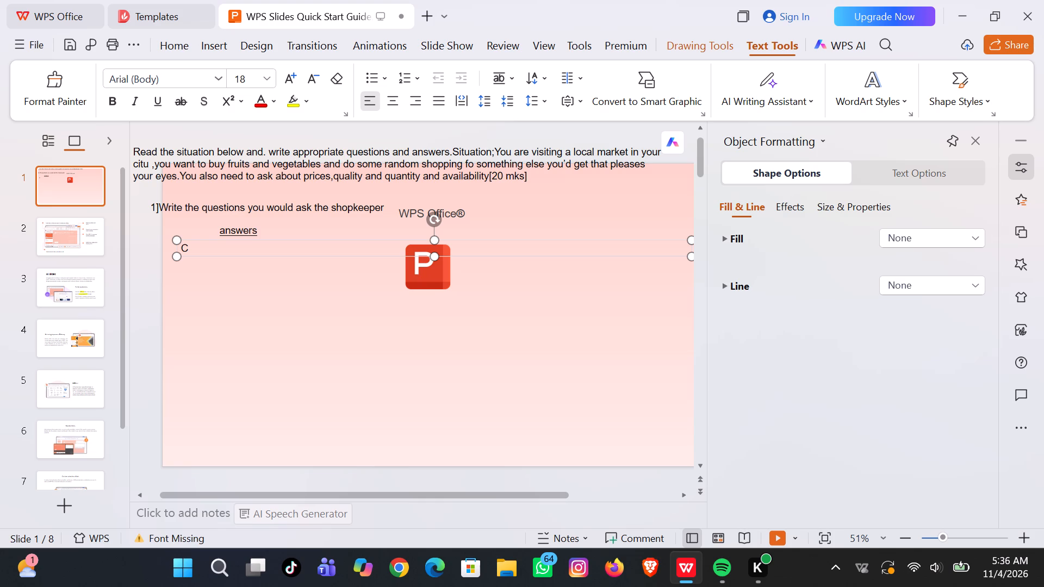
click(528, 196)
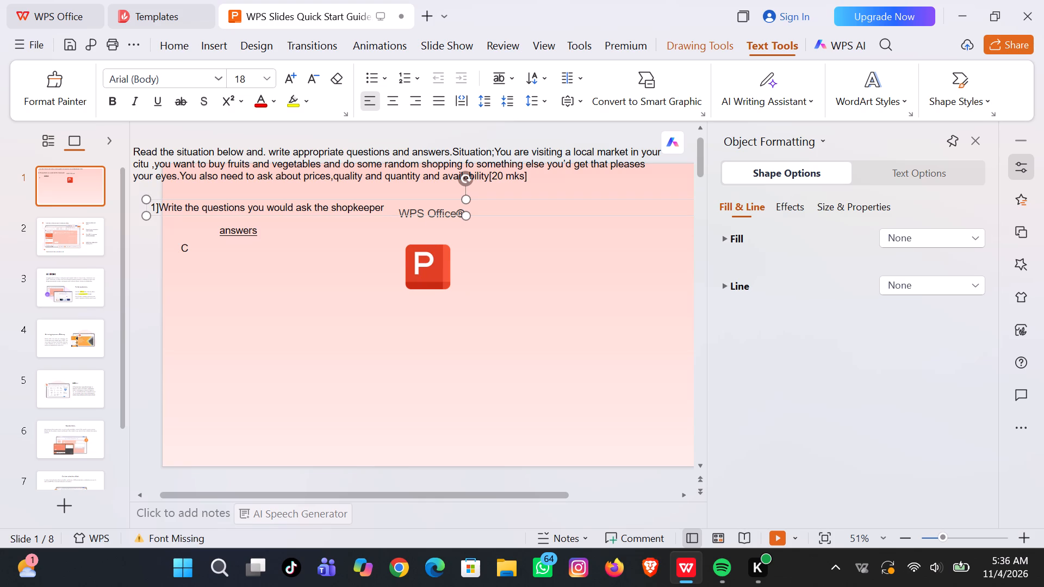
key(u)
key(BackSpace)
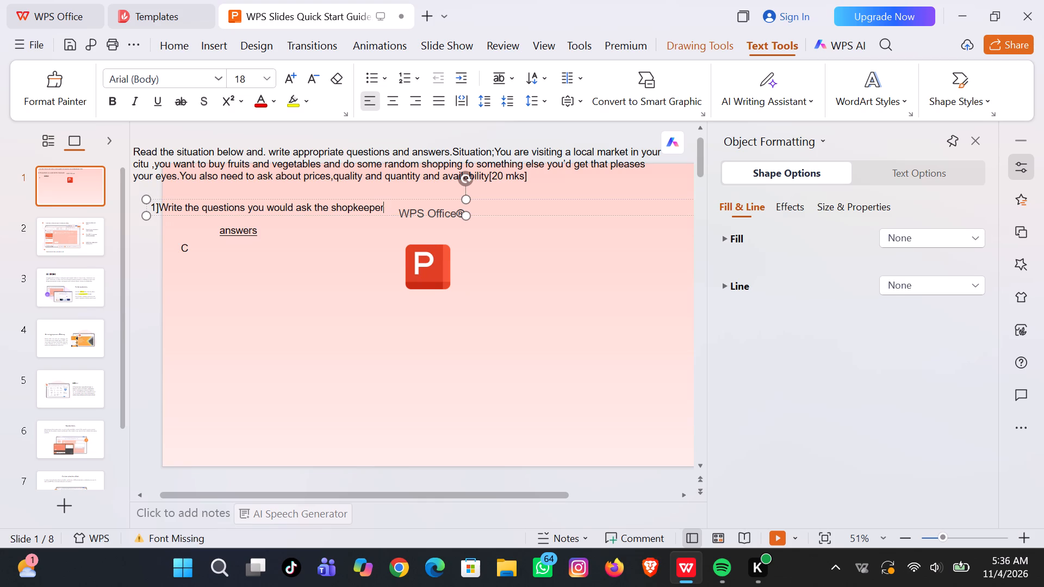
Complete the answer line beneath "answers" so it reads "Customer[me]:Do you have some vegetables i can buy please?".
click(192, 248)
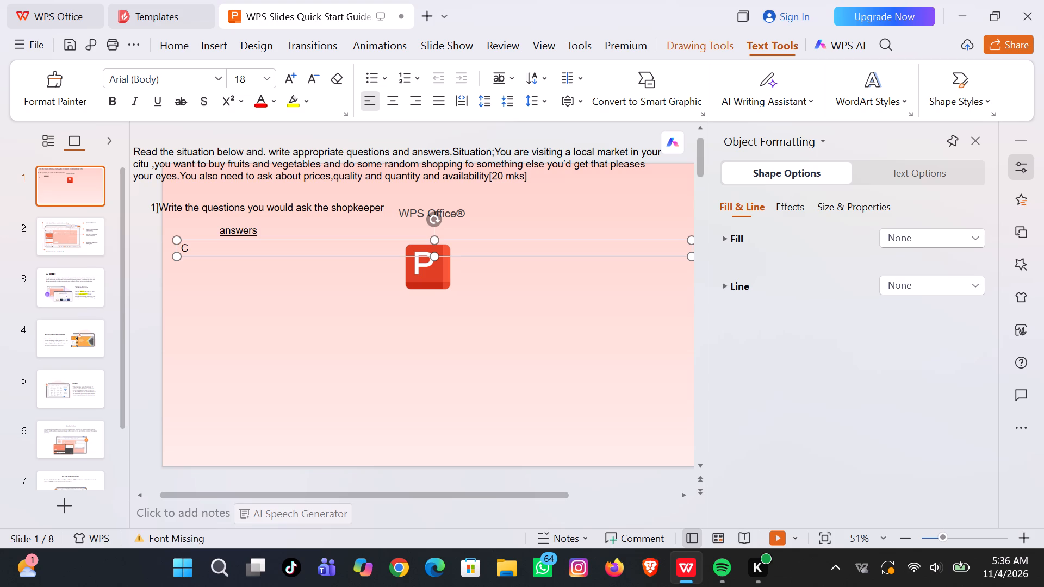
double_click(194, 244)
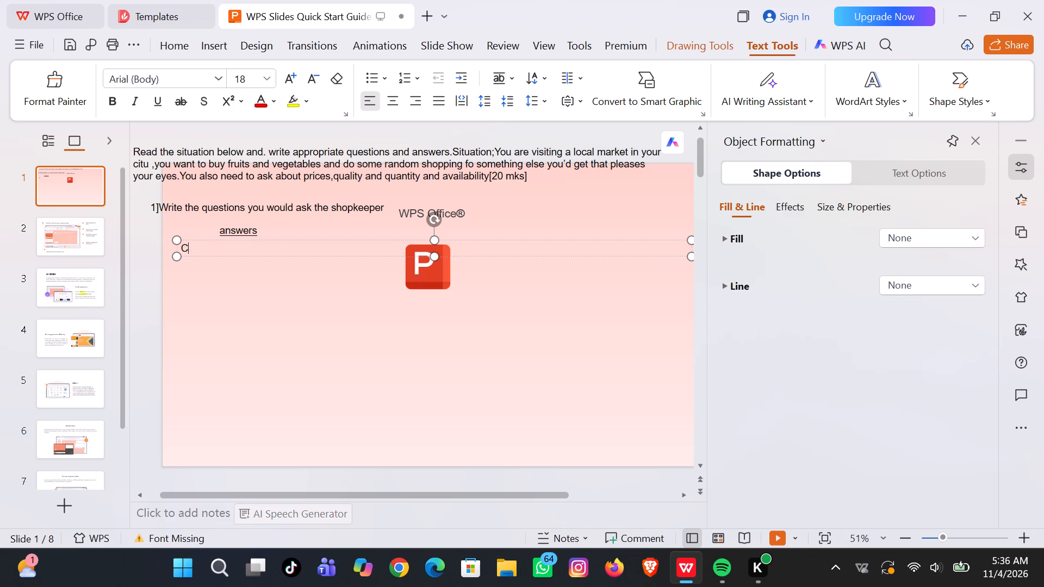
text(tom)
text(er)
text([me])
key(shift+colon)
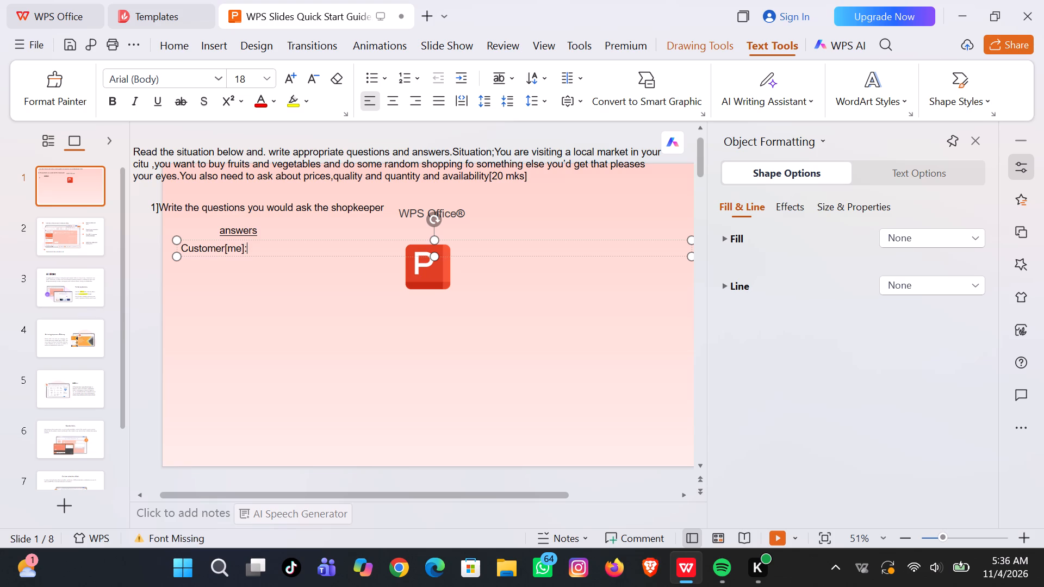
key(d)
text(ve some ve)
text(getables i can buy please)
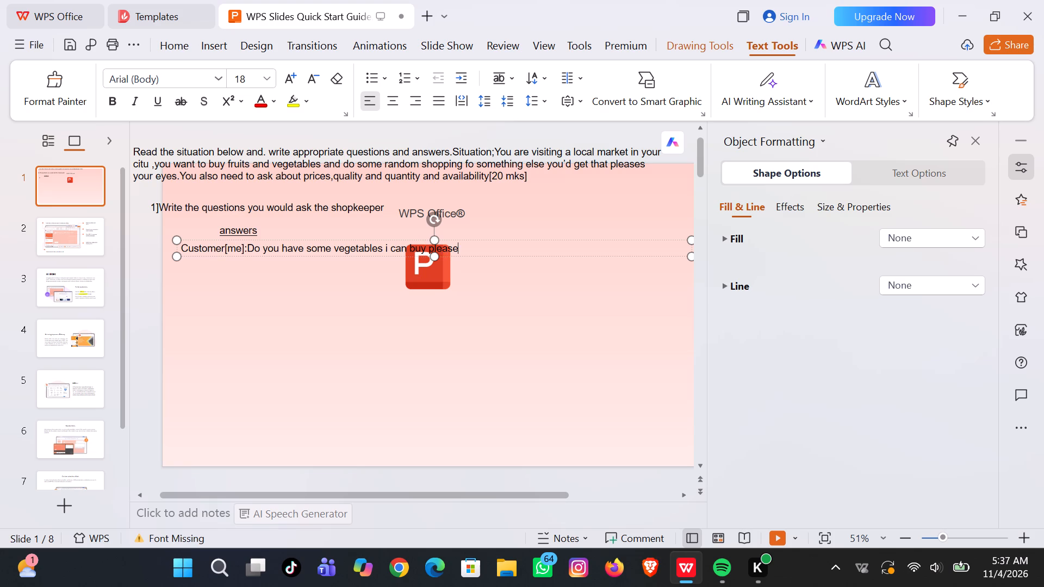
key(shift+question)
Insert a text box directly beneath the "Customer[me]" question line and widen it past the slide's far edge.
double_click(181, 260)
double_click(180, 263)
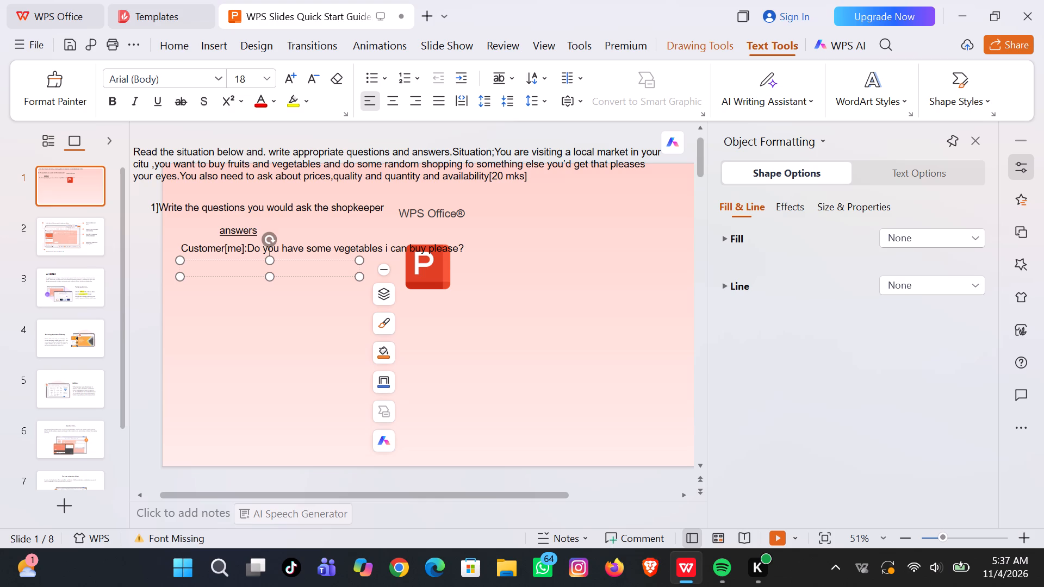
drag(360, 273, 497, 286)
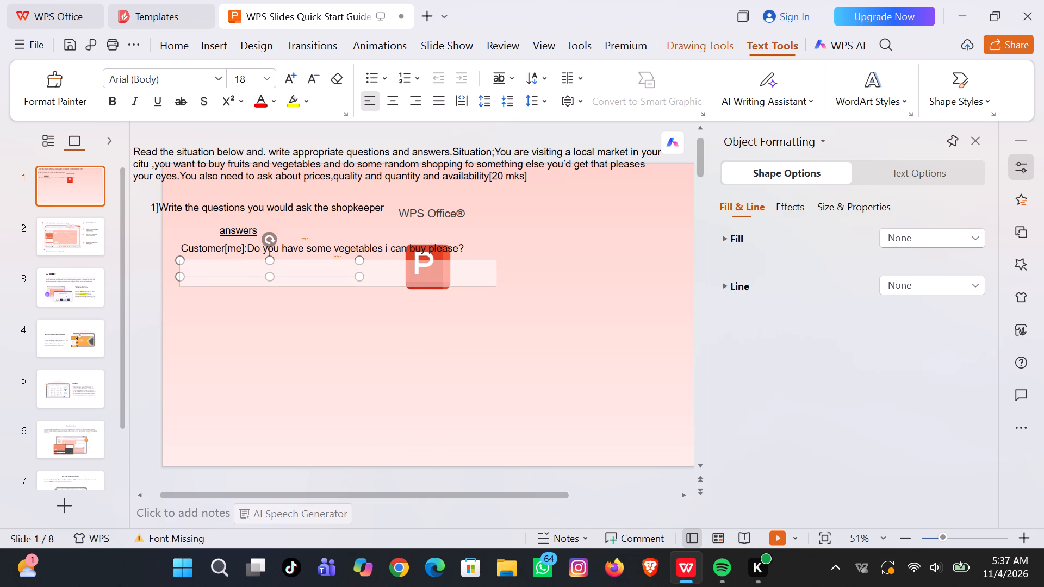
drag(497, 286, 720, 289)
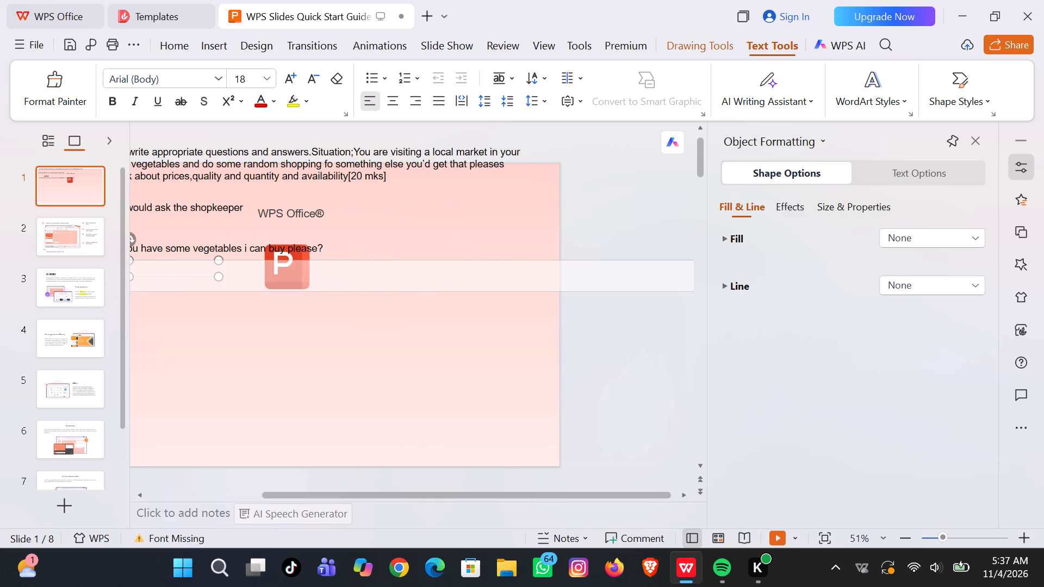
drag(720, 289, 647, 274)
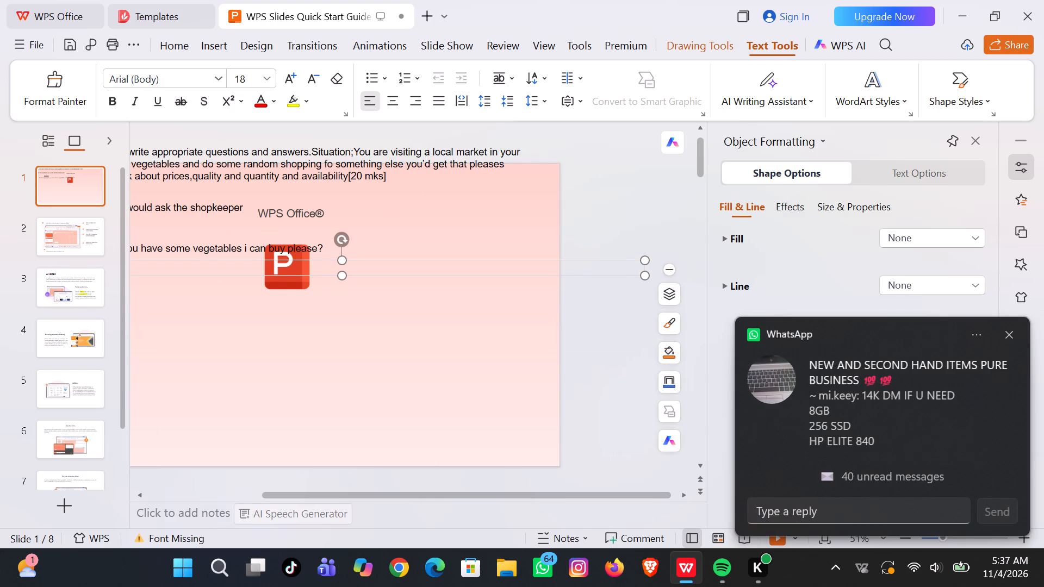
Write "How long have they lasted in the market" in the new text box beneath the vegetables question.
scroll(306, 278, right, 7)
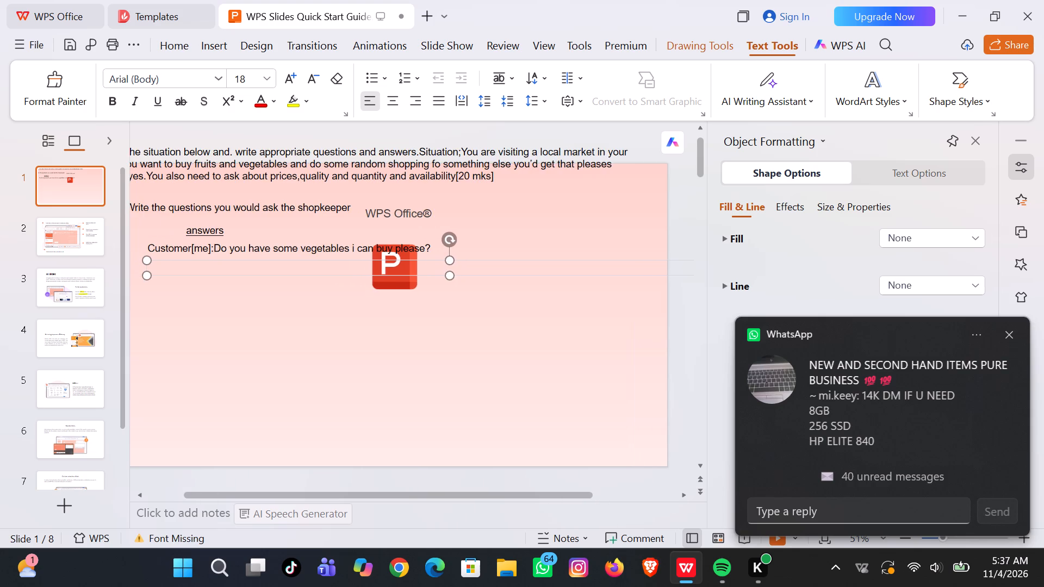
scroll(306, 278, right, 6)
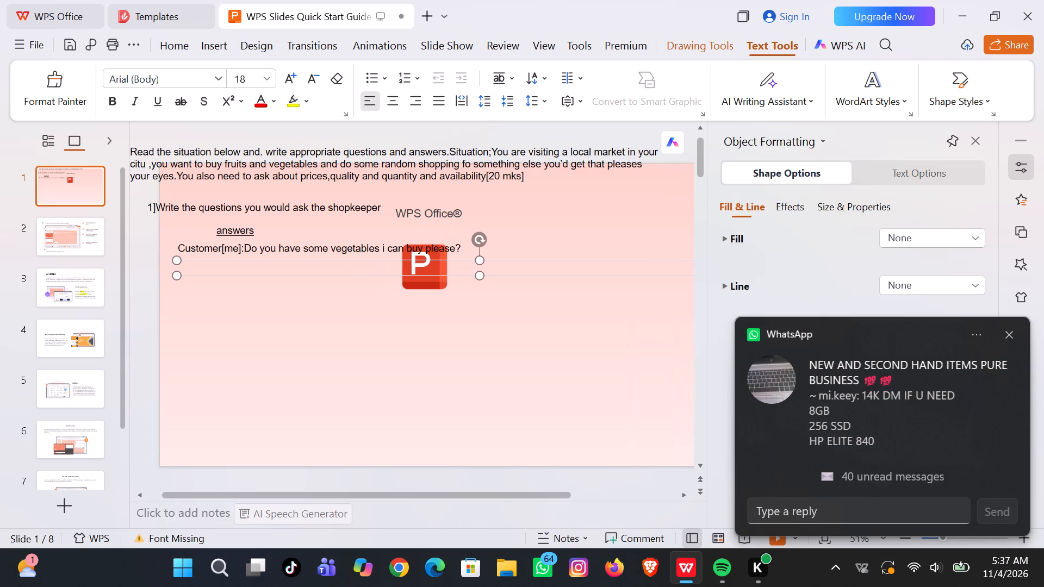
scroll(306, 278, right, 3)
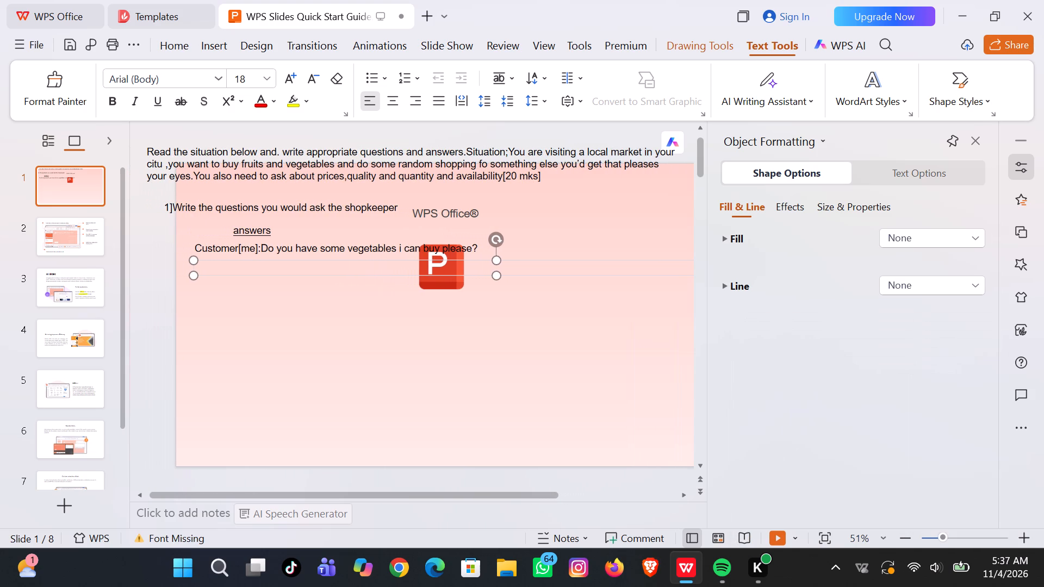
double_click(202, 271)
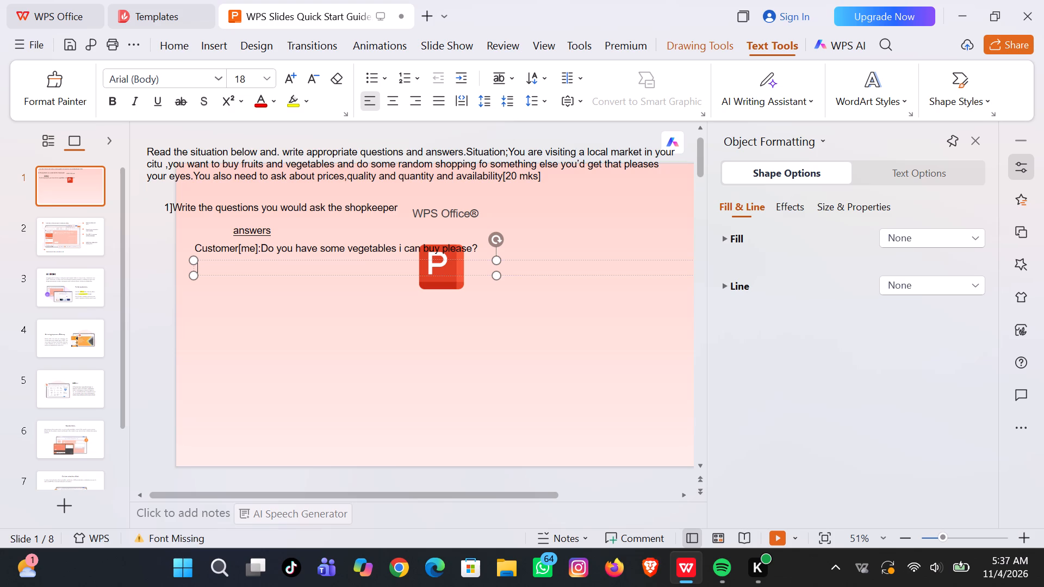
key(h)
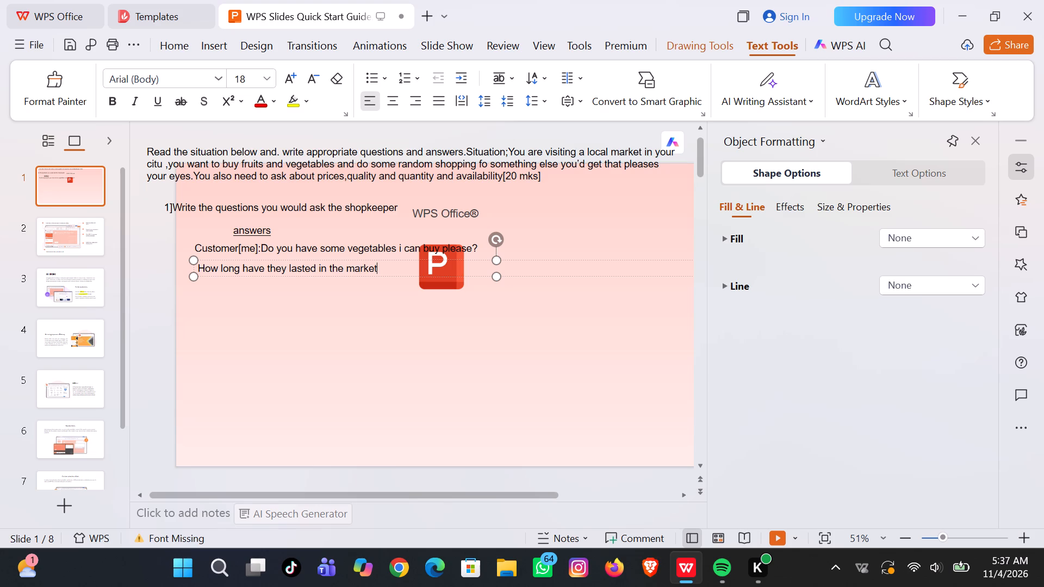
End the second answer line "How long have they lasted in the market" with a question mark.
key(shift+question)
Insert another text box below "How long have they lasted in the market?" and widen it well past the red logo, ready for text.
double_click(196, 281)
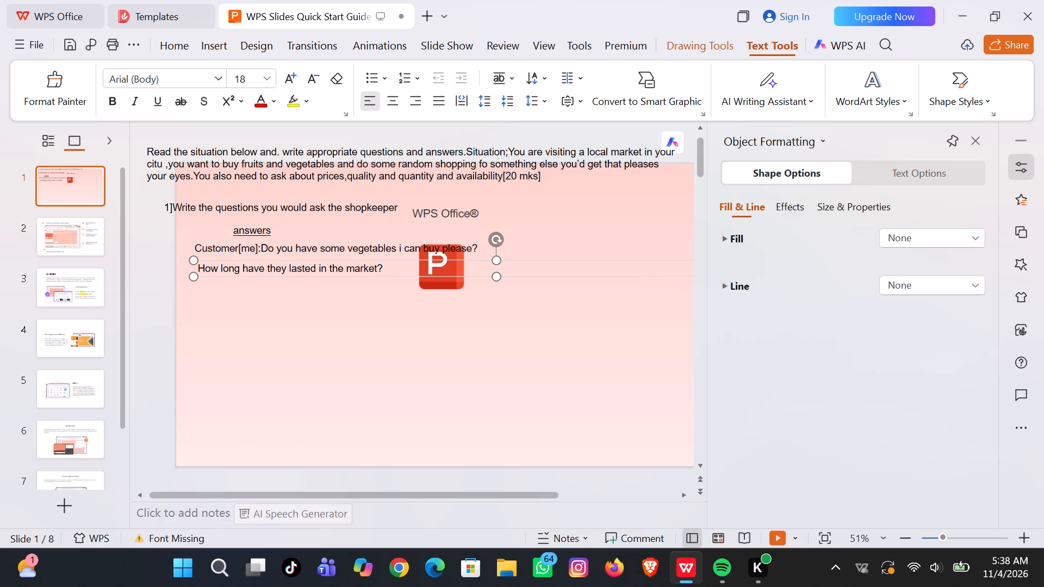
double_click(195, 284)
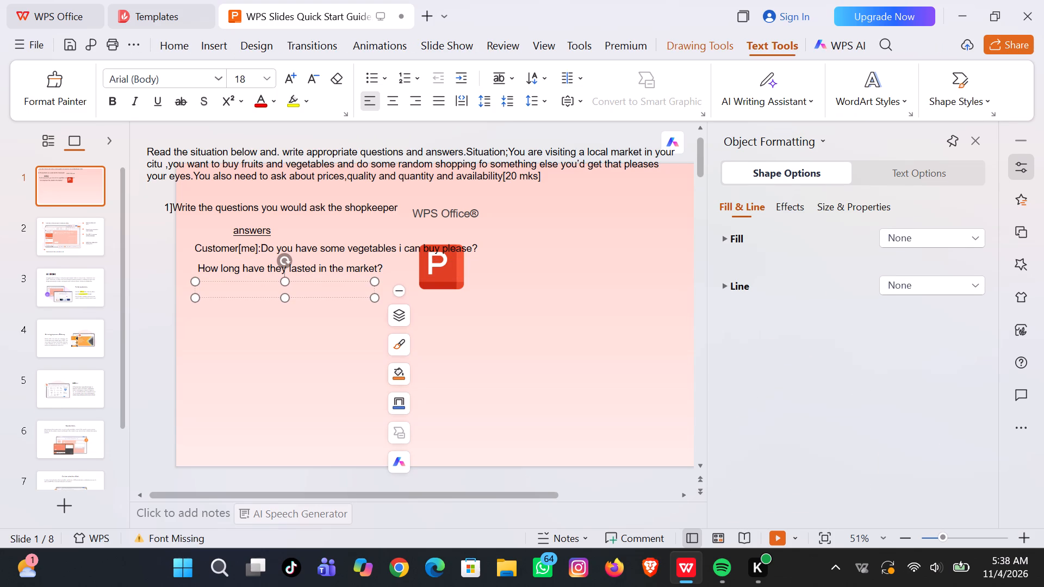
click(377, 288)
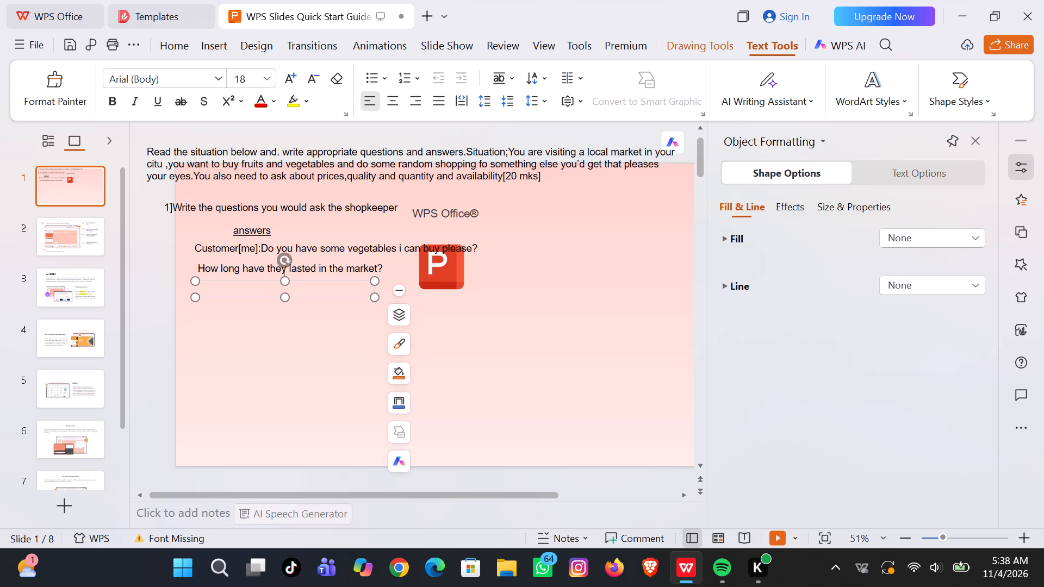
drag(375, 299, 555, 304)
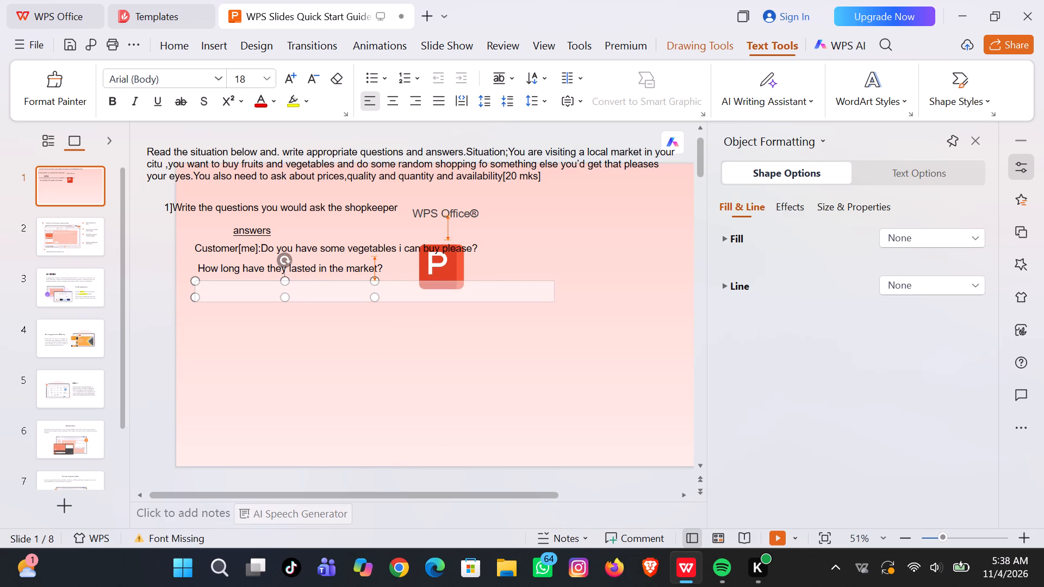
drag(555, 304, 633, 308)
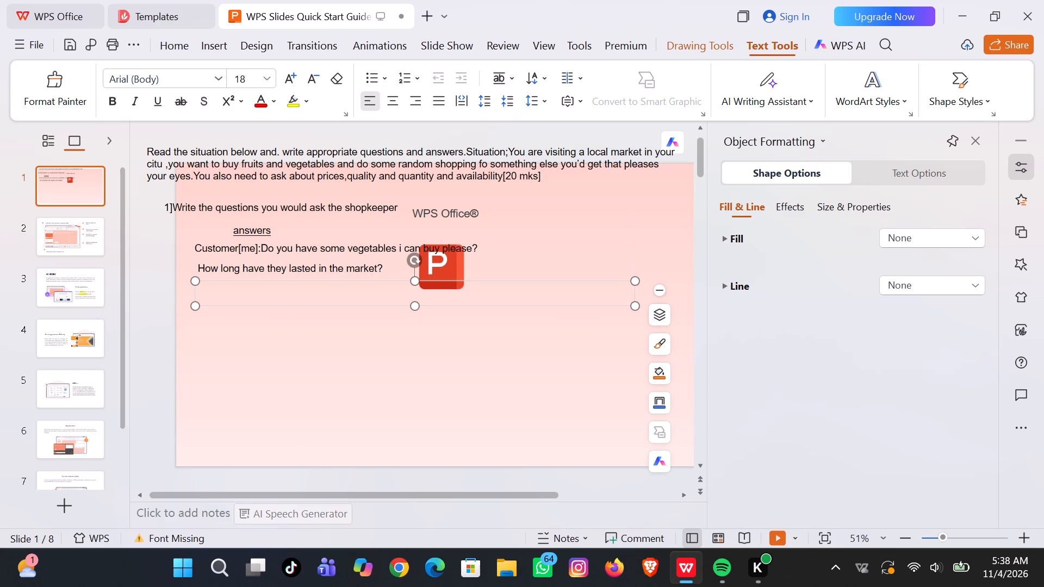
double_click(201, 293)
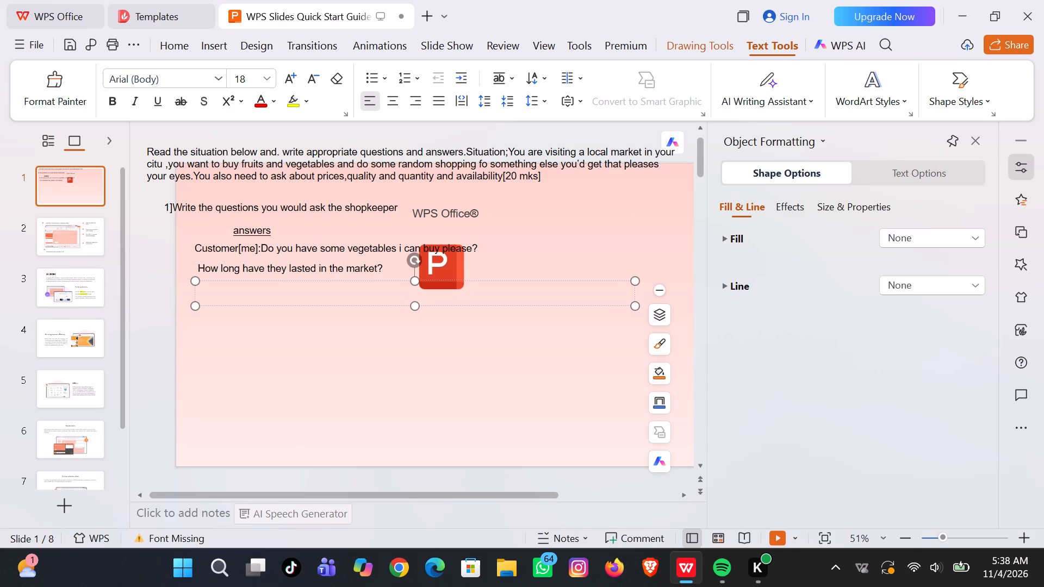
Fill the empty third answer box with "How much are you selling the bundles of vegetables,cucumbers,carrots and tomaoes".
text(ow much are you selling the)
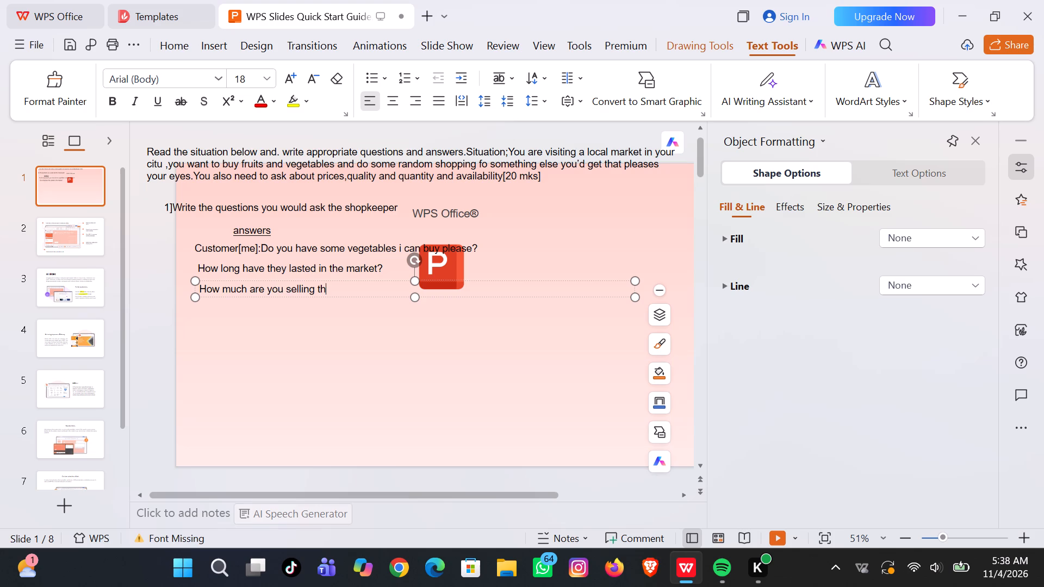
key(space)
text(bundles of)
key(space)
text(vegetables)
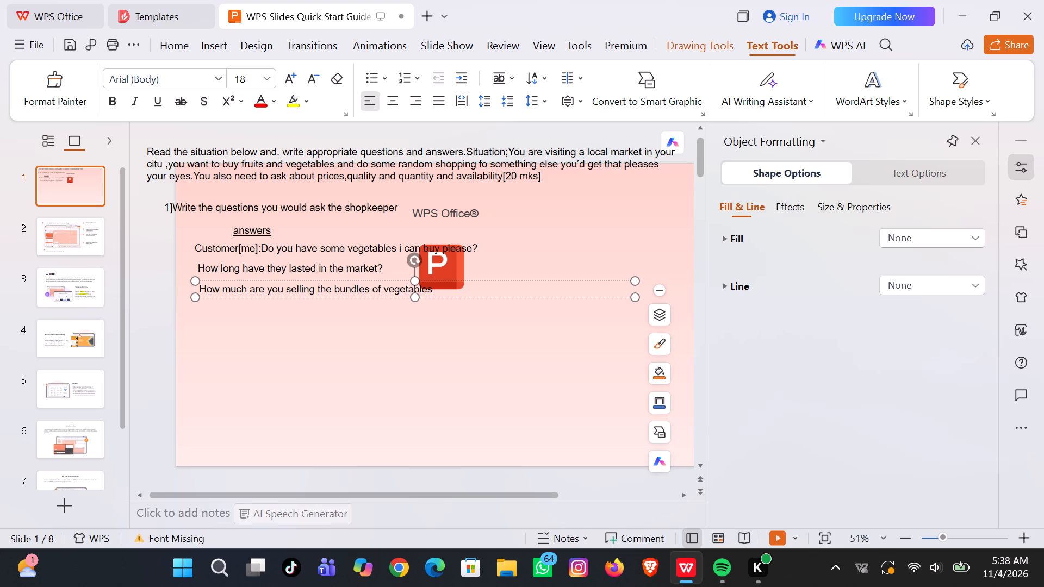
key(comma)
text(cuc)
key(u)
text(mbers)
text(,carrots and tom)
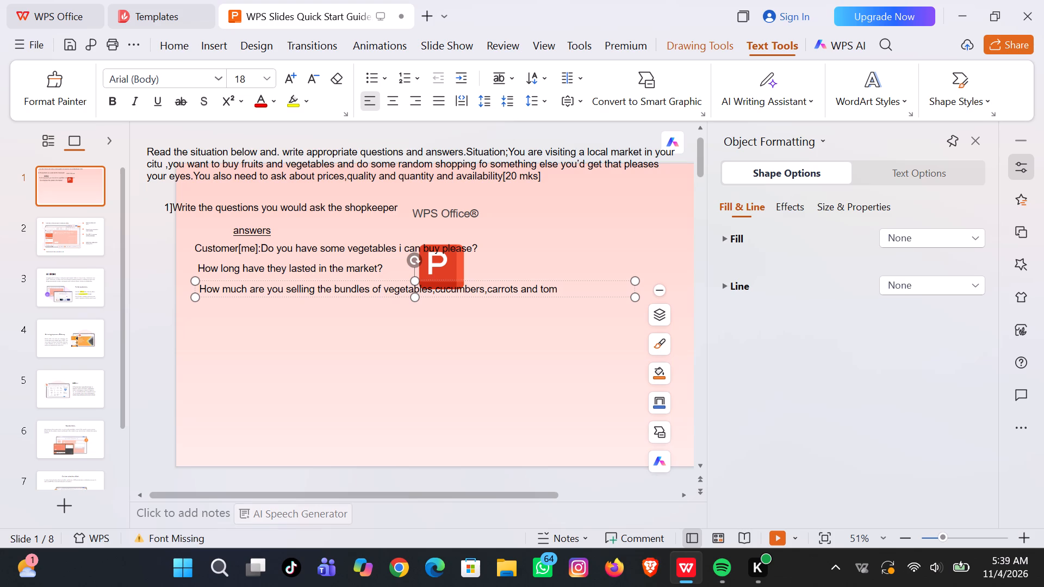
text(ao)
text(es)
Add a wide text box below the bundles question reading "Would you lower the price for cucumber a little bit for me please?".
double_click(201, 304)
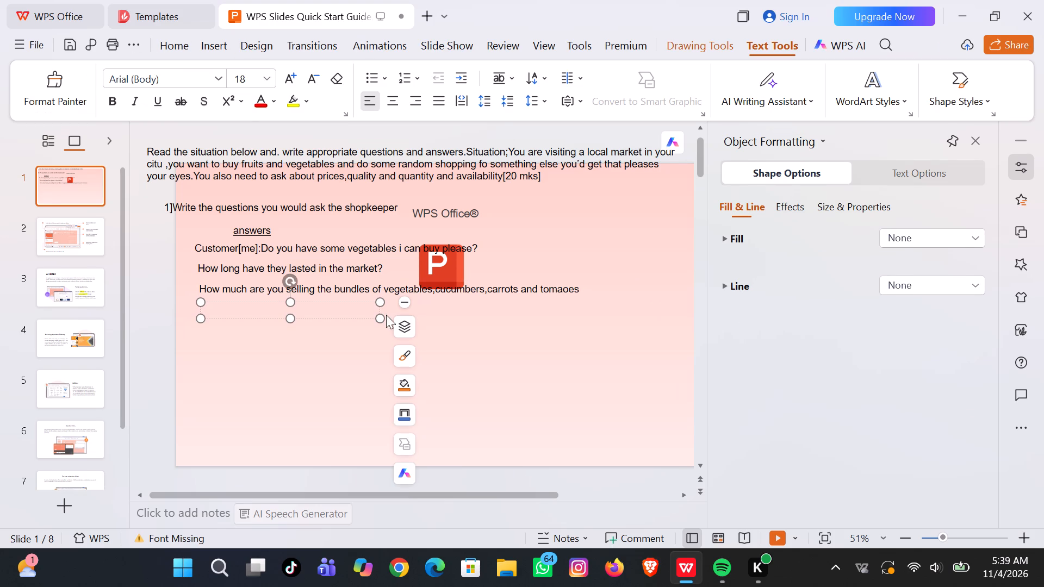
drag(381, 315, 669, 321)
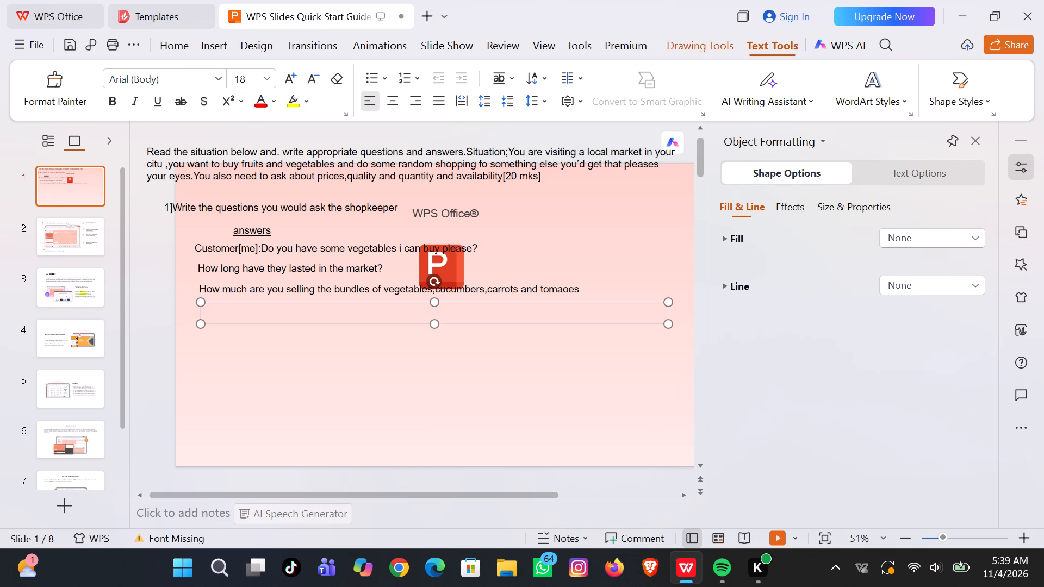
double_click(206, 313)
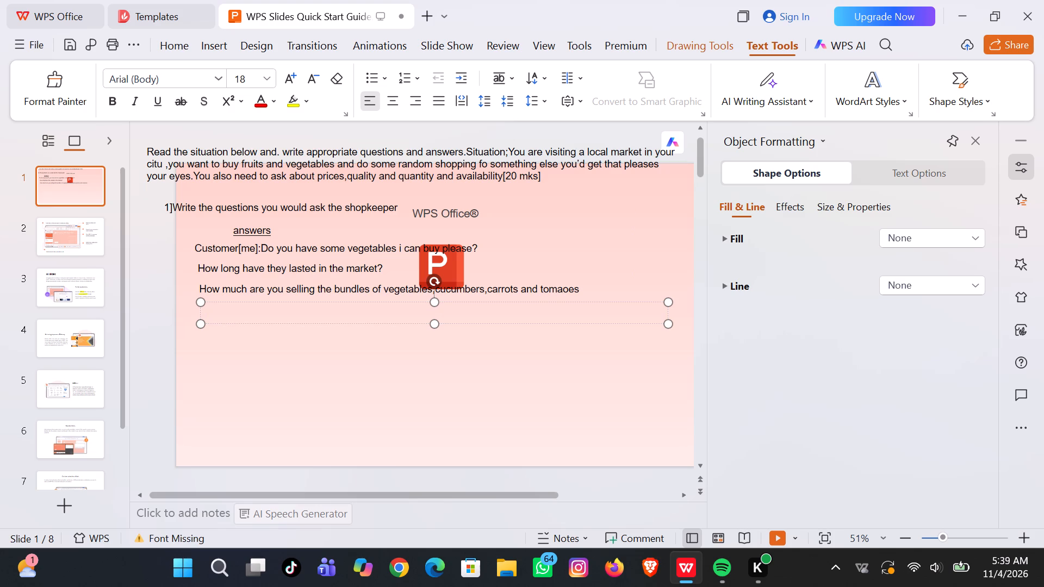
text(ould you lower the price)
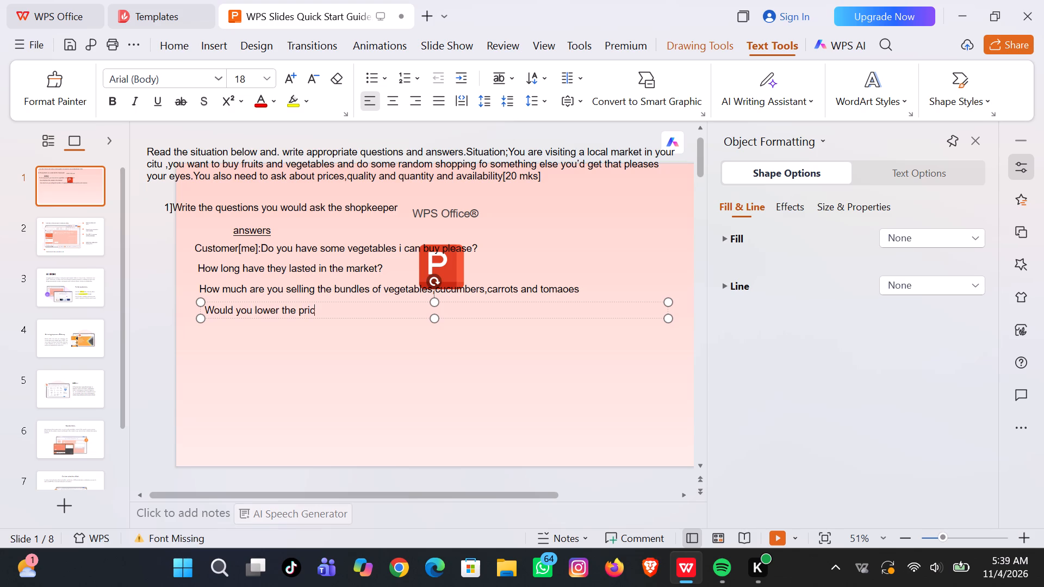
key(space)
text(for cucumber a little)
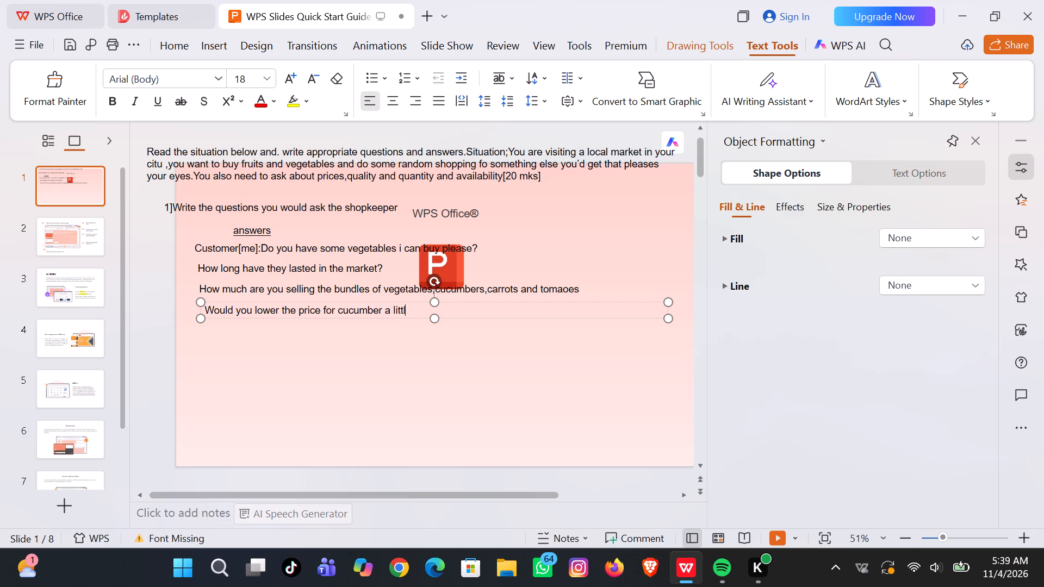
key(space)
text(bit for me)
key(space)
text(please)
key(shift+question)
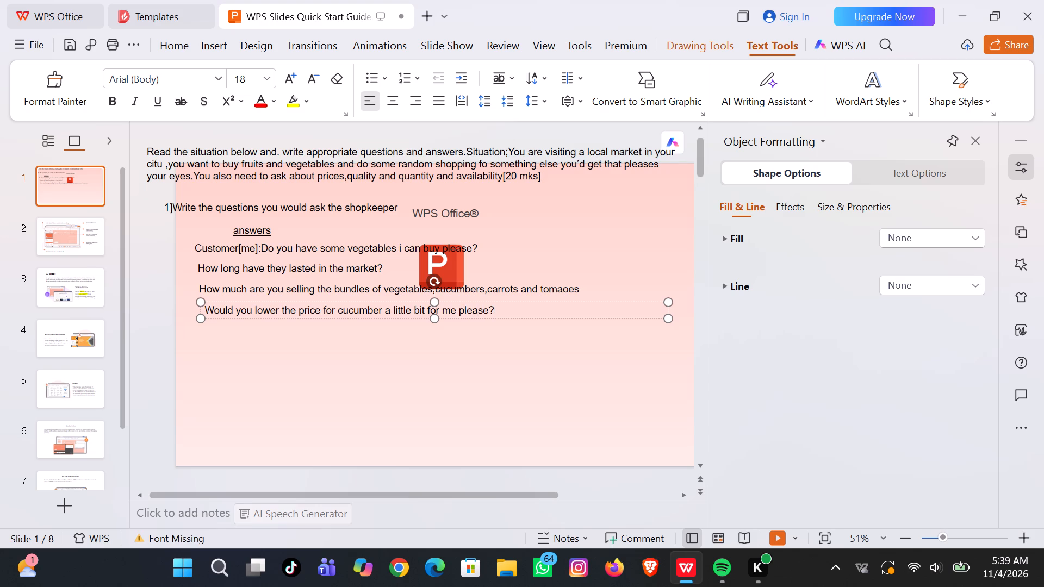
Add a wide text box below the cucumber price question reading "Can i come back at your store at any time,will you be open?".
double_click(203, 326)
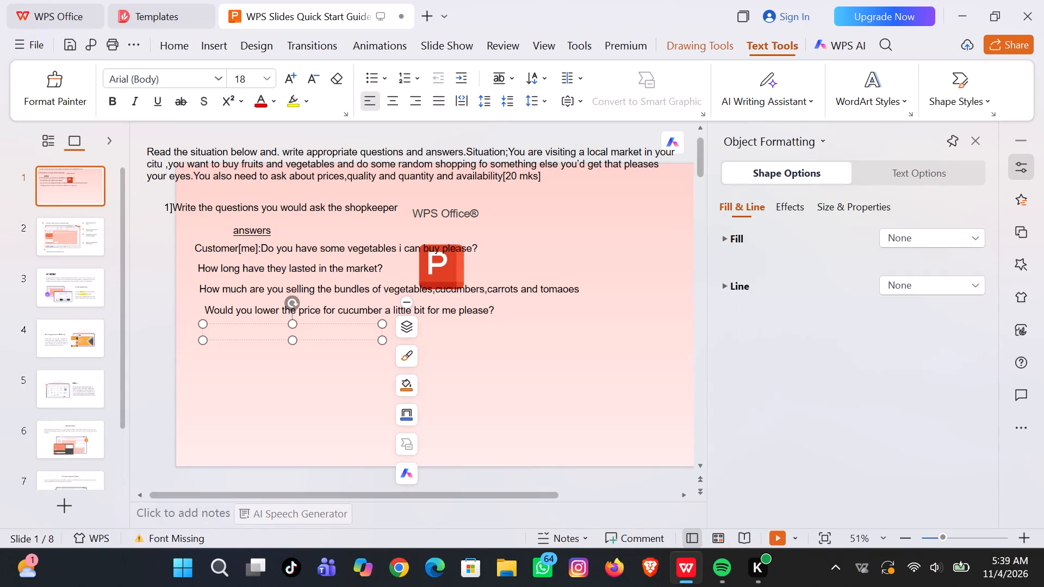
double_click(200, 330)
drag(381, 340, 433, 340)
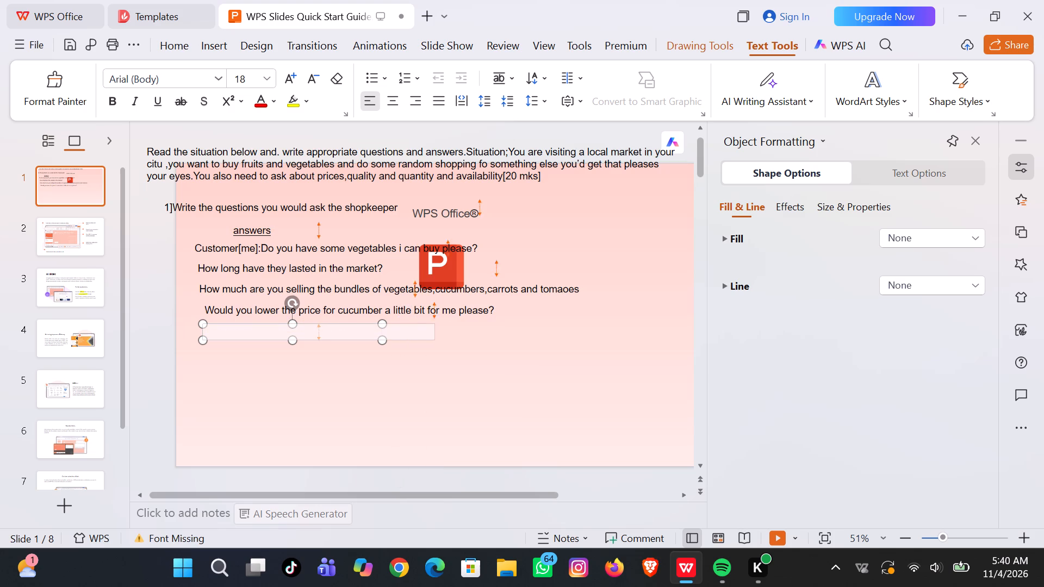
drag(433, 340, 651, 351)
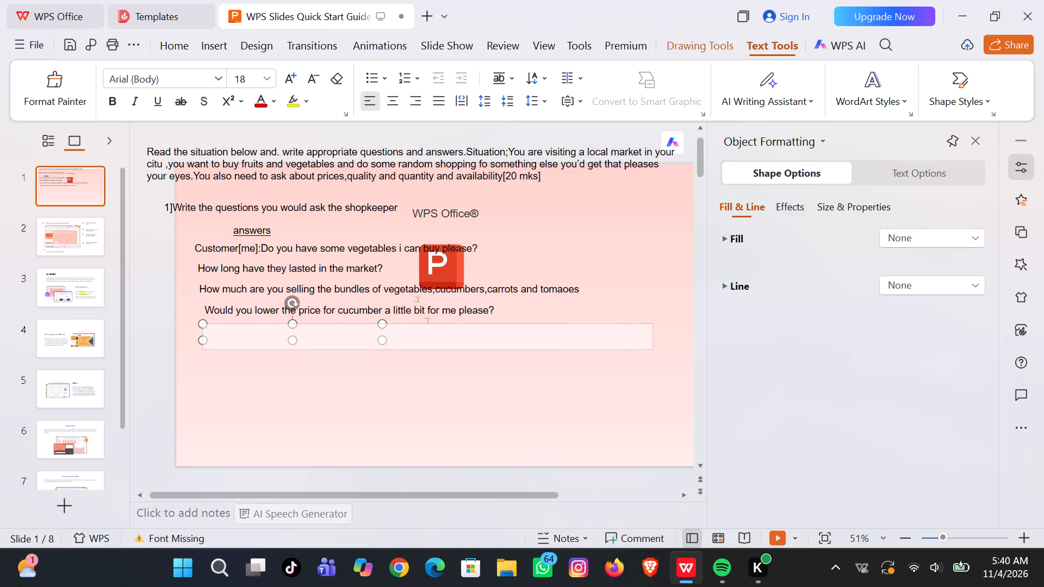
drag(651, 351, 652, 351)
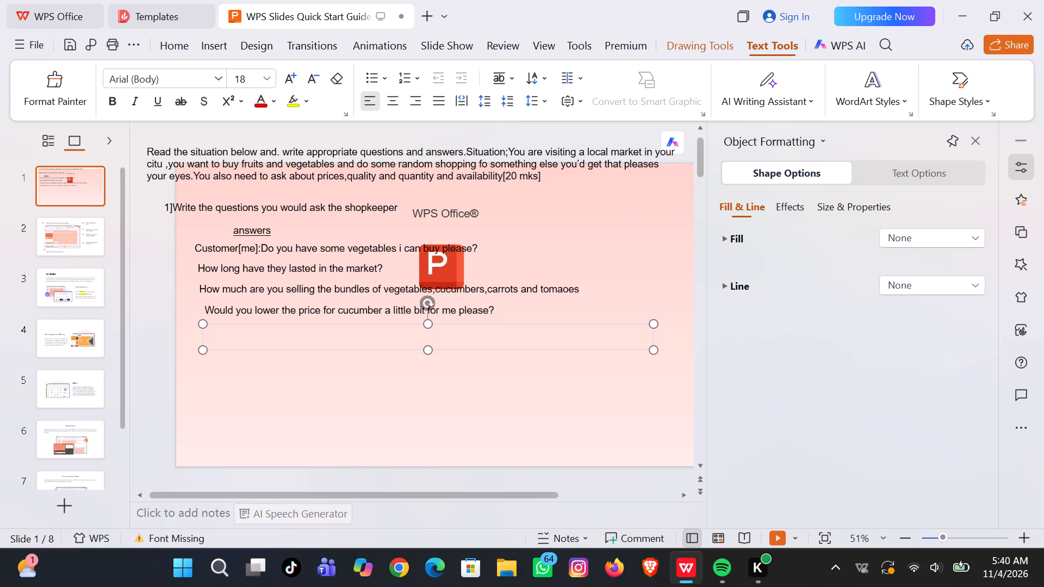
double_click(207, 335)
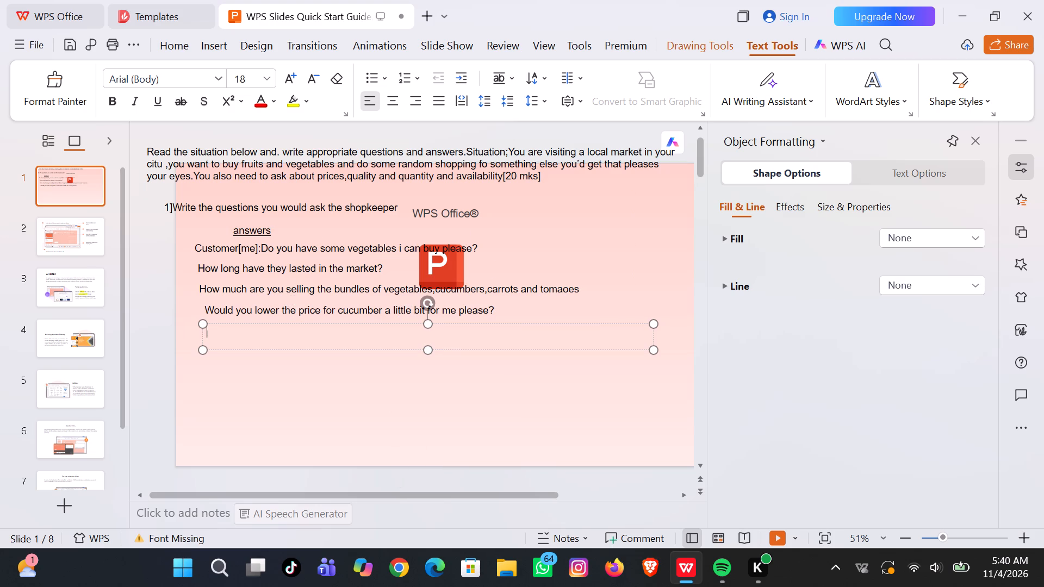
double_click(203, 335)
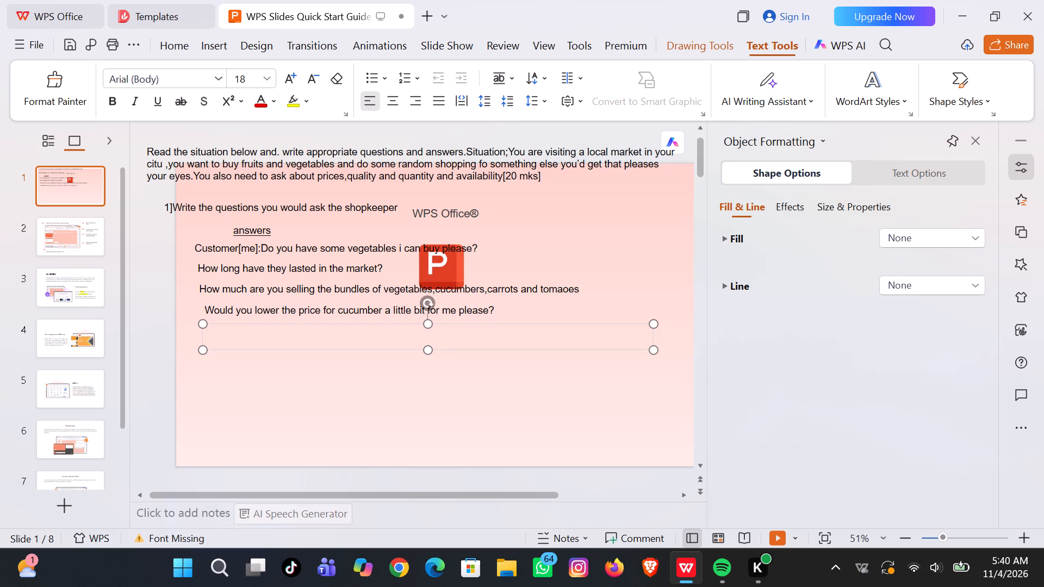
double_click(205, 335)
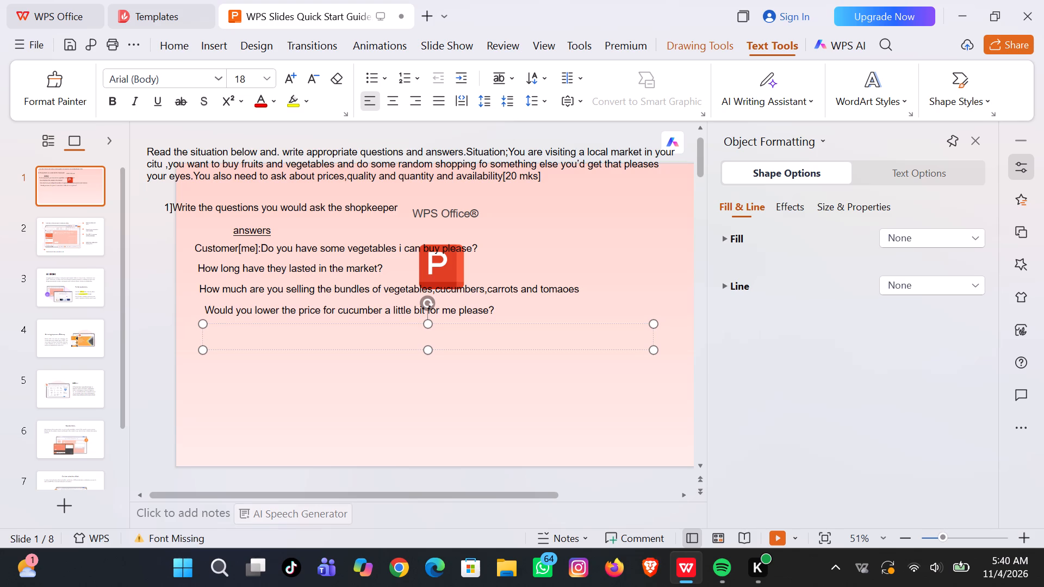
key(c)
text(an i come back at y)
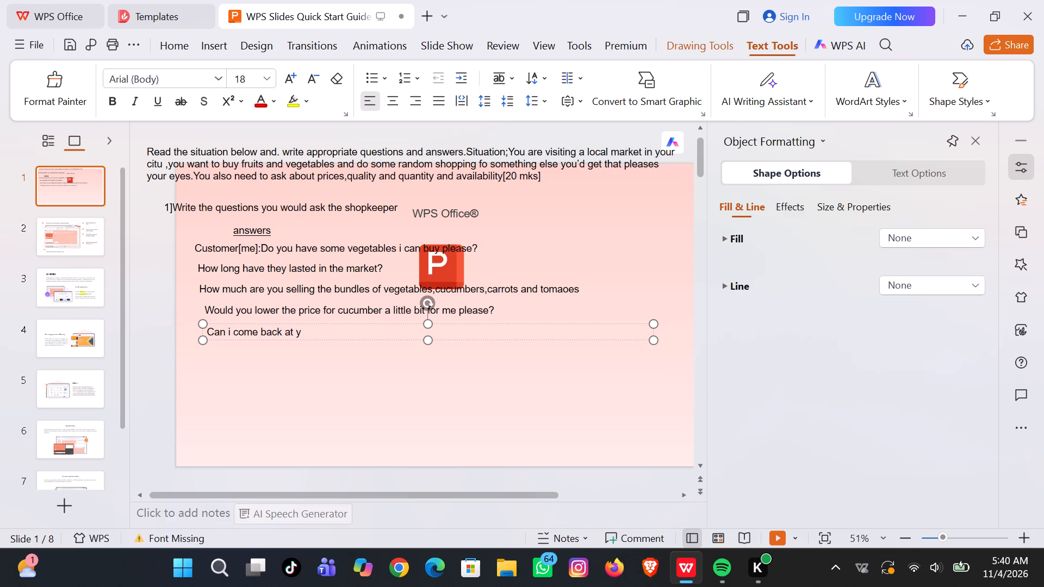
text(our sto)
text(re at any time)
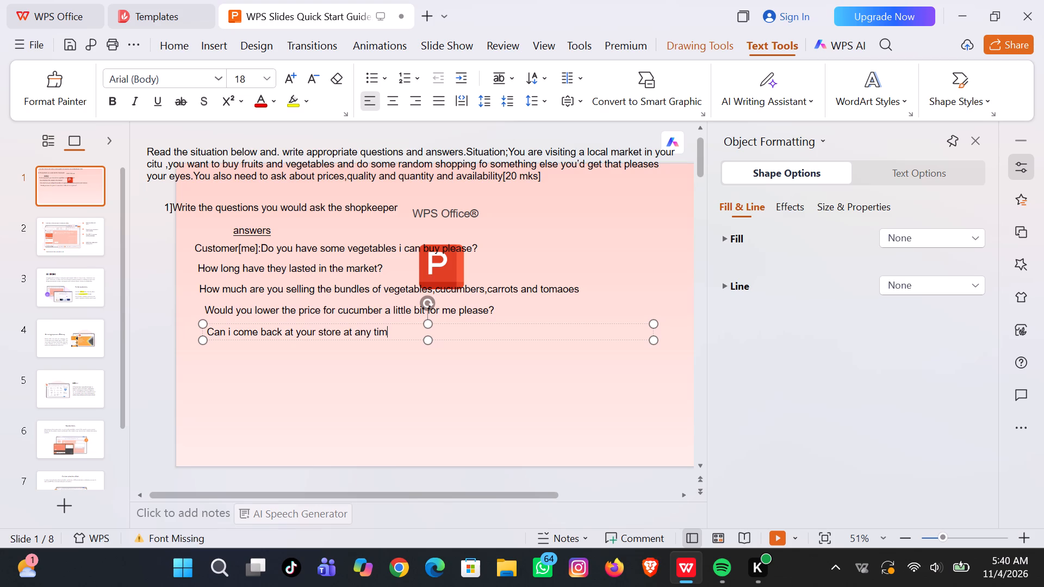
text(,will you be open)
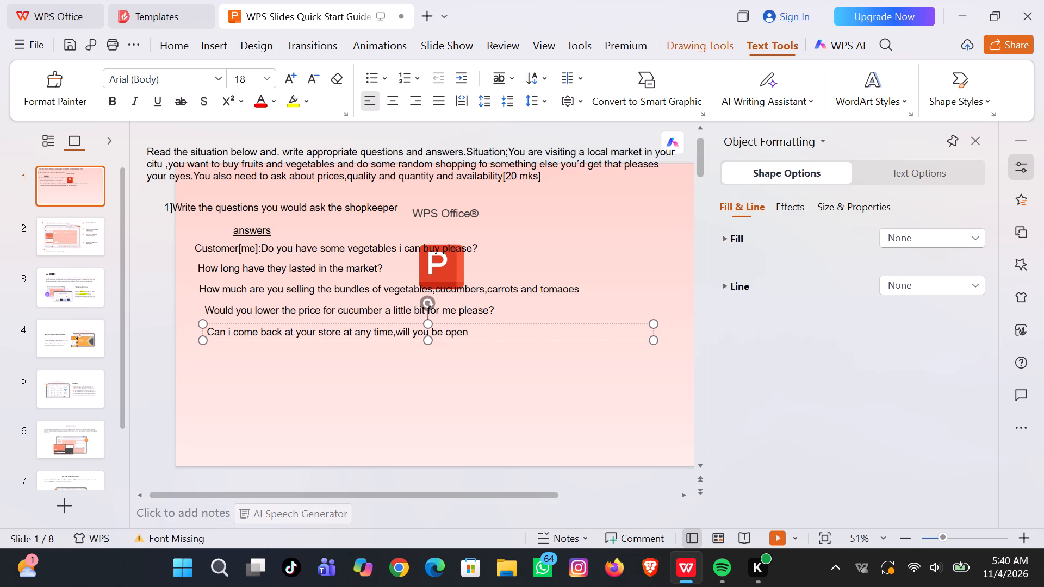
key(shift+question)
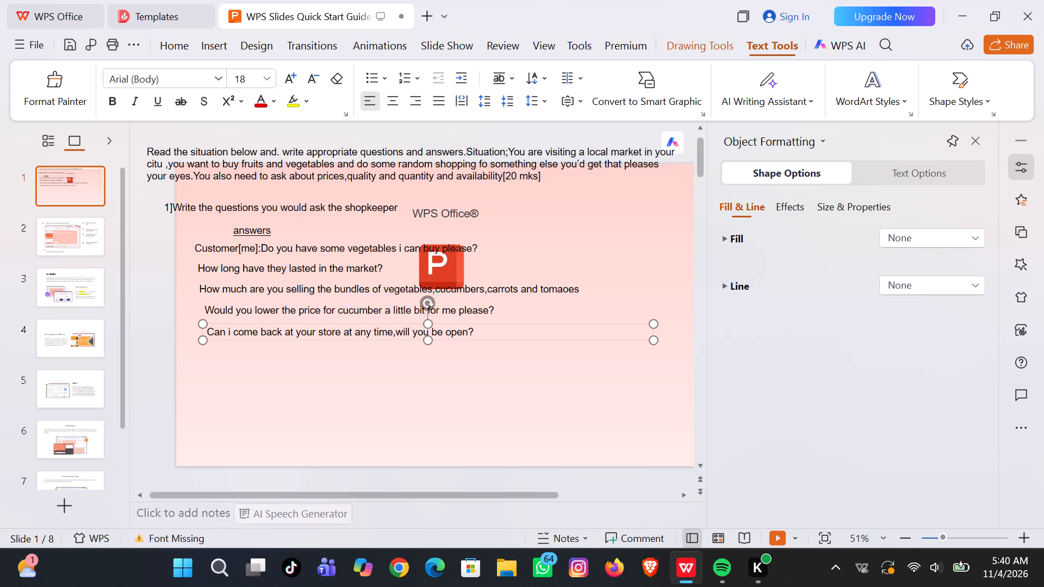
Add a wide text box below the store opening question reading "After how long do you re stock your goods?".
double_click(206, 347)
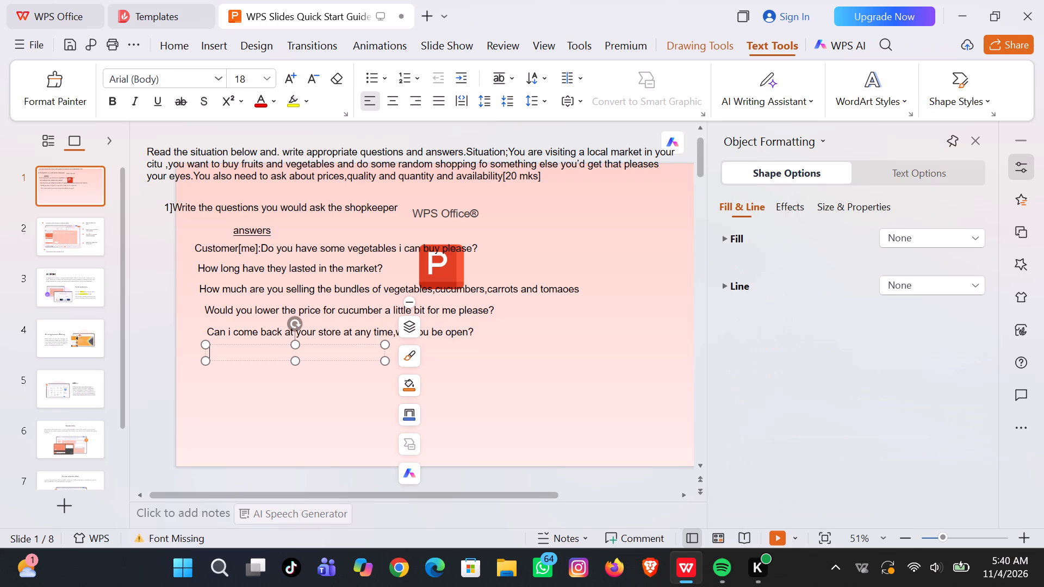
double_click(199, 349)
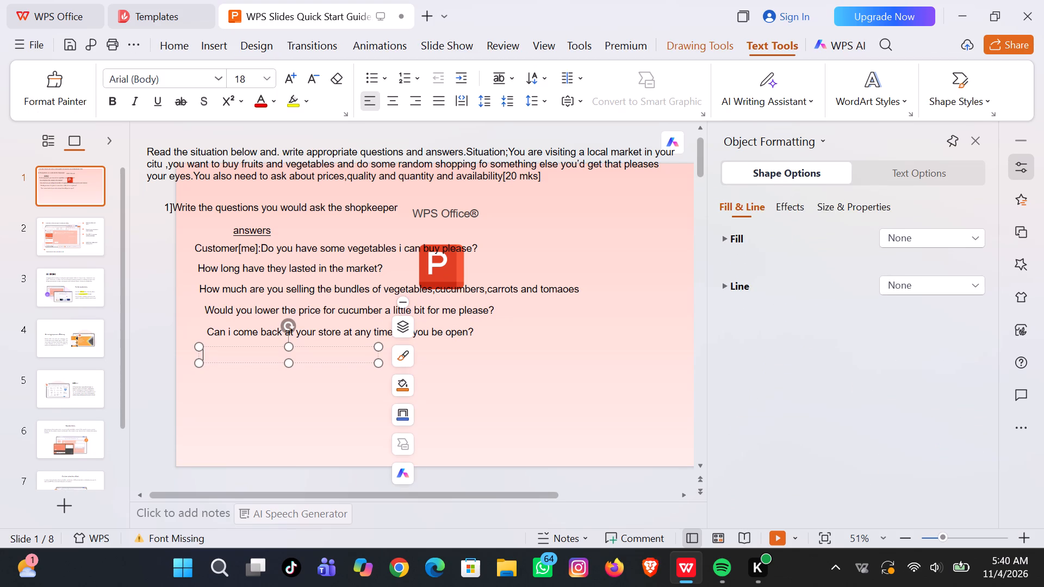
double_click(376, 363)
drag(376, 364, 642, 369)
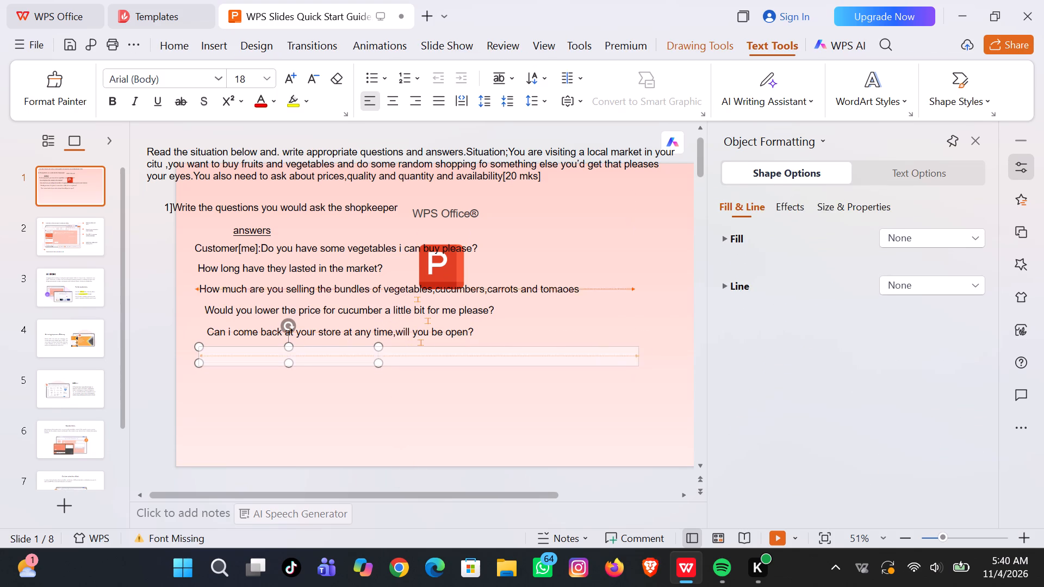
drag(642, 369, 679, 373)
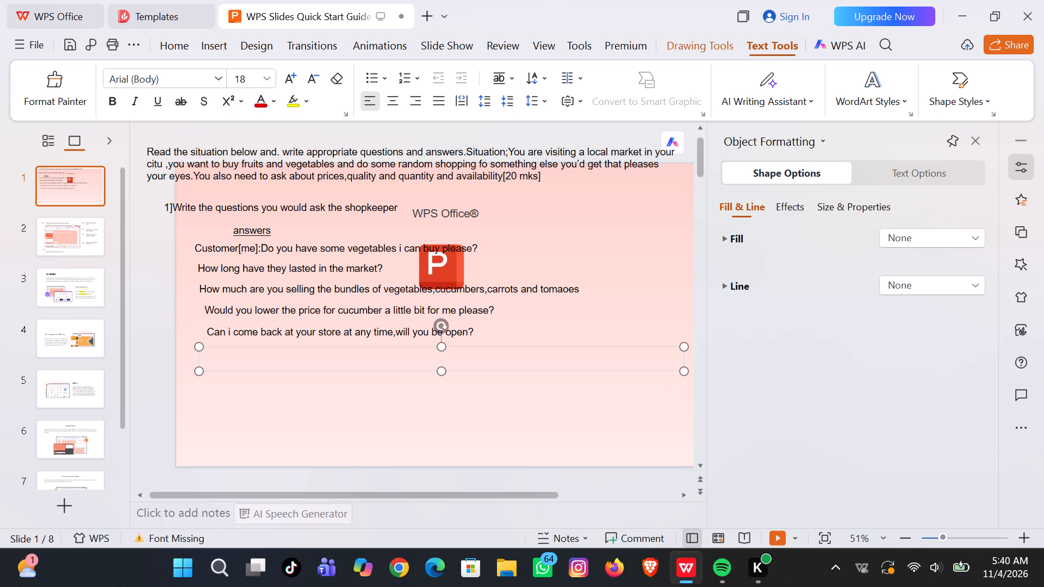
double_click(202, 353)
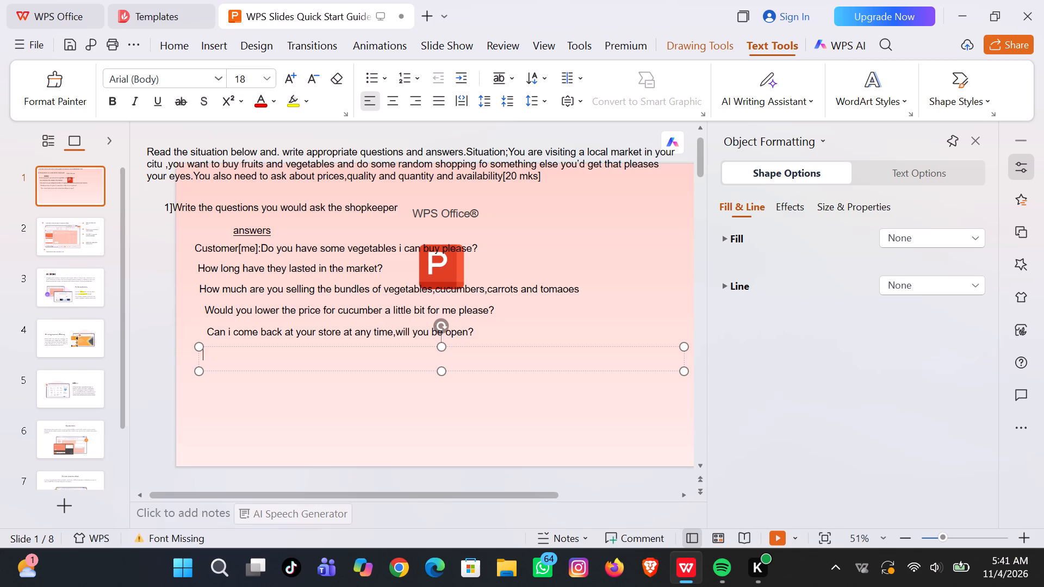
key(a)
text(fter how long do you re stock yo)
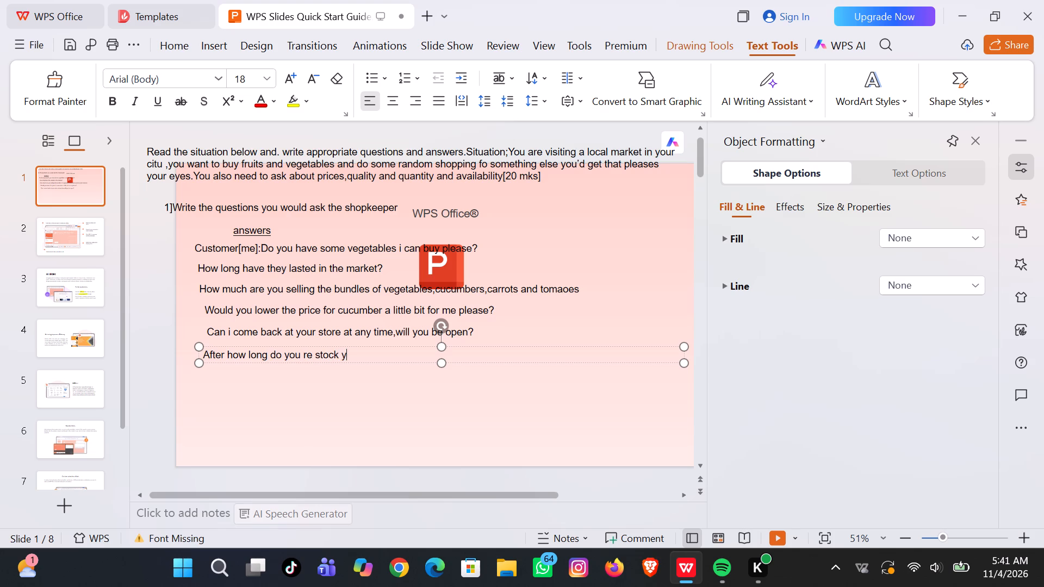
text(ur)
key(space)
text(goods)
key(shift+question)
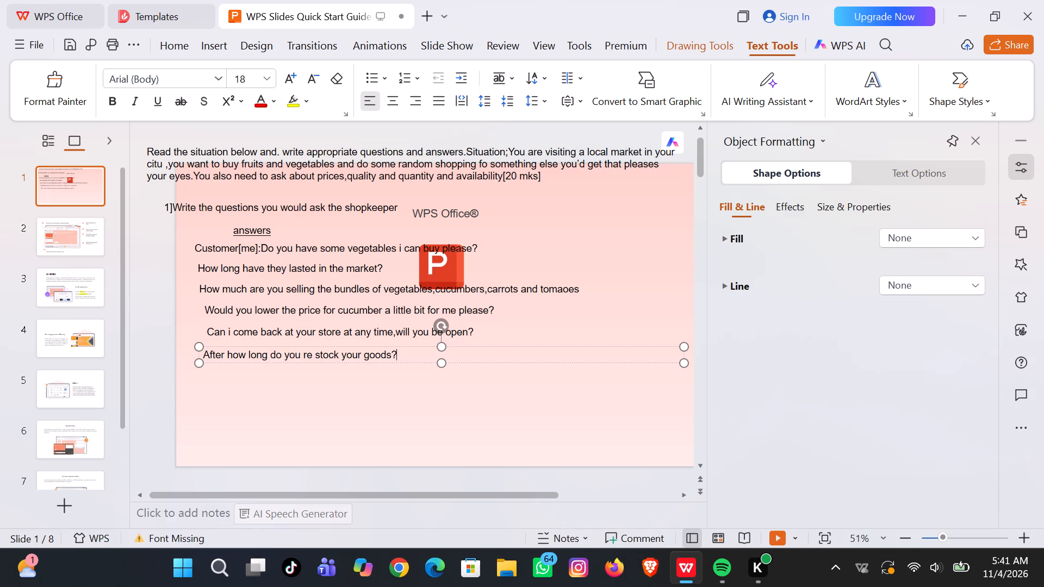
Add a wide text box below the restocking question reading "If i become your long term customer,will i be geting a discount?".
double_click(191, 368)
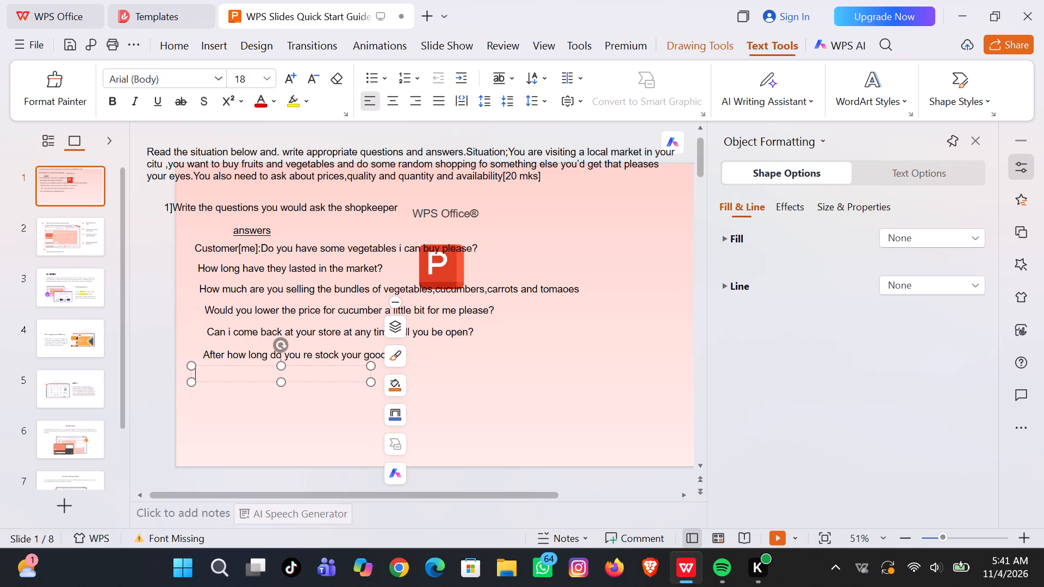
drag(372, 380, 621, 375)
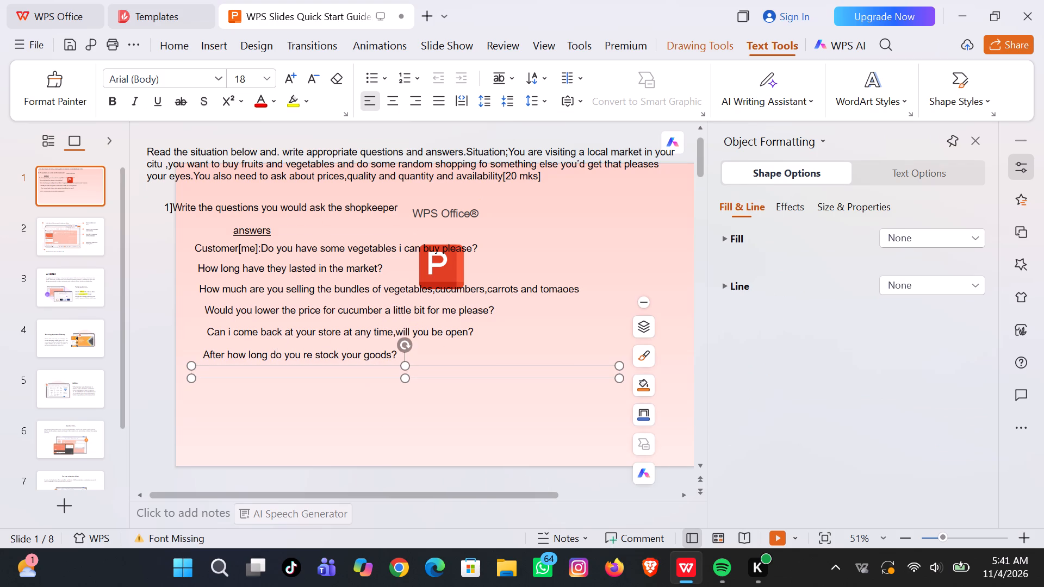
click(199, 371)
double_click(197, 371)
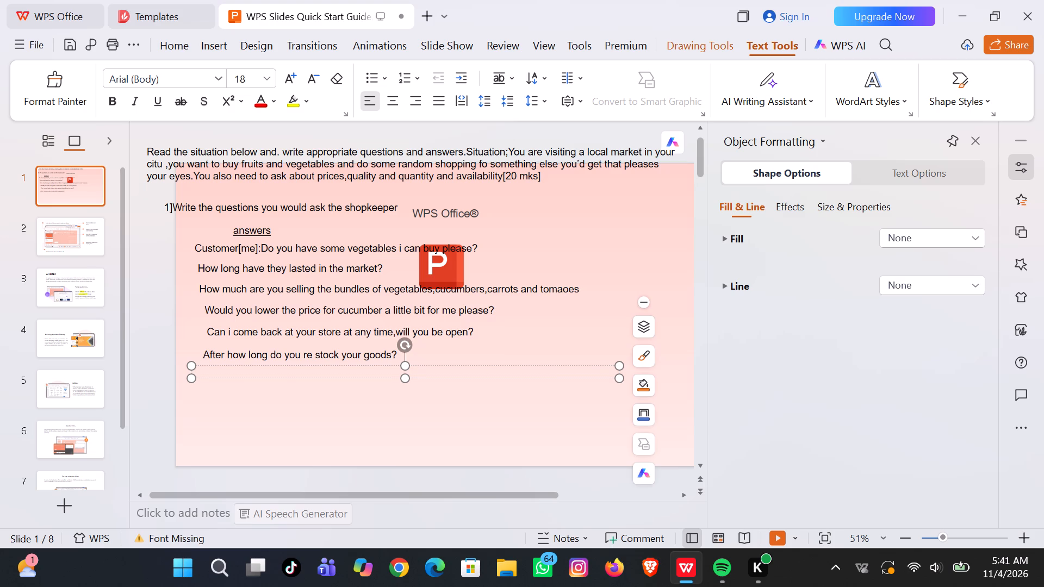
text(f i b)
key(e)
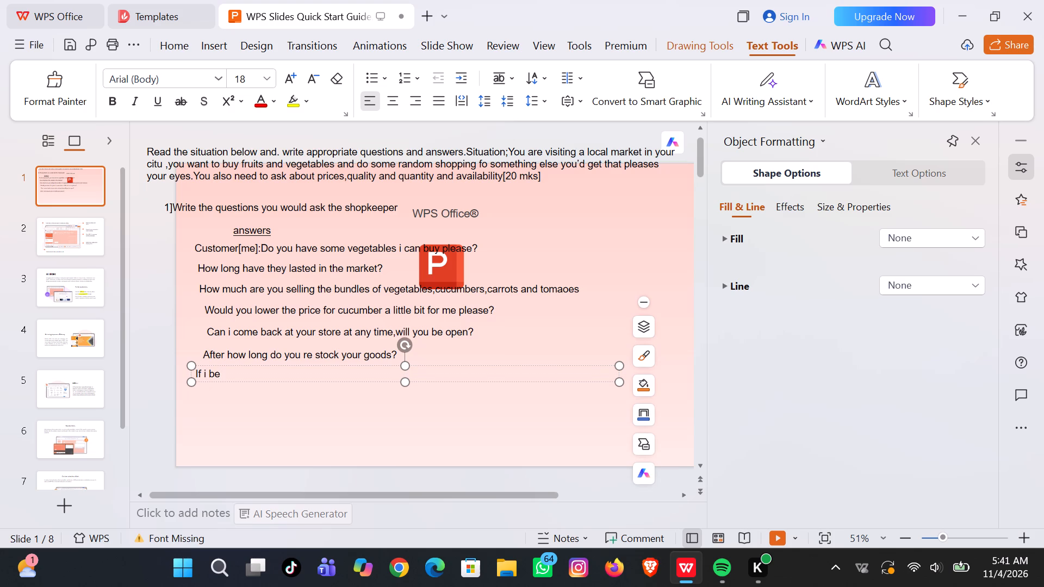
text(come)
key(space)
text(your long term customer)
text(,will i be getin)
text(g a discount)
key(shift+question)
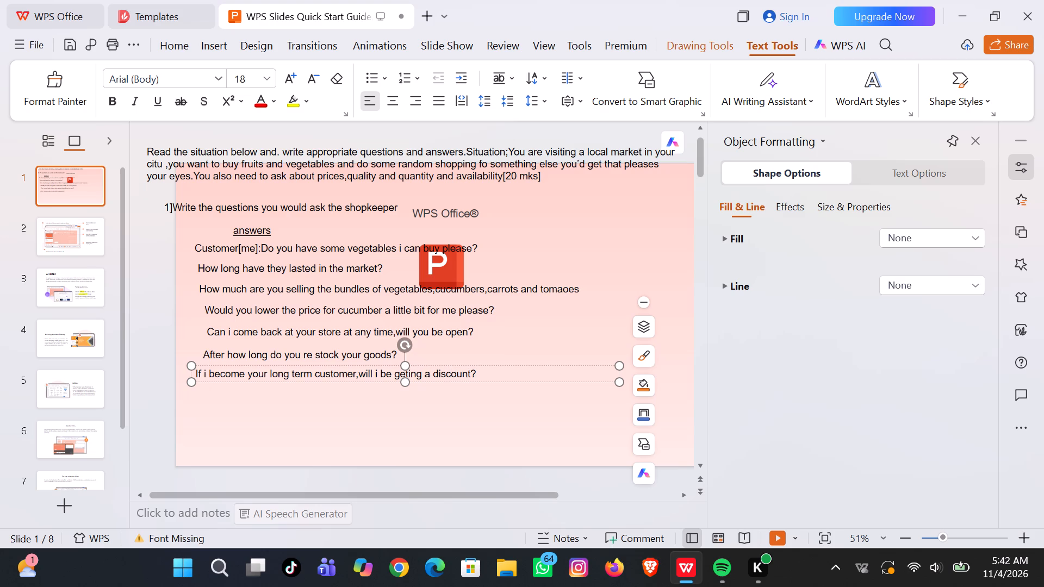
Add a text box below the discount question, level with the first task's number, reading "2]Write the possible answers the shpkeeper".
double_click(165, 407)
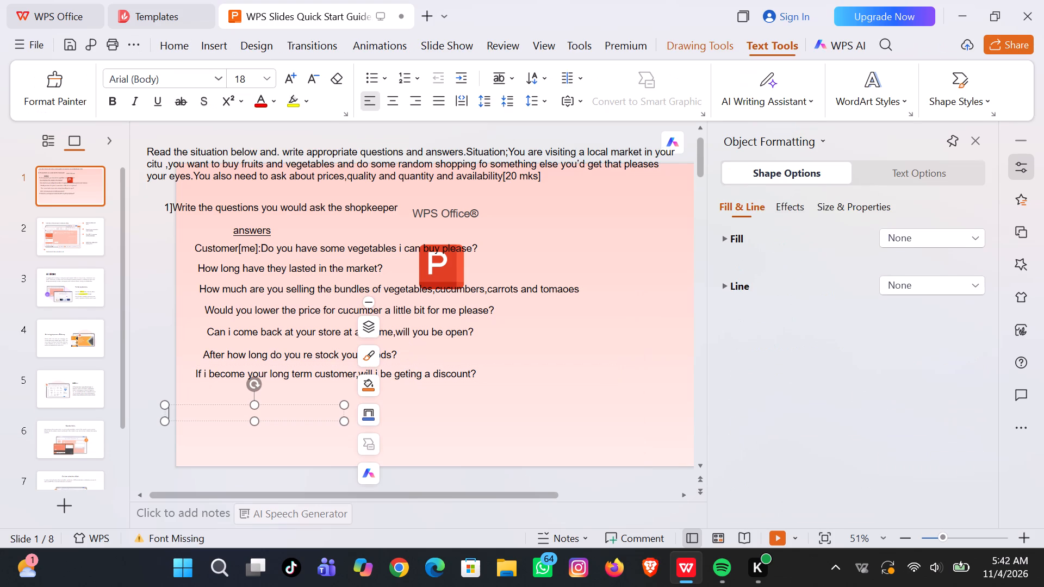
key(2)
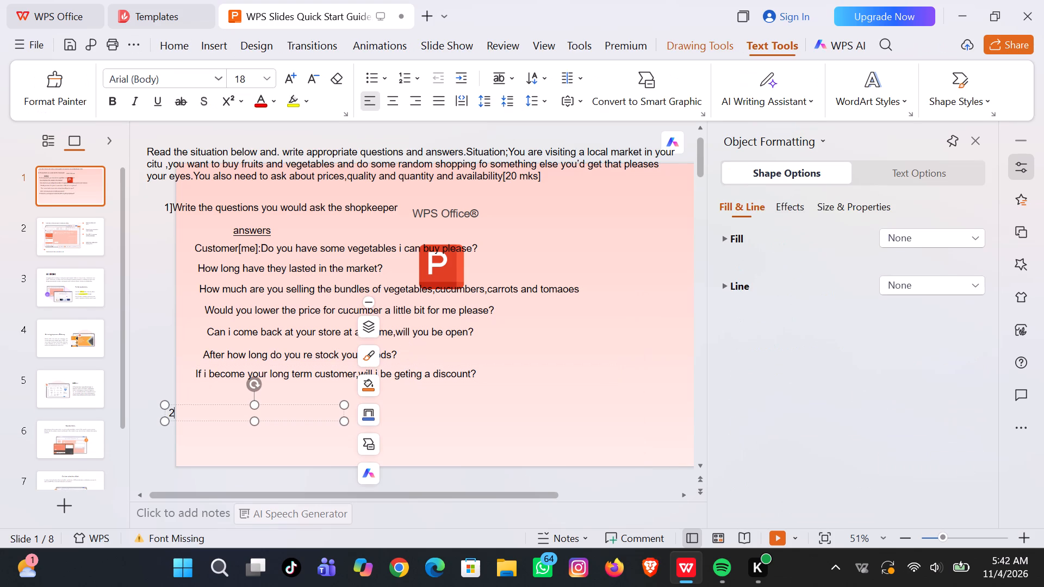
key(bracketright)
text(rite the possible answers the)
key(space)
text(shp)
text(keeper)
key(space)
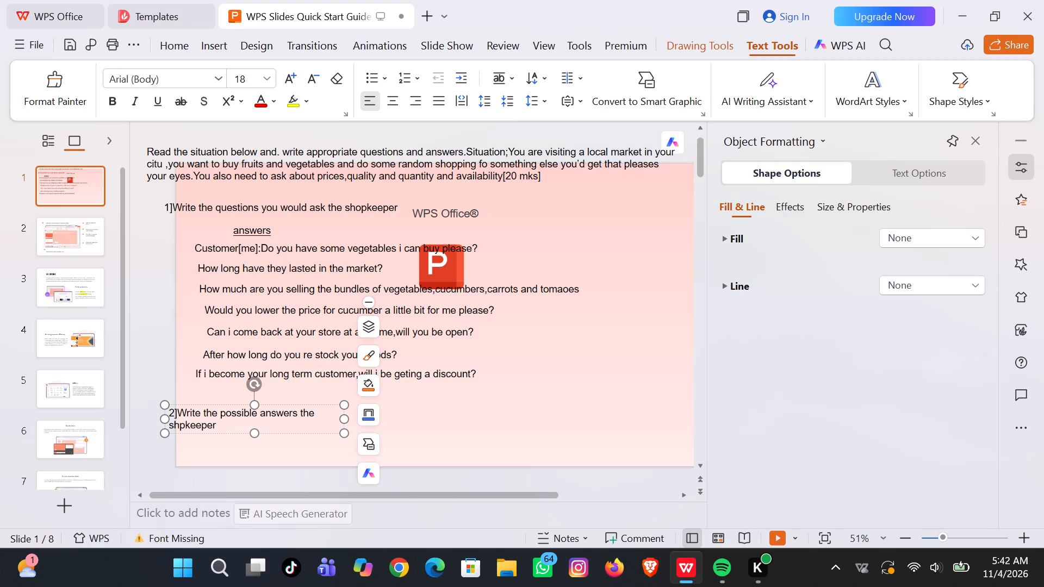
Widen the second task's text box to nearly the slide's full width and complete its sentence with "might give".
drag(345, 433, 436, 415)
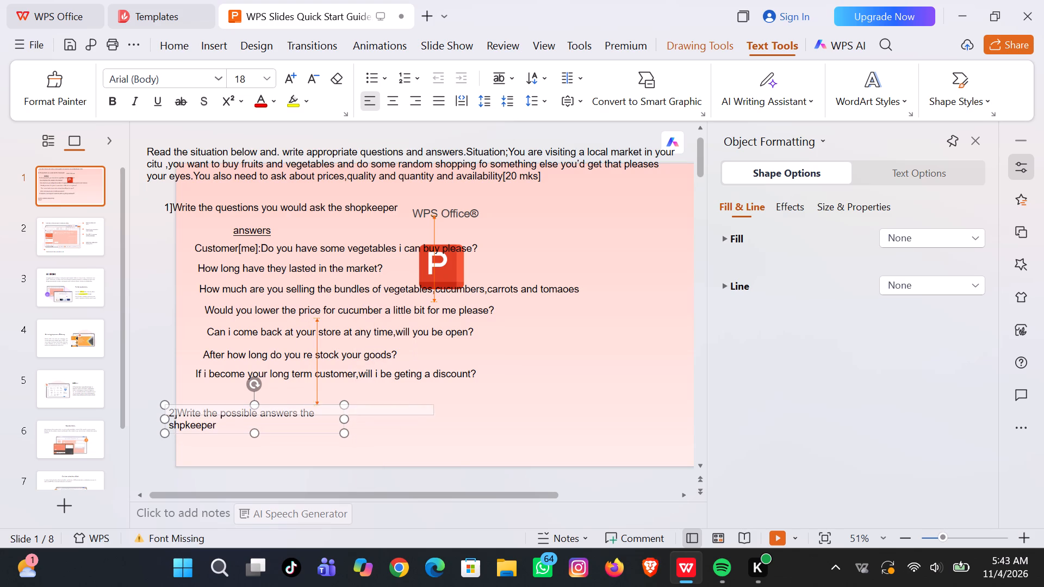
drag(436, 415, 591, 418)
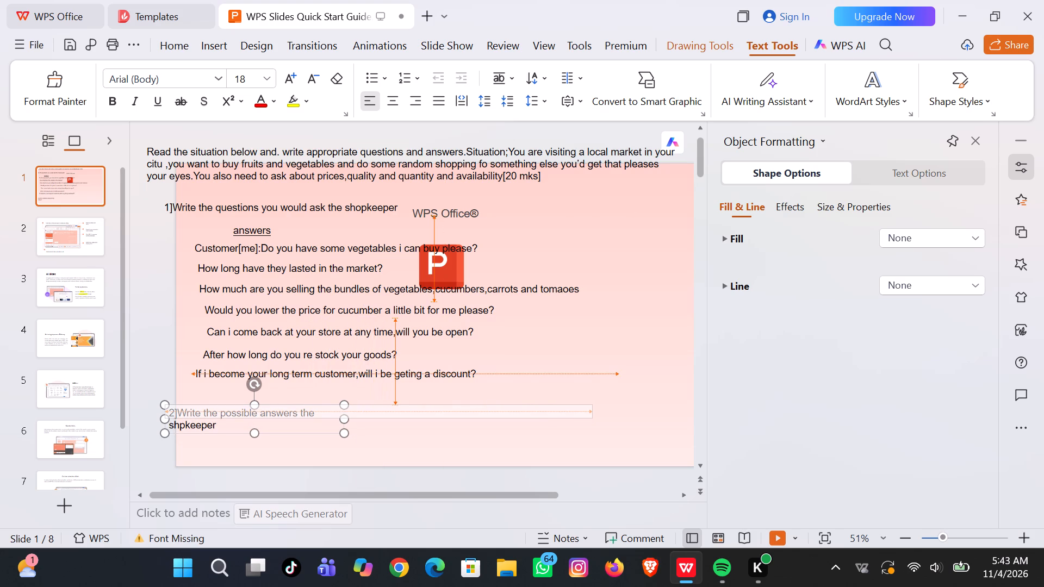
drag(591, 418, 664, 420)
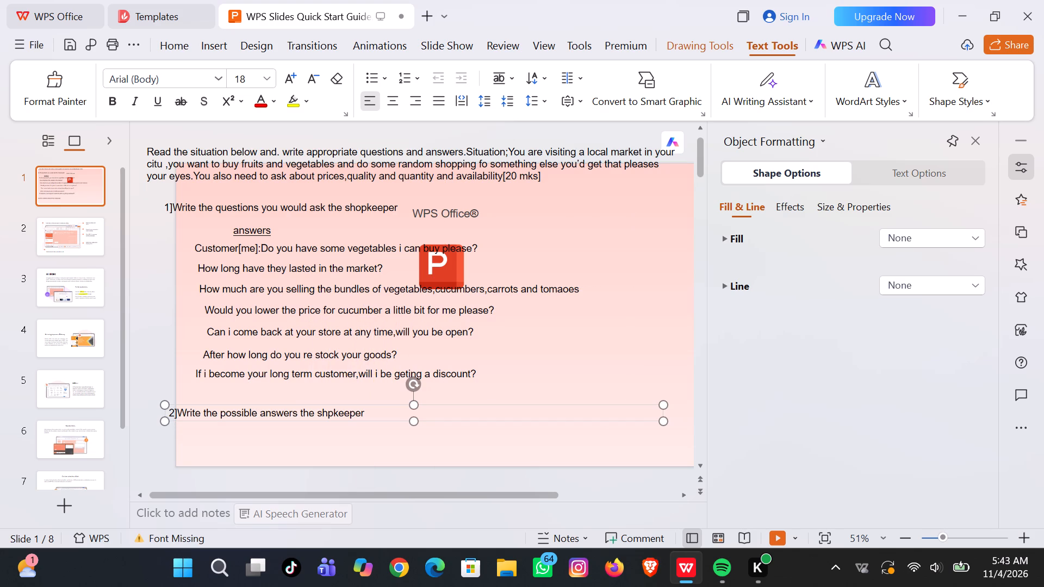
click(387, 409)
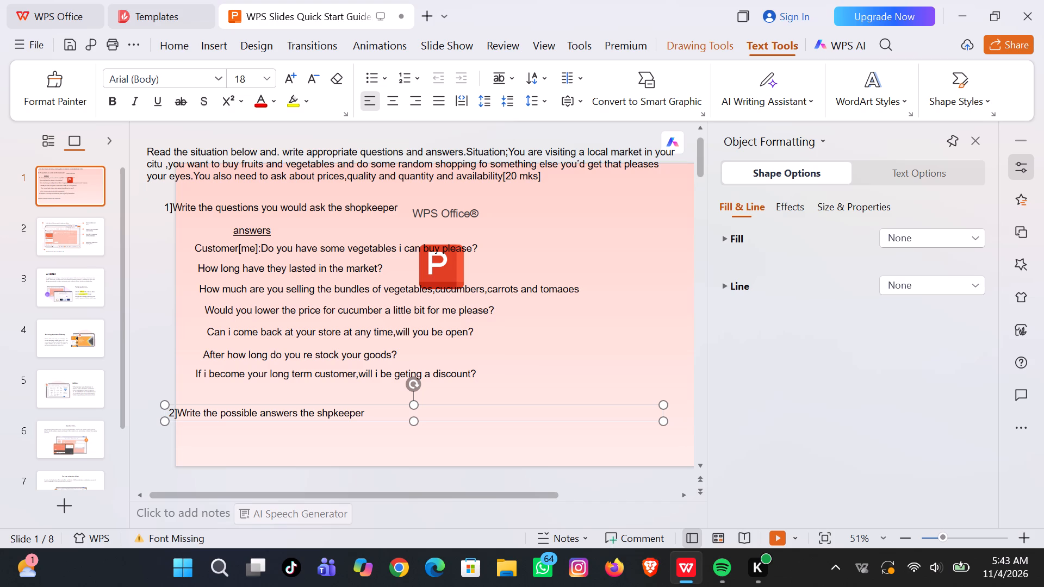
double_click(374, 413)
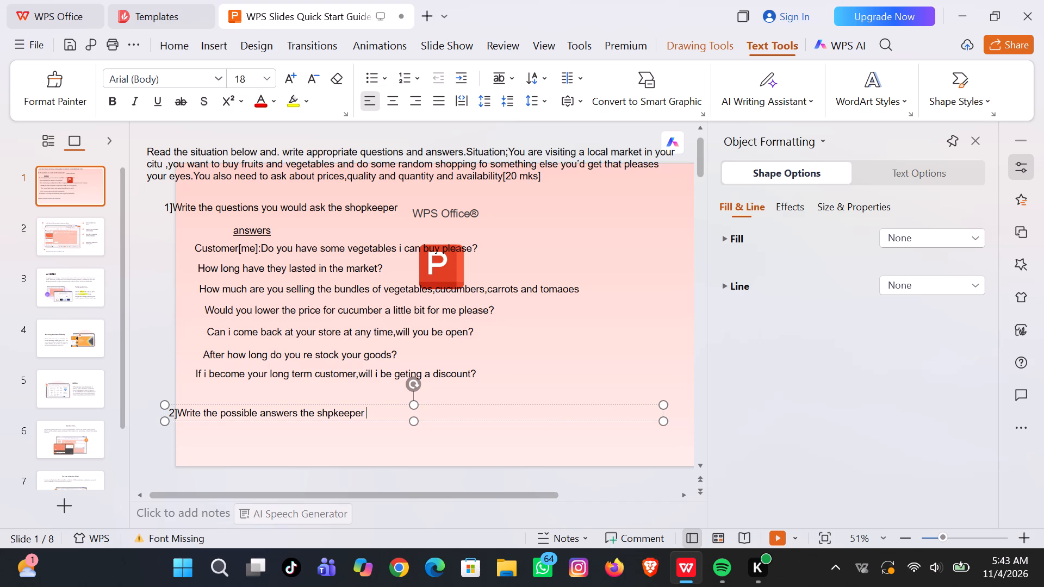
key(space)
text(might)
key(space)
text(give)
Add a text box just below the second task reading "answers".
double_click(237, 426)
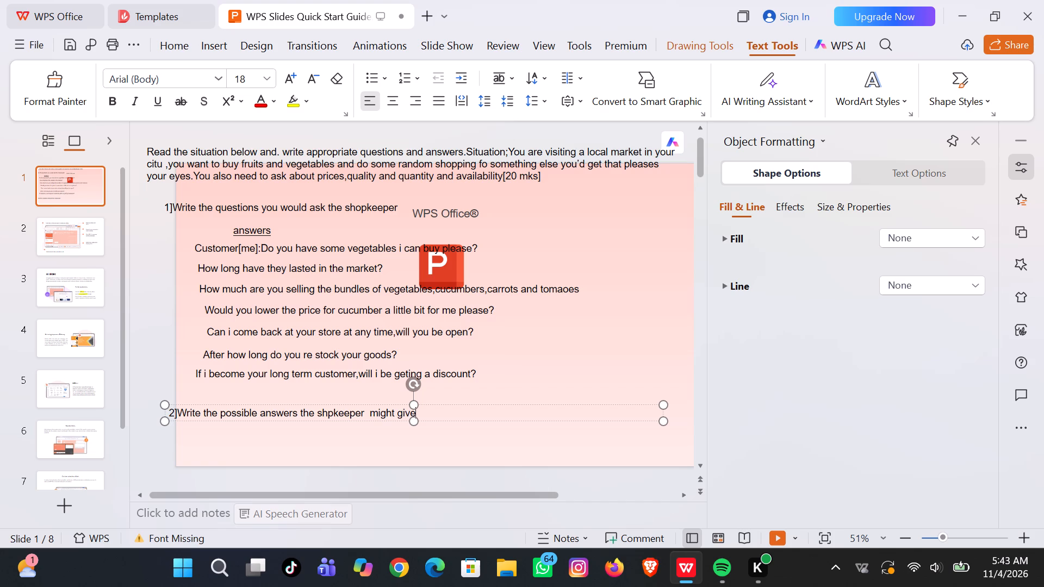
double_click(237, 426)
double_click(237, 426)
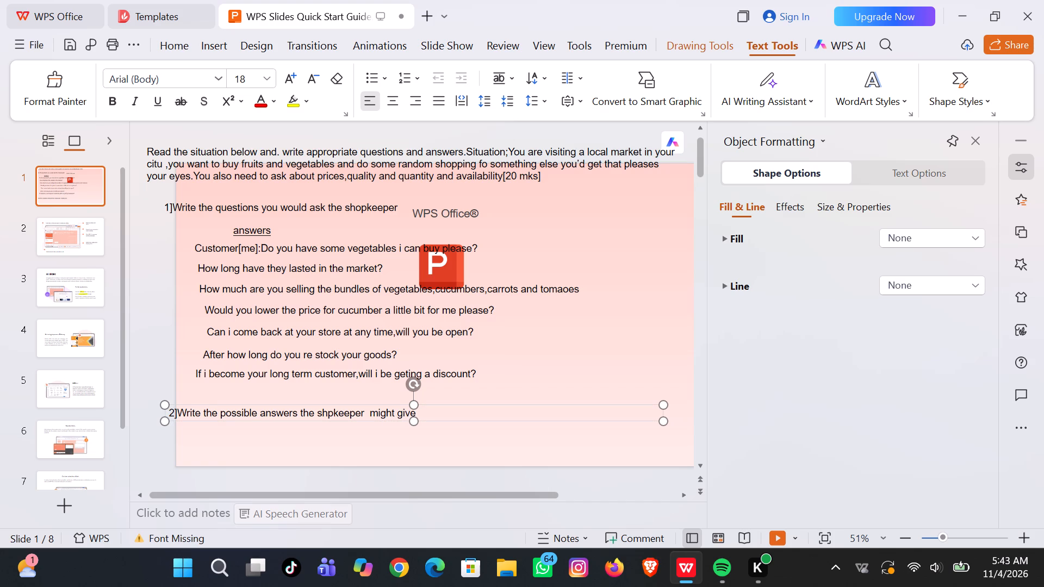
double_click(234, 427)
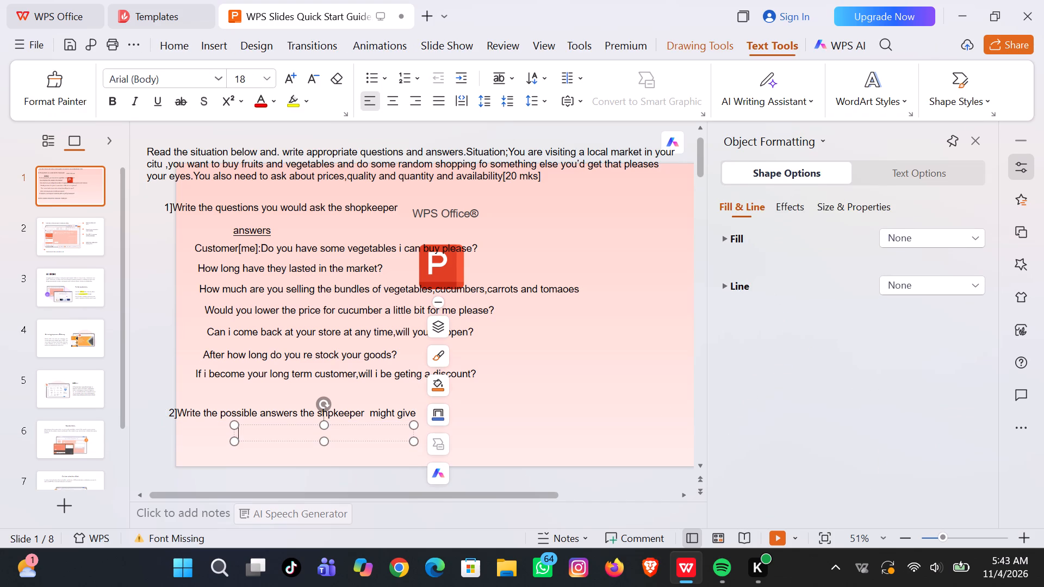
key(a)
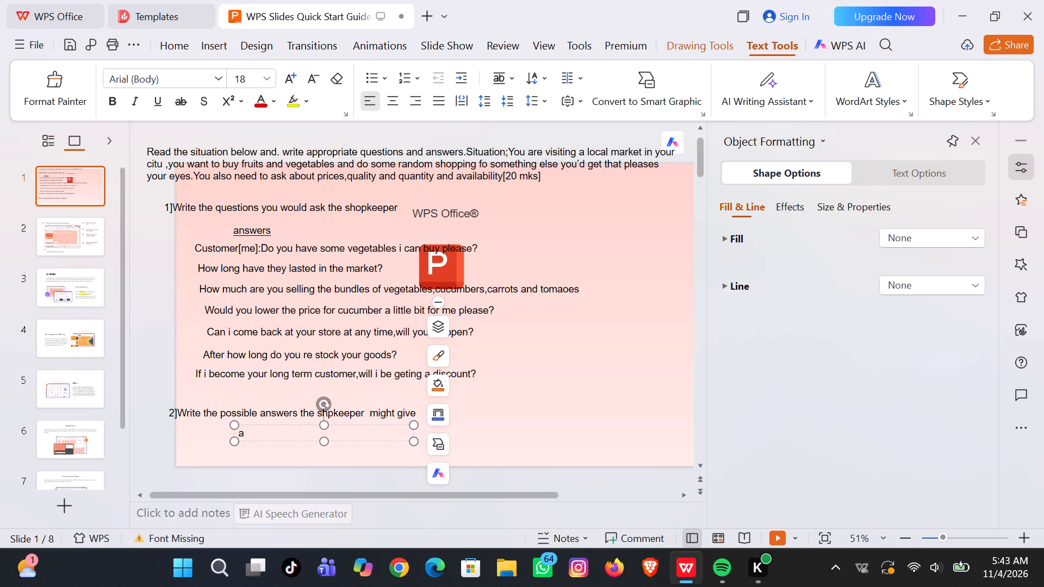
text(nswers)
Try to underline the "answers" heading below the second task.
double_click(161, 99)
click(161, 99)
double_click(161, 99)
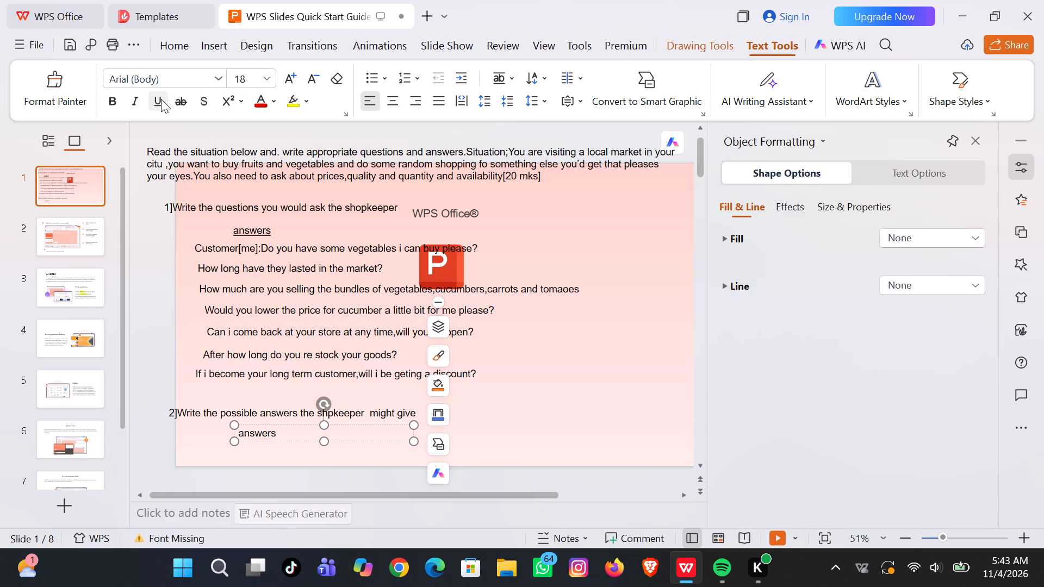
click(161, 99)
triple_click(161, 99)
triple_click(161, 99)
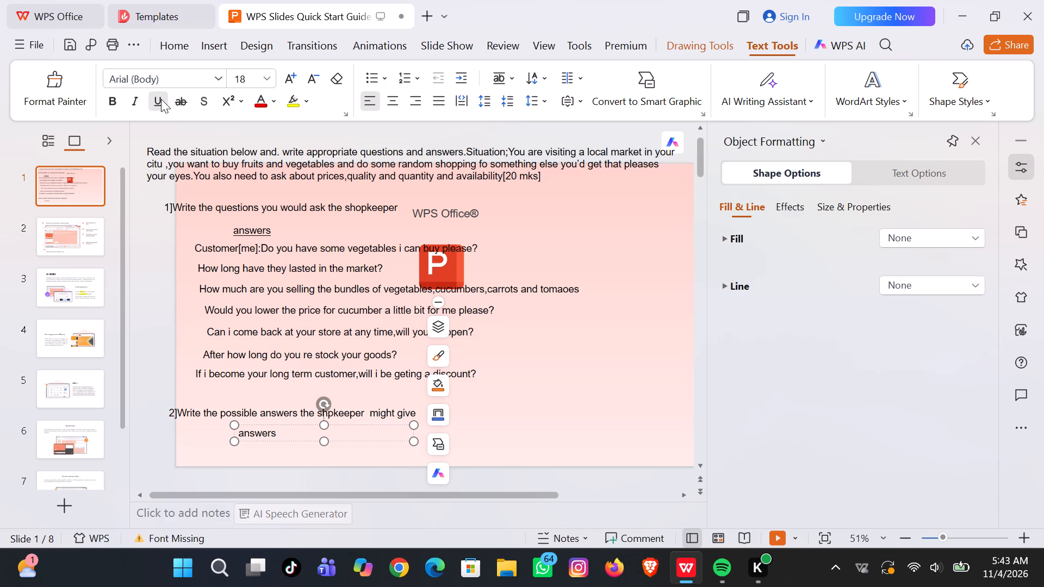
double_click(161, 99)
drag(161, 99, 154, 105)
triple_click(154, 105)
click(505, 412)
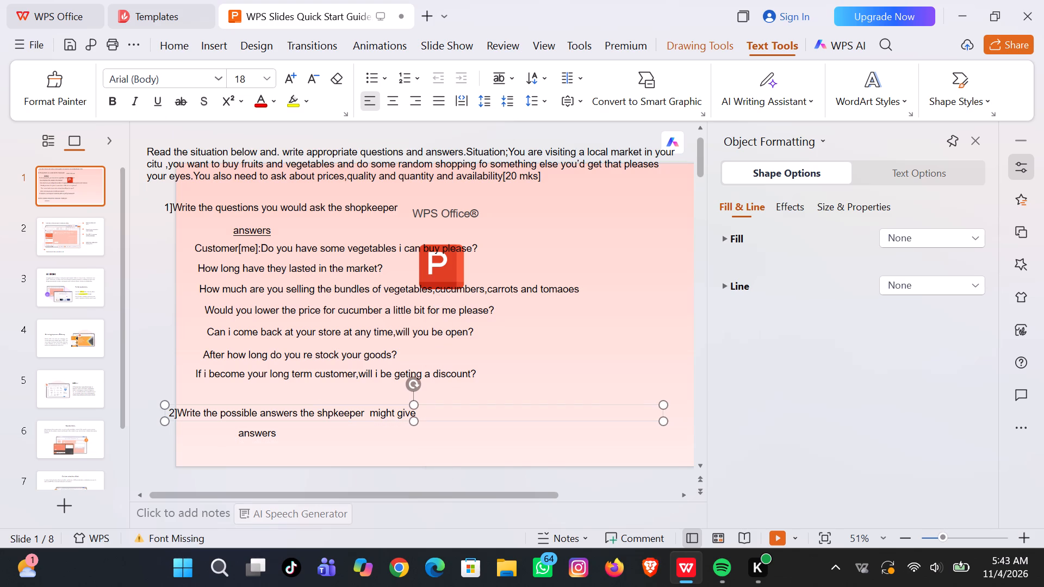
Widen the text box of the second "answers" heading so it extends past the end of the second task's sentence.
click(253, 436)
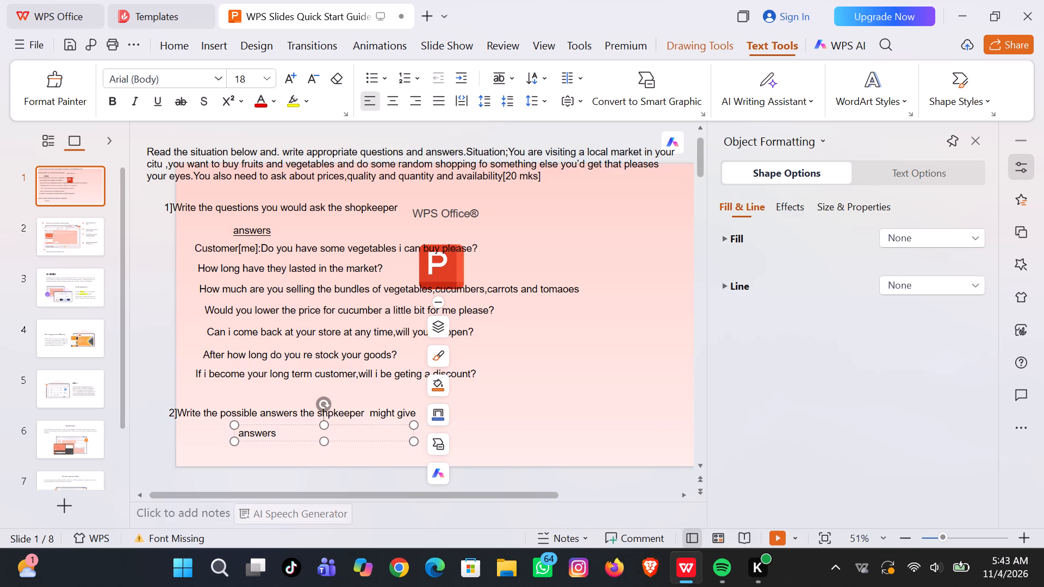
drag(414, 440, 465, 439)
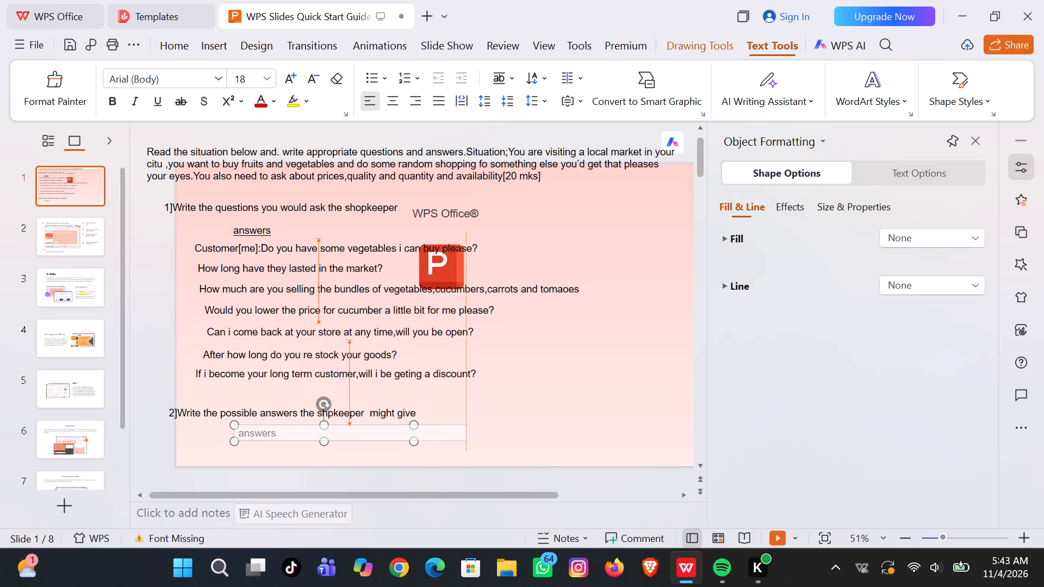
drag(465, 439, 499, 441)
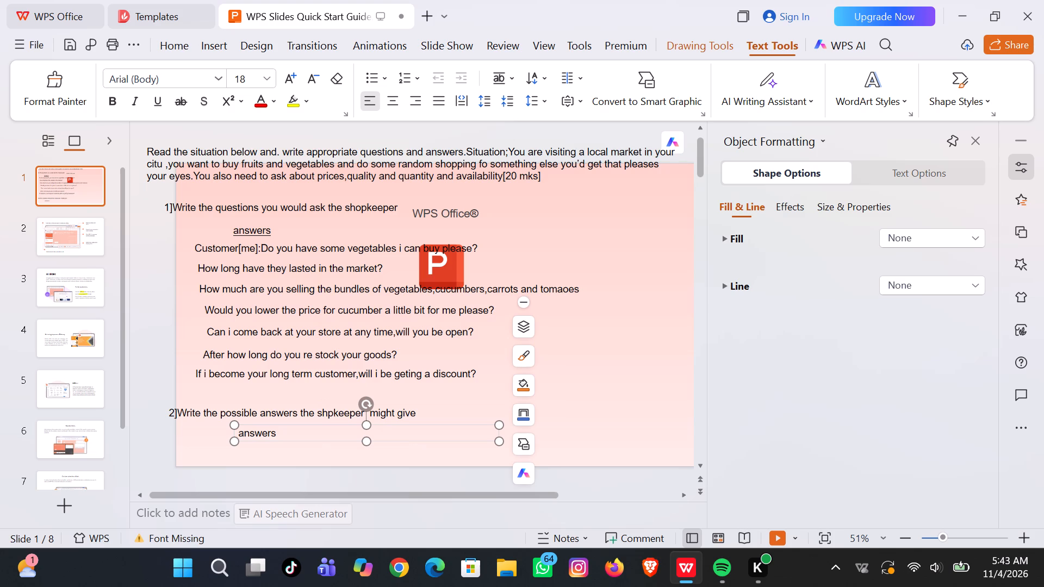
Underline the word "answers" below the second task.
click(306, 452)
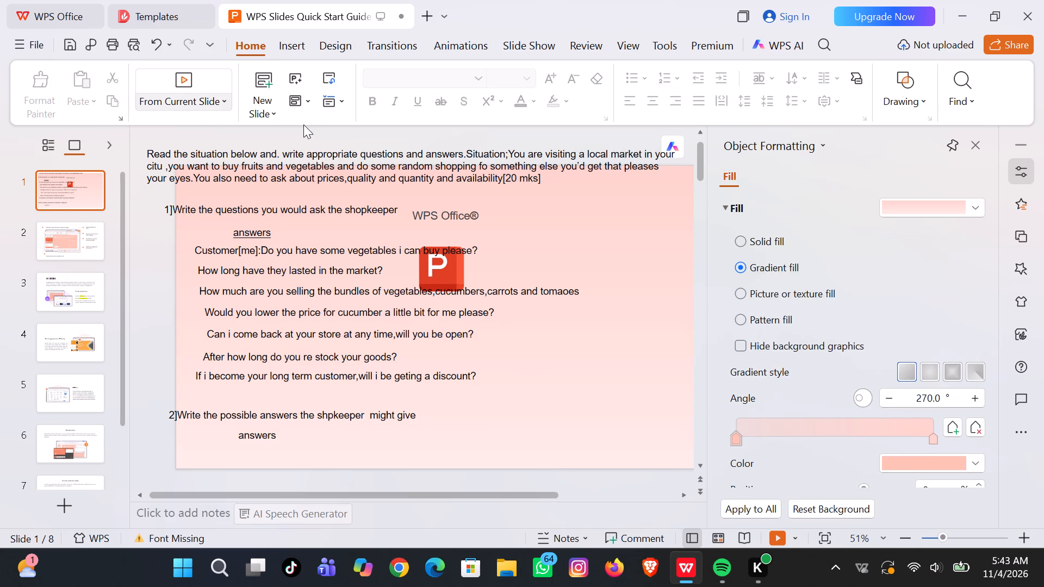
click(418, 106)
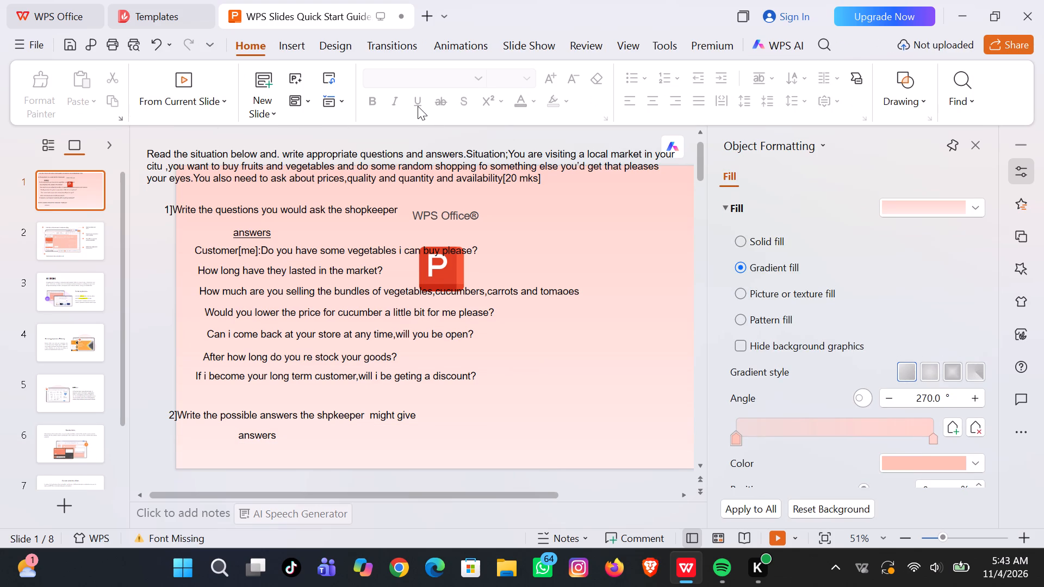
double_click(418, 106)
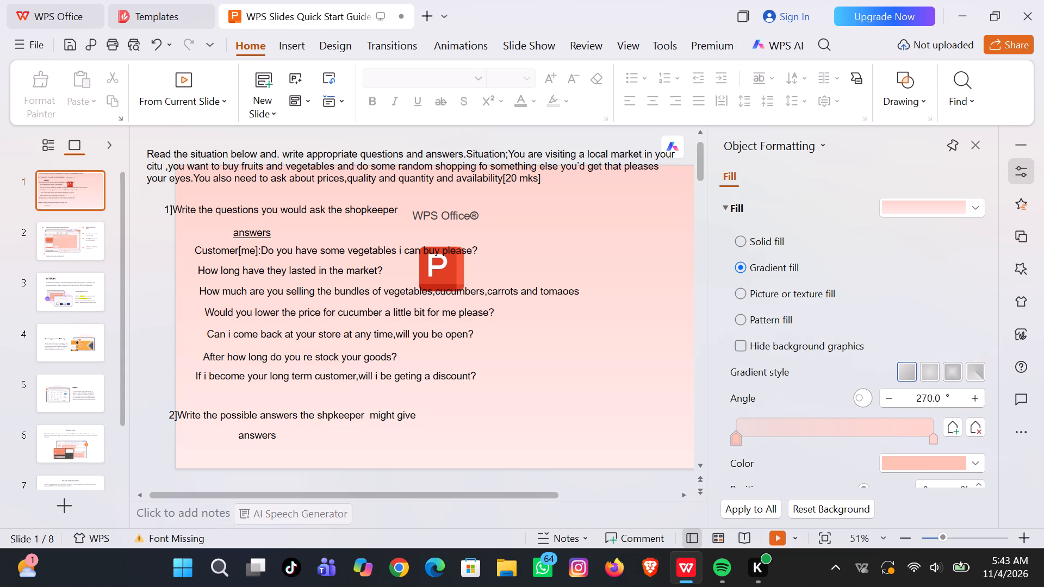
double_click(260, 436)
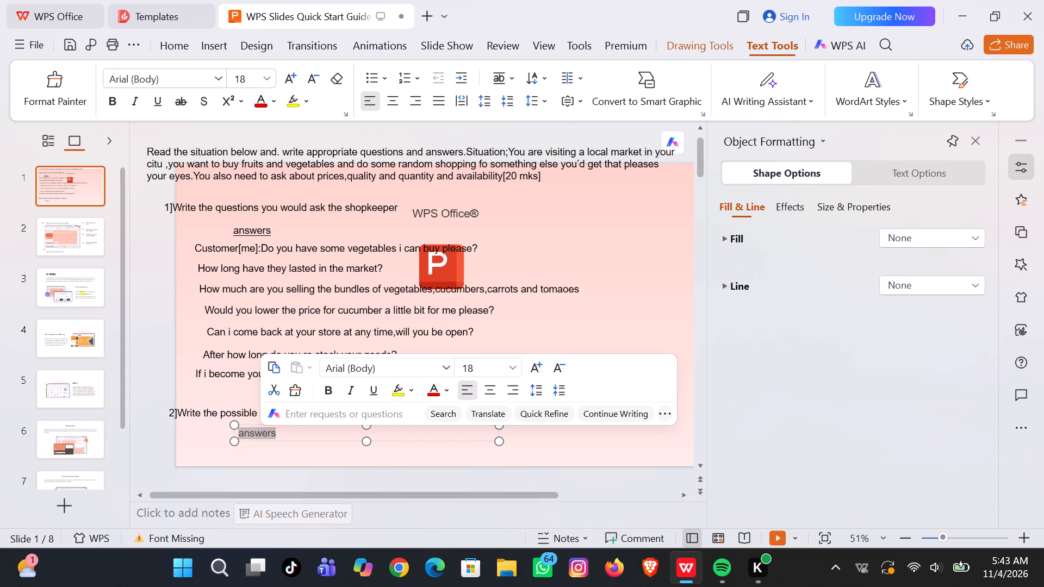
click(375, 395)
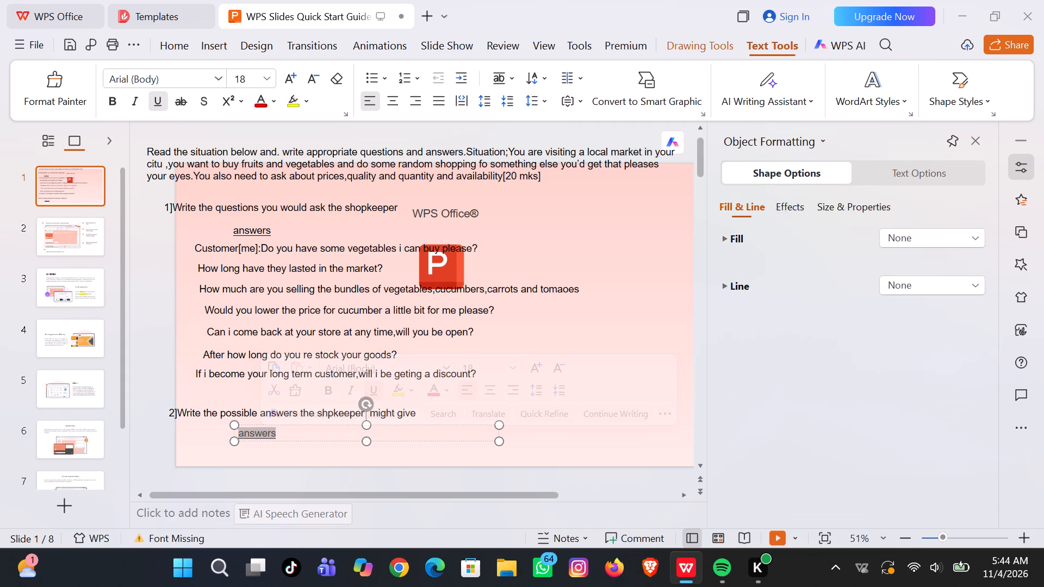
click(583, 269)
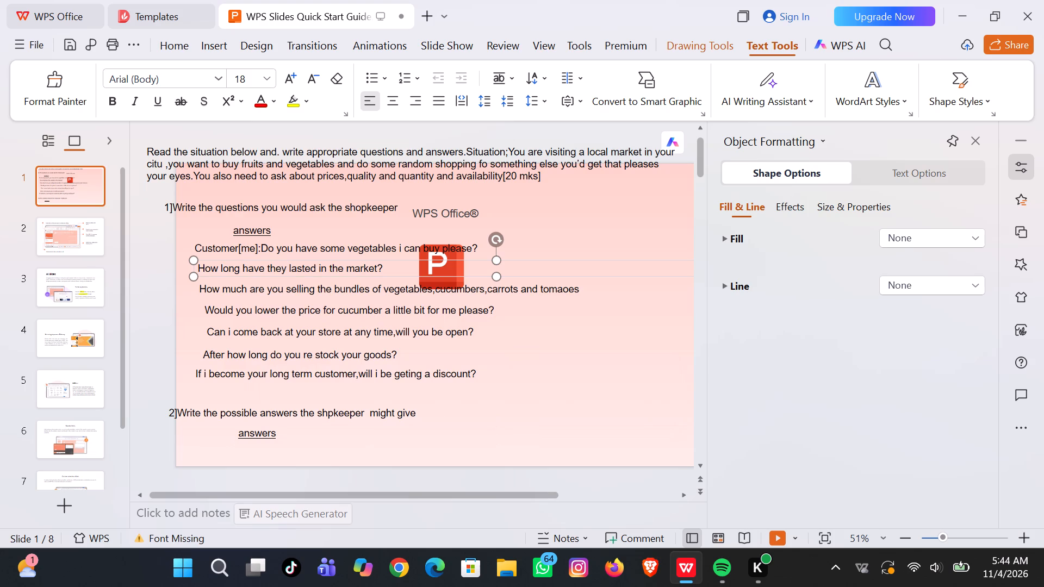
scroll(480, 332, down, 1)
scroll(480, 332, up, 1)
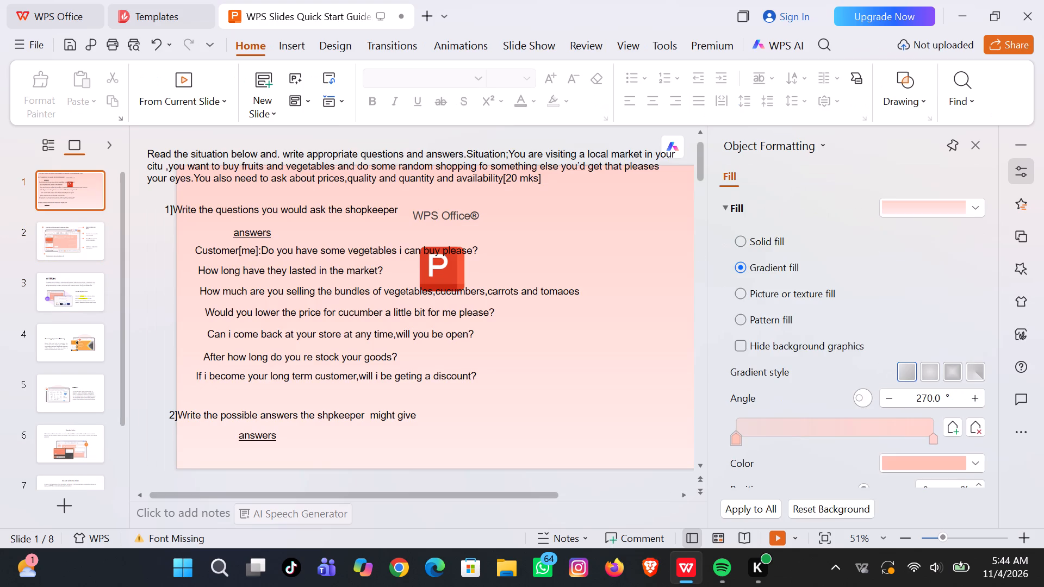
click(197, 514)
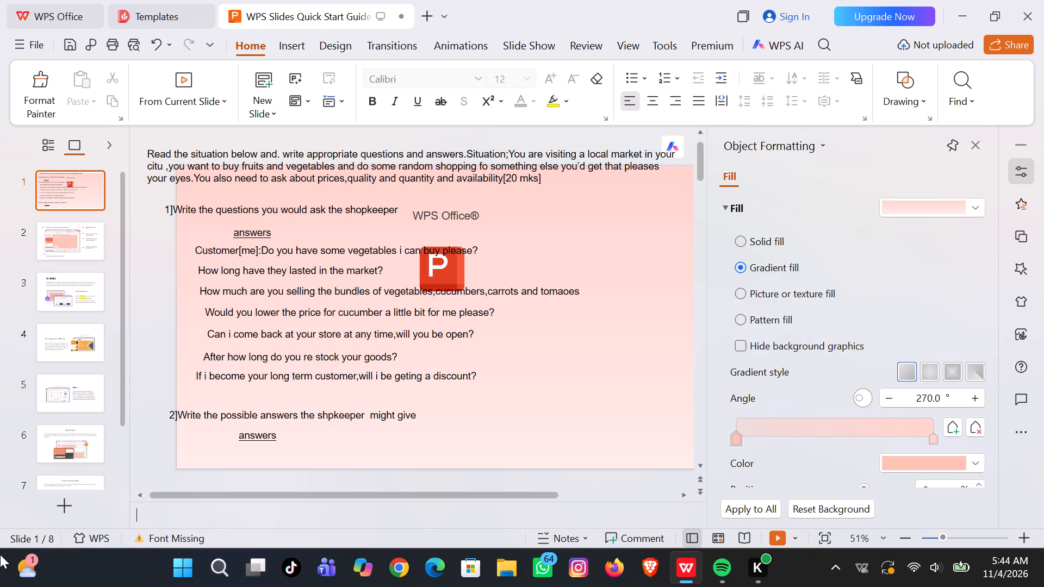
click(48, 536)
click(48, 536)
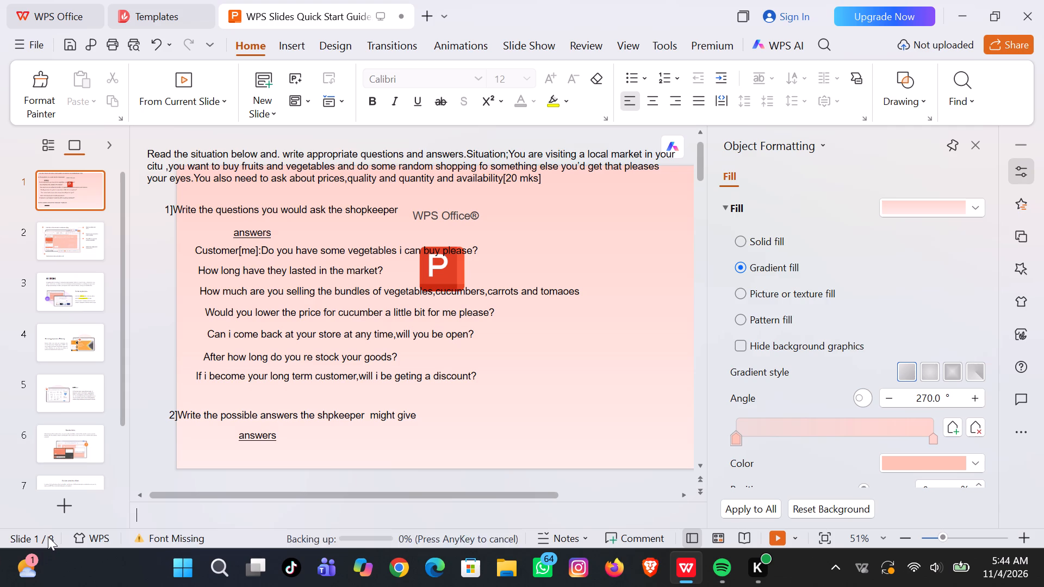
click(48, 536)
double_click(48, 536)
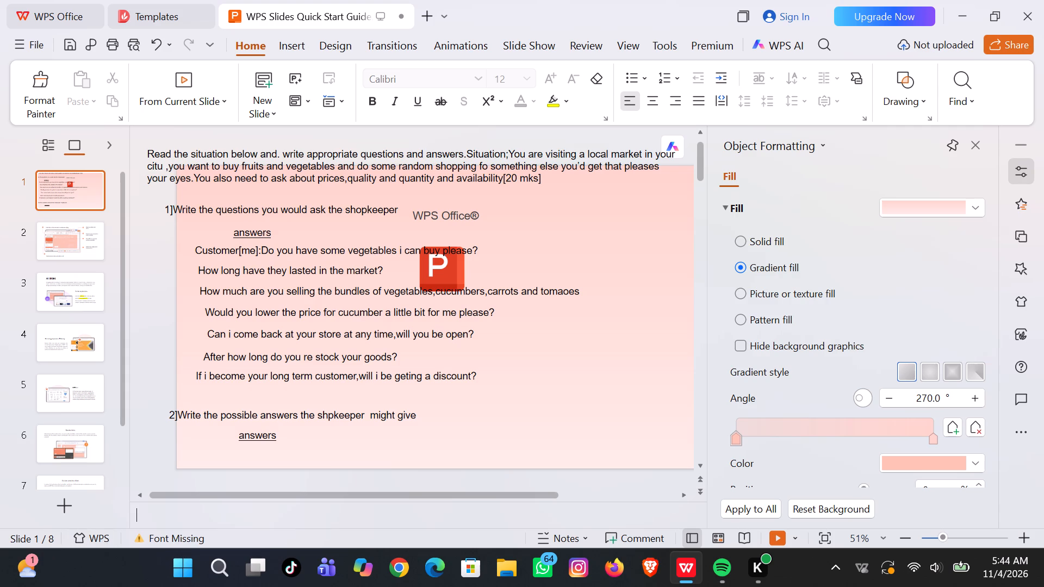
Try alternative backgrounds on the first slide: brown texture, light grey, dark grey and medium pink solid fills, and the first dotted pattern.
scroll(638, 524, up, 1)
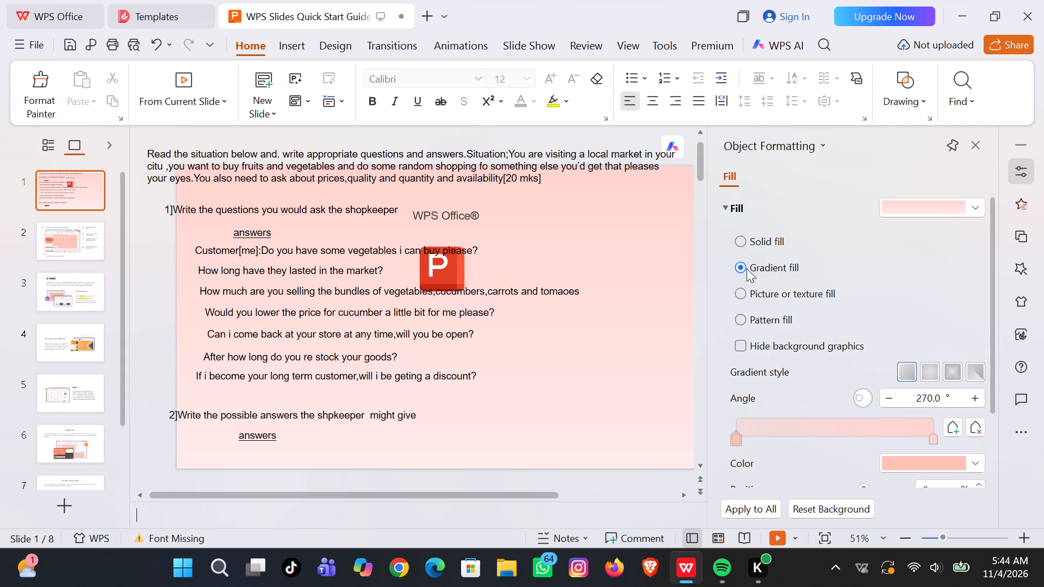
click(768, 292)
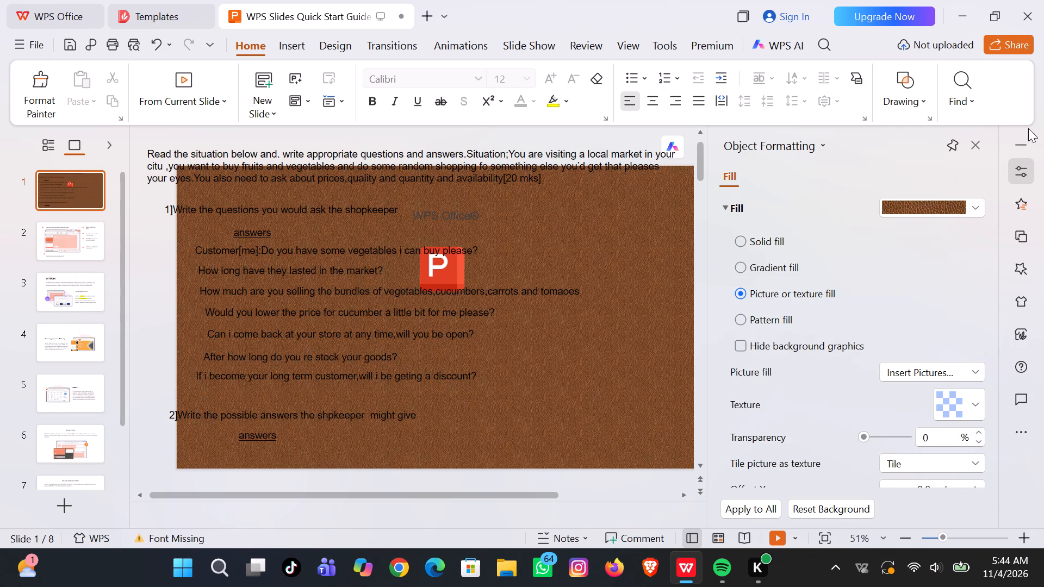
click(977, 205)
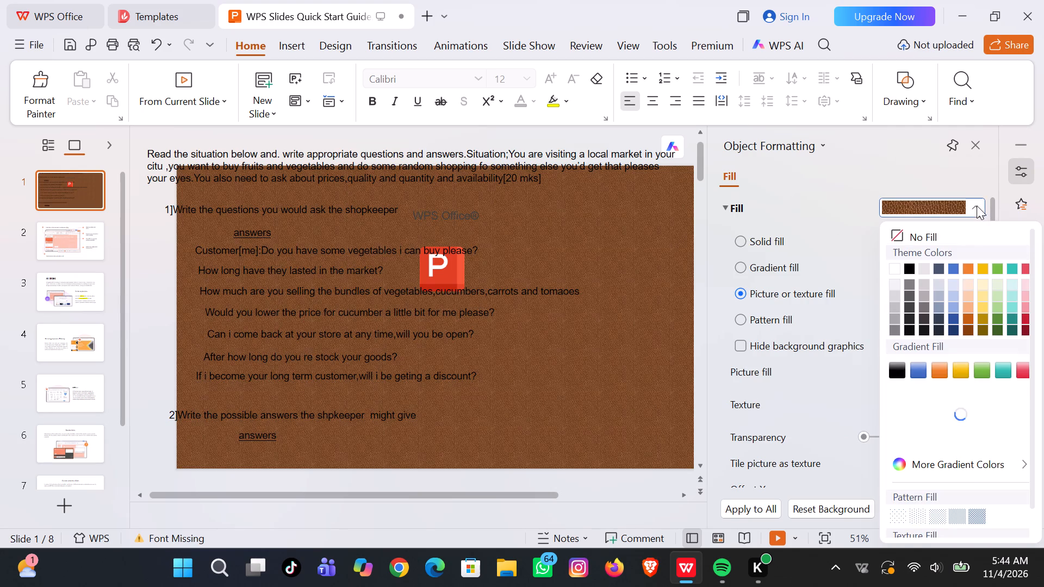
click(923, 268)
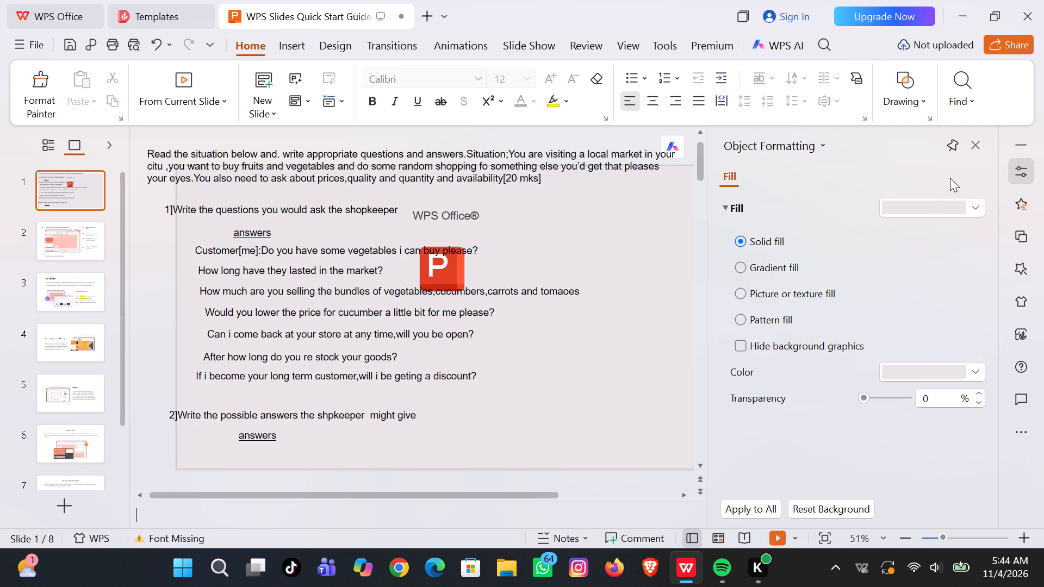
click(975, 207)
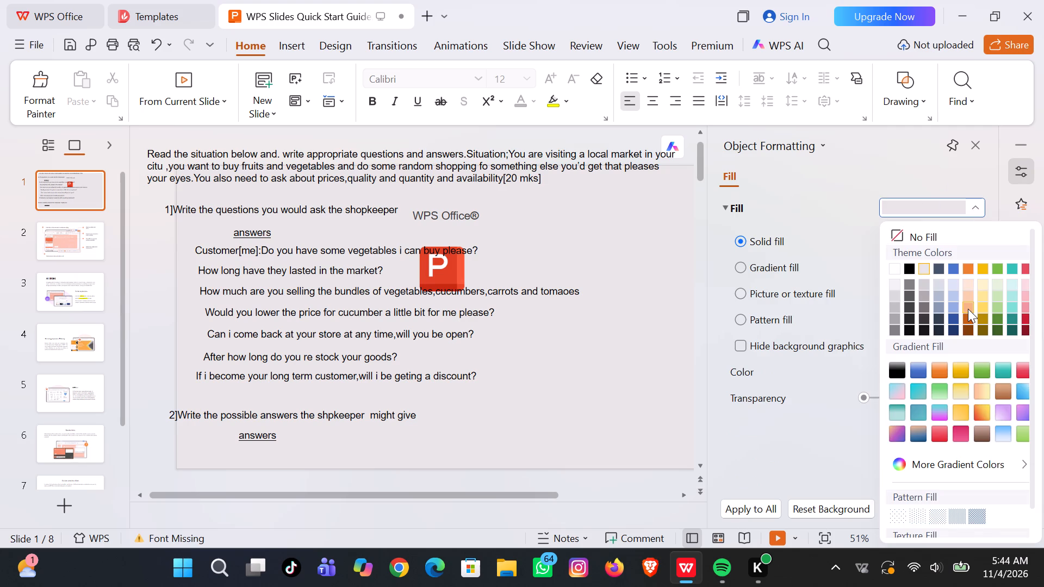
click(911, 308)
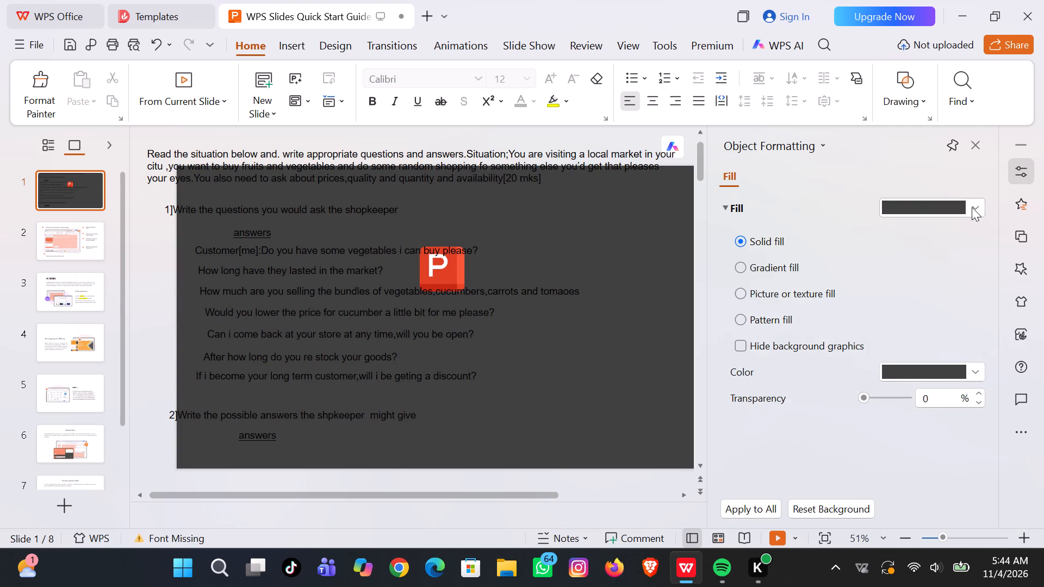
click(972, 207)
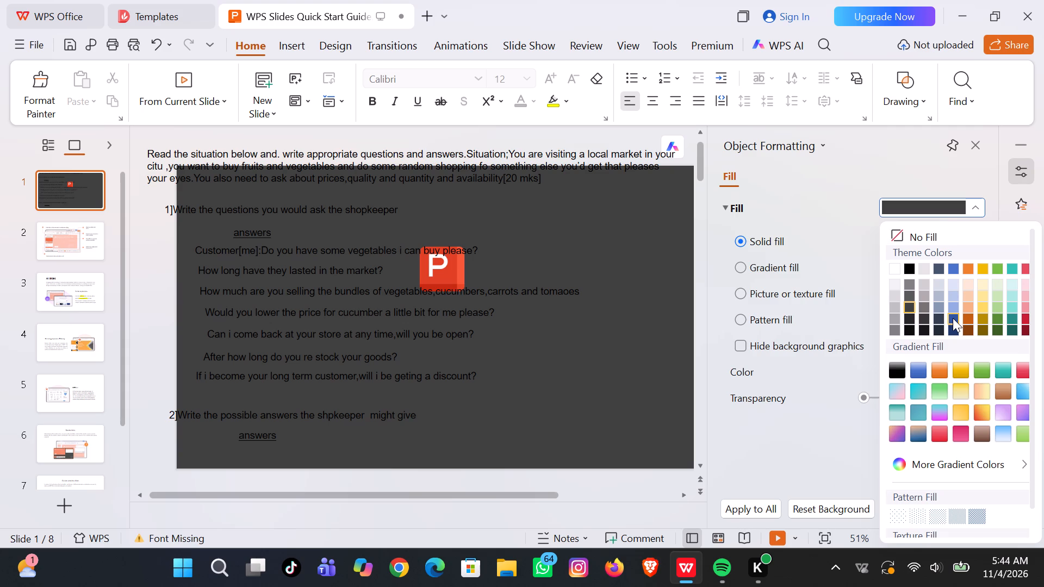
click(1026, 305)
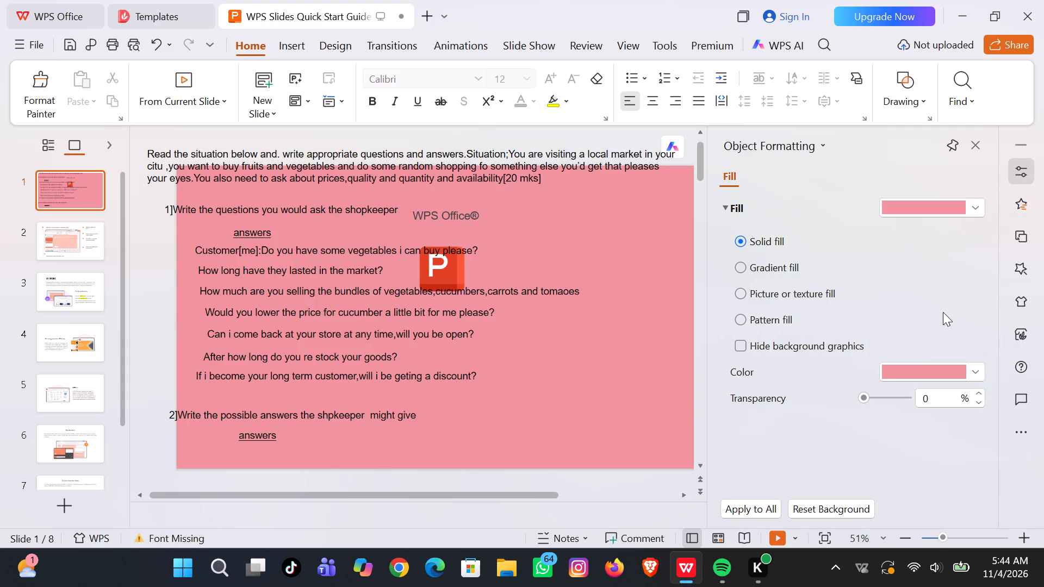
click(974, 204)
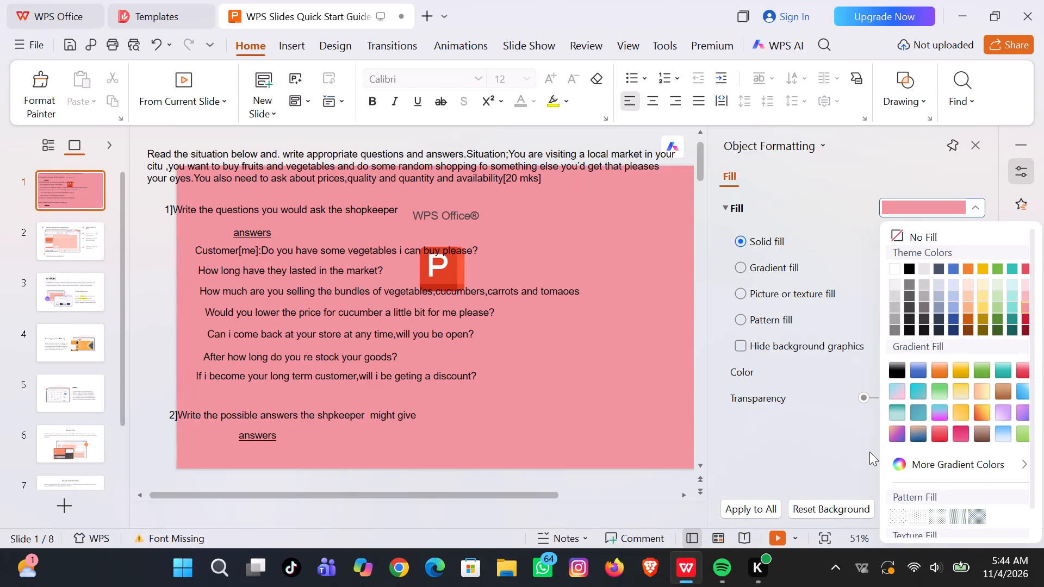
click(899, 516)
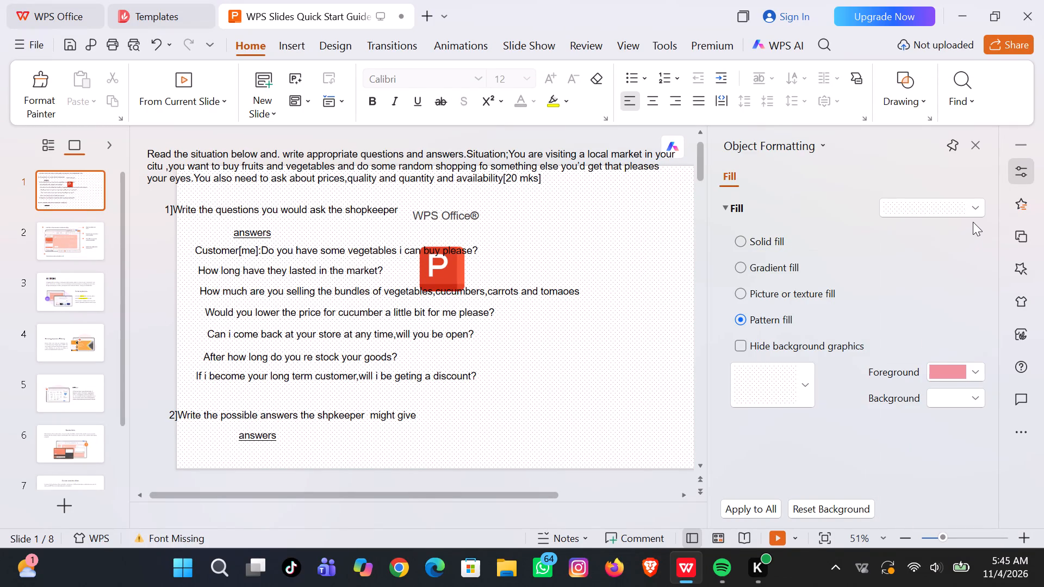
Set the slide background to the palest pink solid theme colour and apply it to all slides.
click(973, 214)
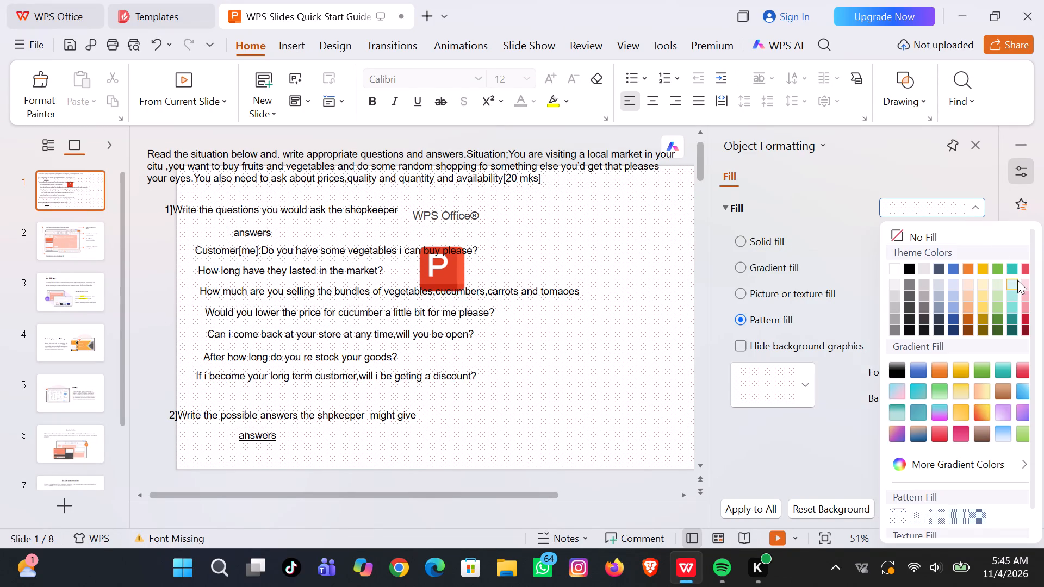
click(1024, 283)
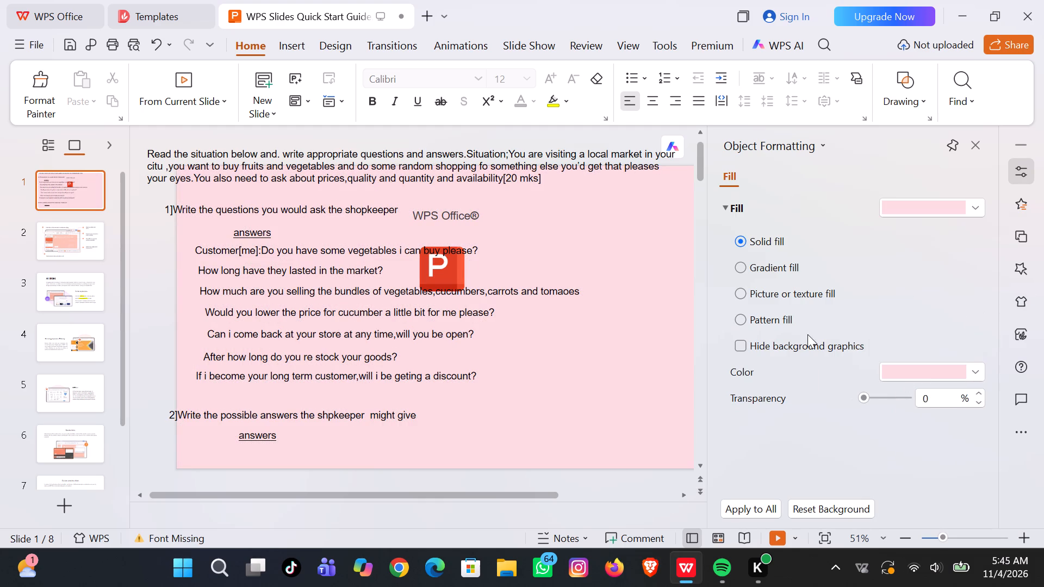
click(737, 510)
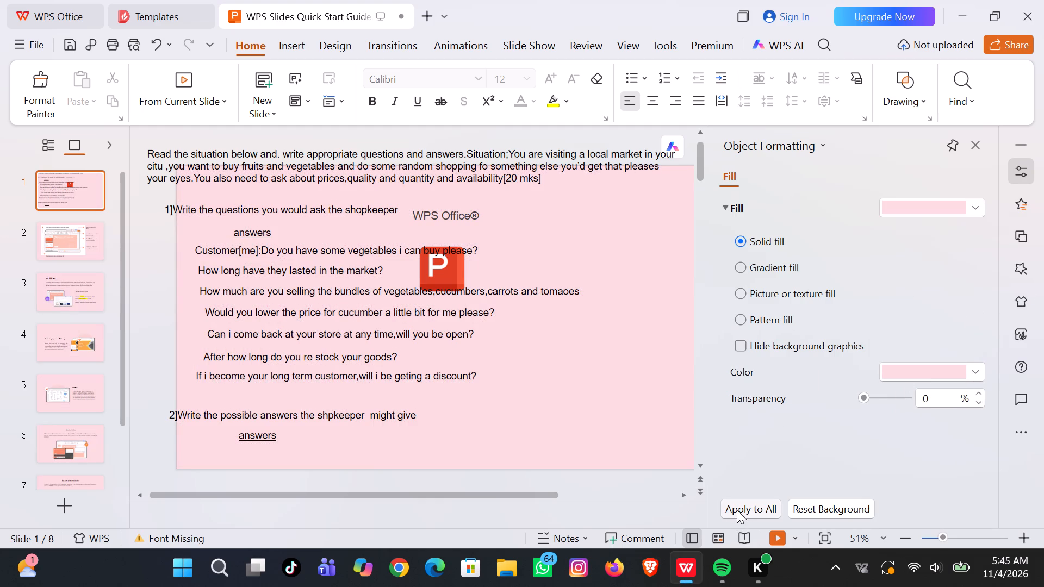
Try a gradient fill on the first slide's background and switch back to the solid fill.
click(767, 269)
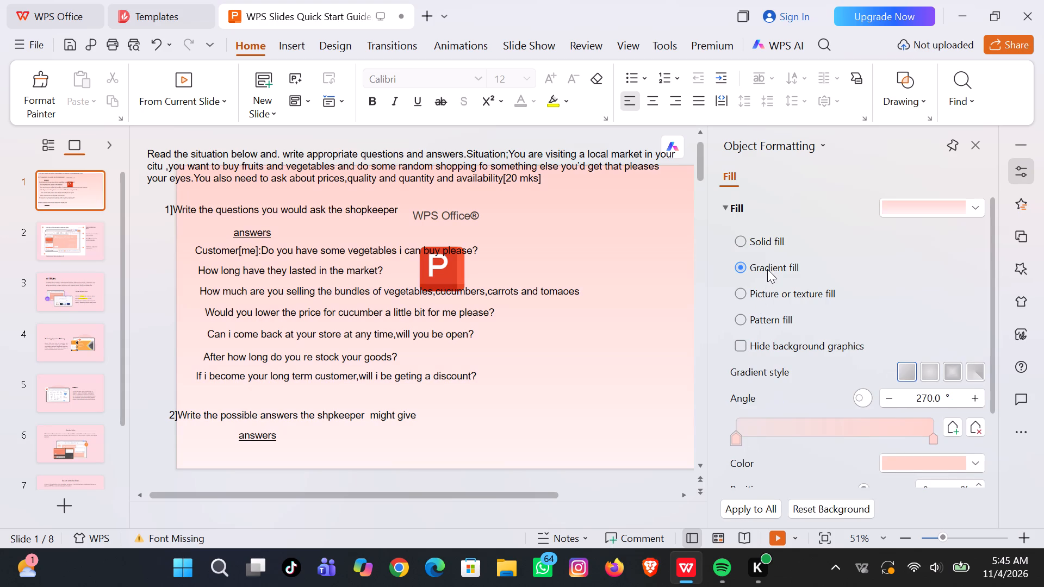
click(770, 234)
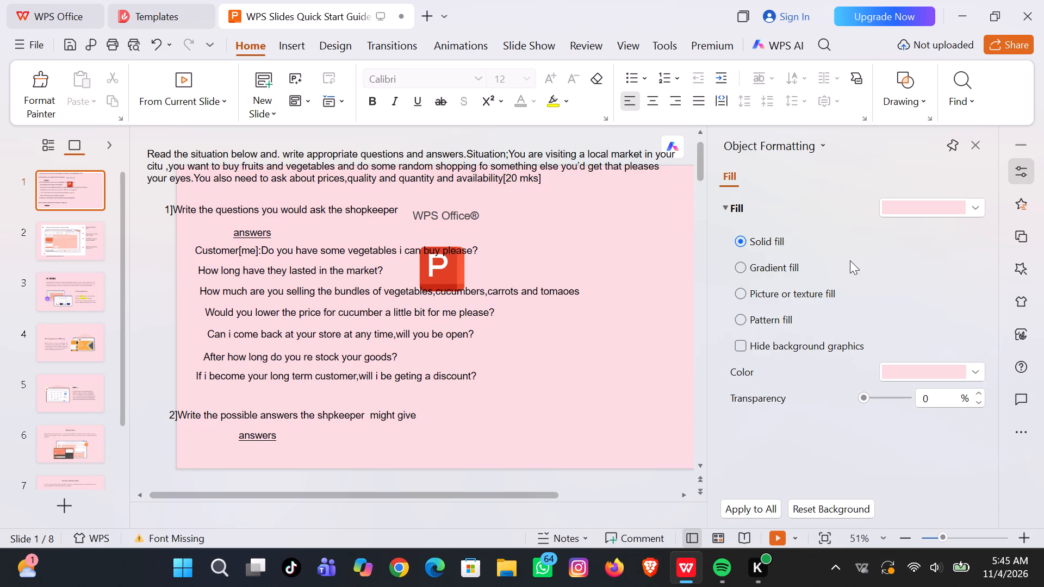
Fill the first slide's background with the second preset pattern, using pale pink on white.
click(974, 202)
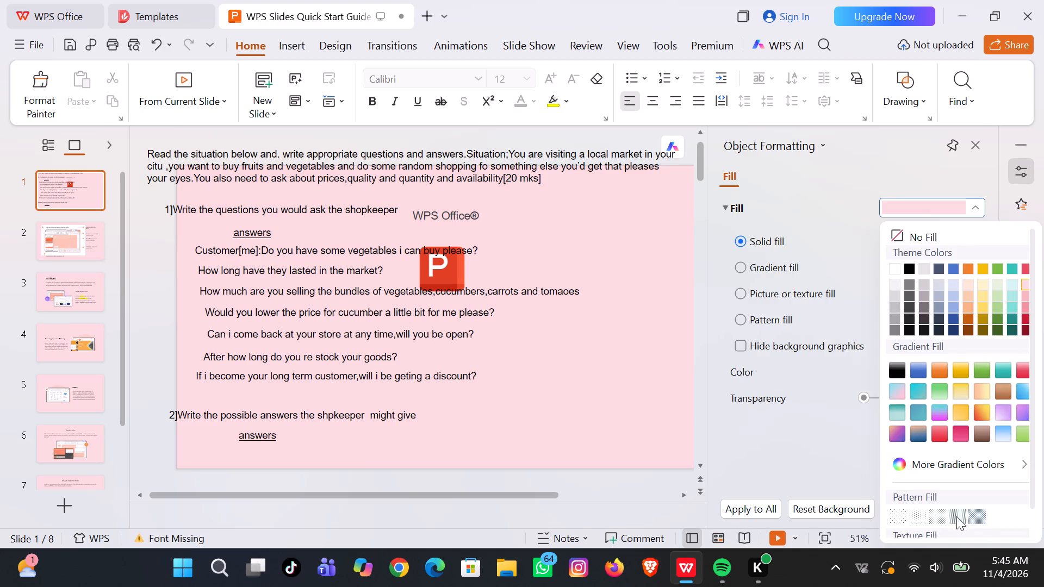
click(913, 517)
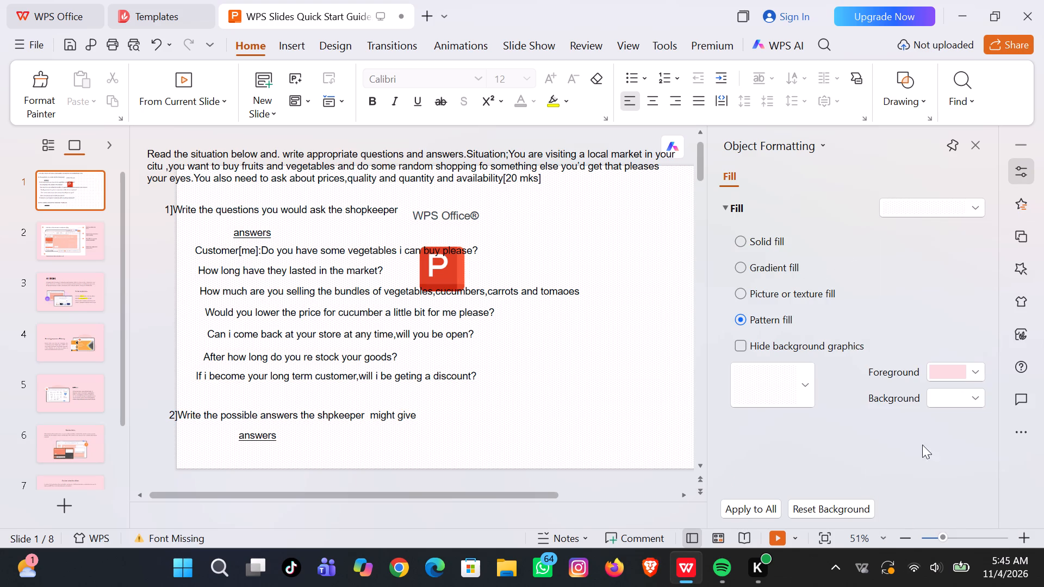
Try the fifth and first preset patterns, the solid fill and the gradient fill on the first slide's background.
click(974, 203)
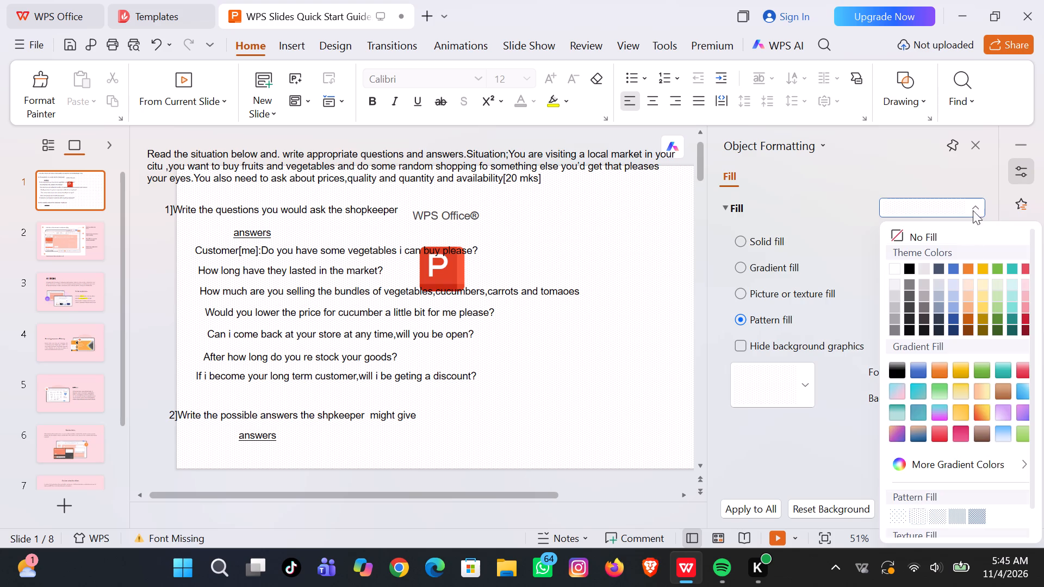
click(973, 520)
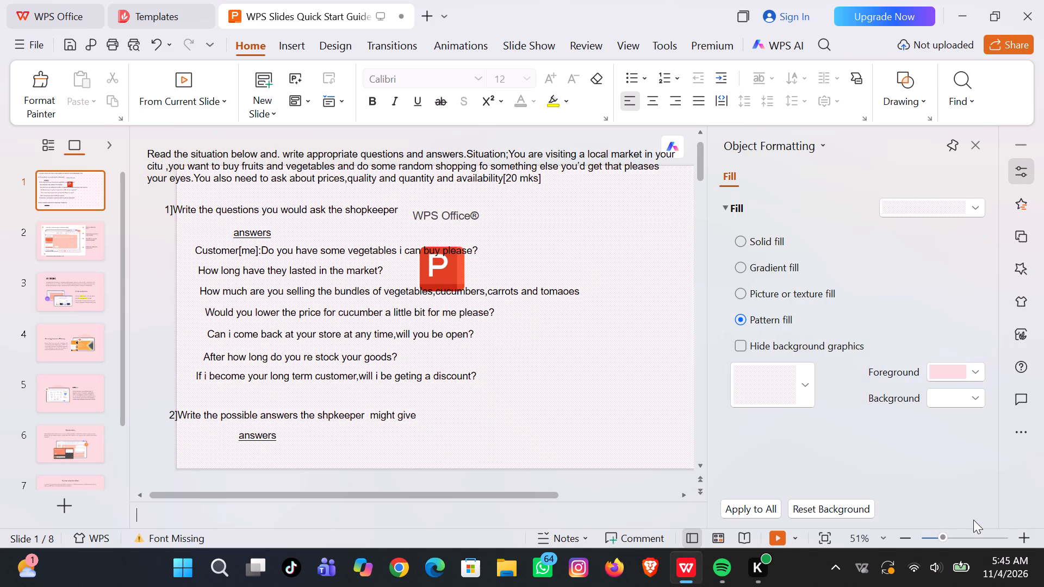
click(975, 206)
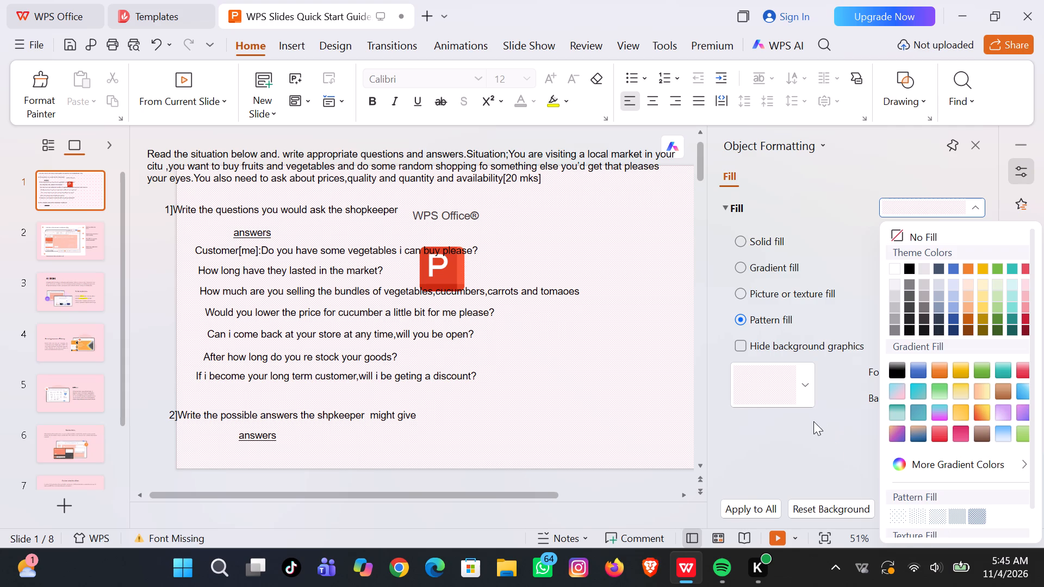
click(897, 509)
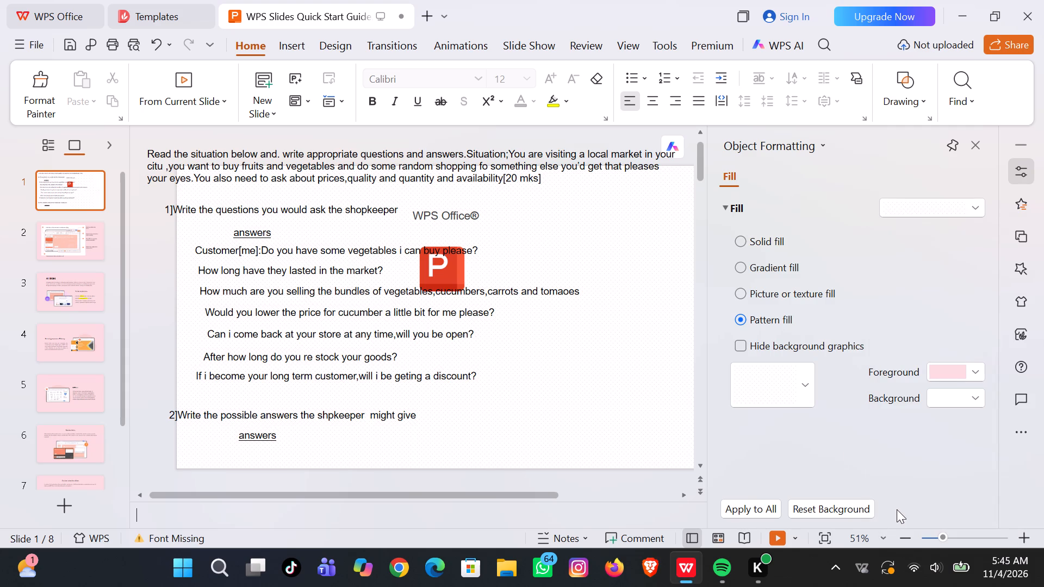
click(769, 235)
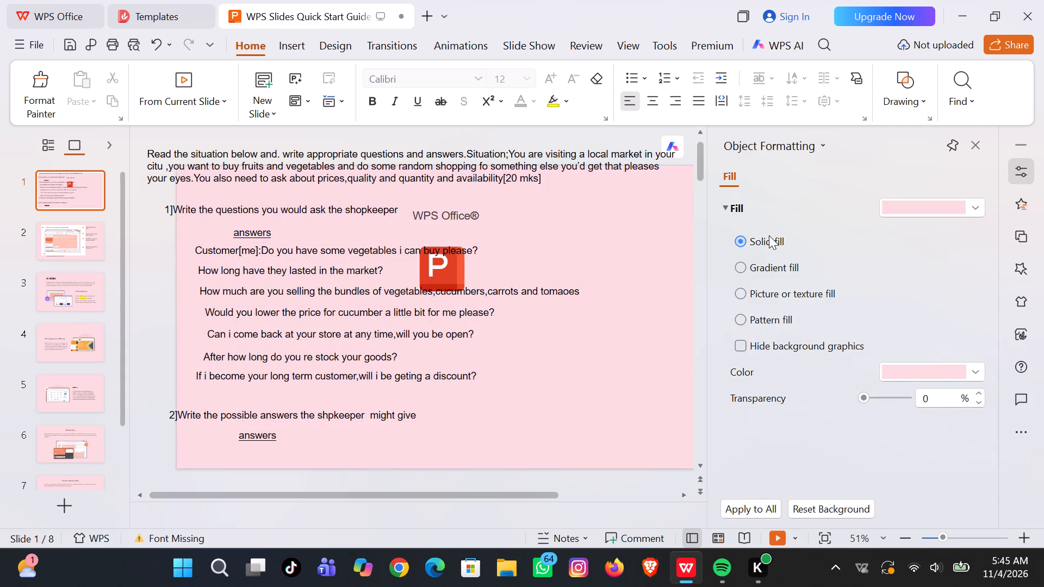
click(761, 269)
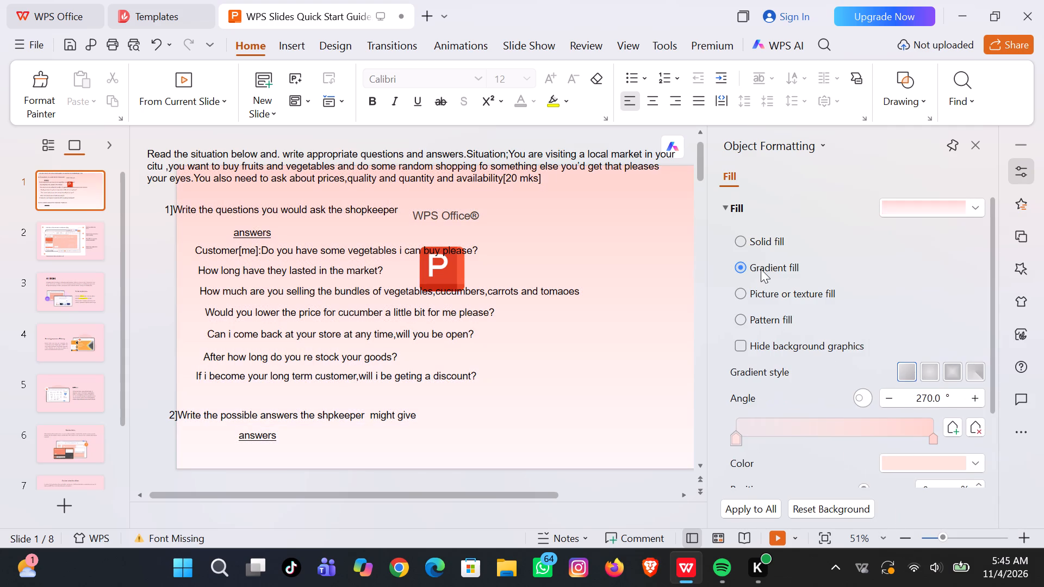
Switch the first slide's background to a picture or texture fill.
click(765, 301)
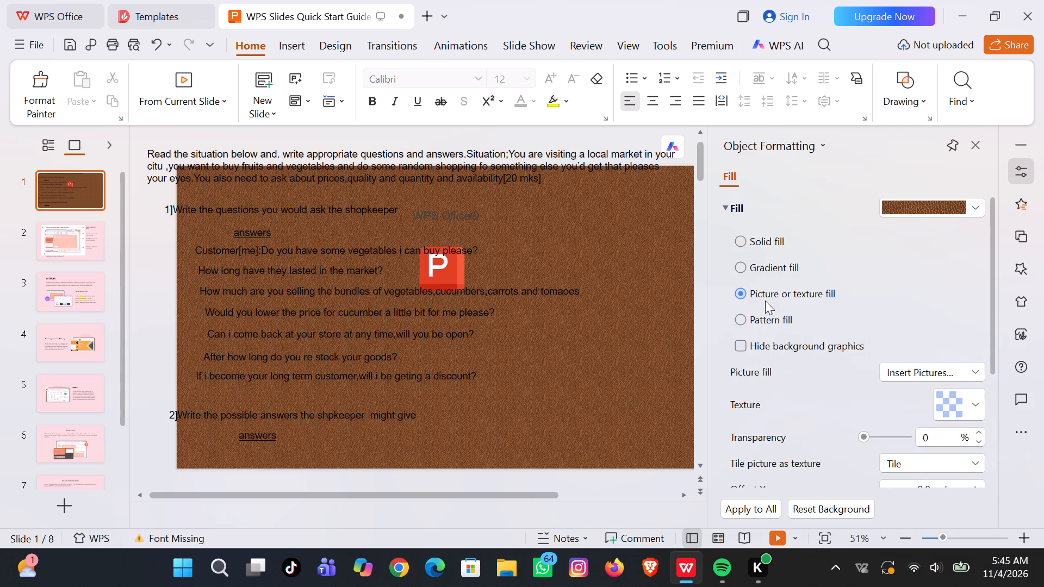
double_click(779, 297)
click(974, 371)
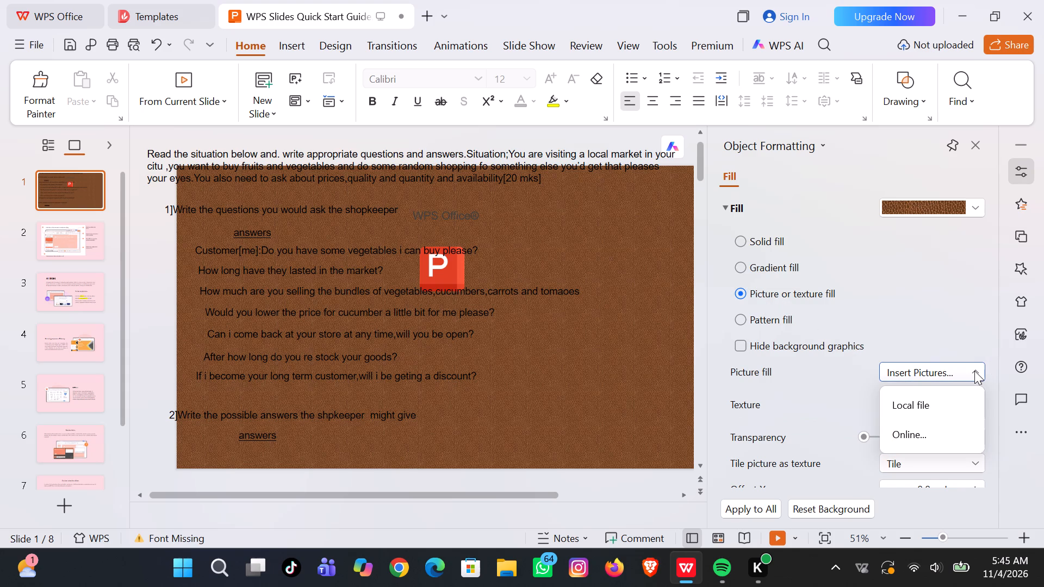
click(831, 404)
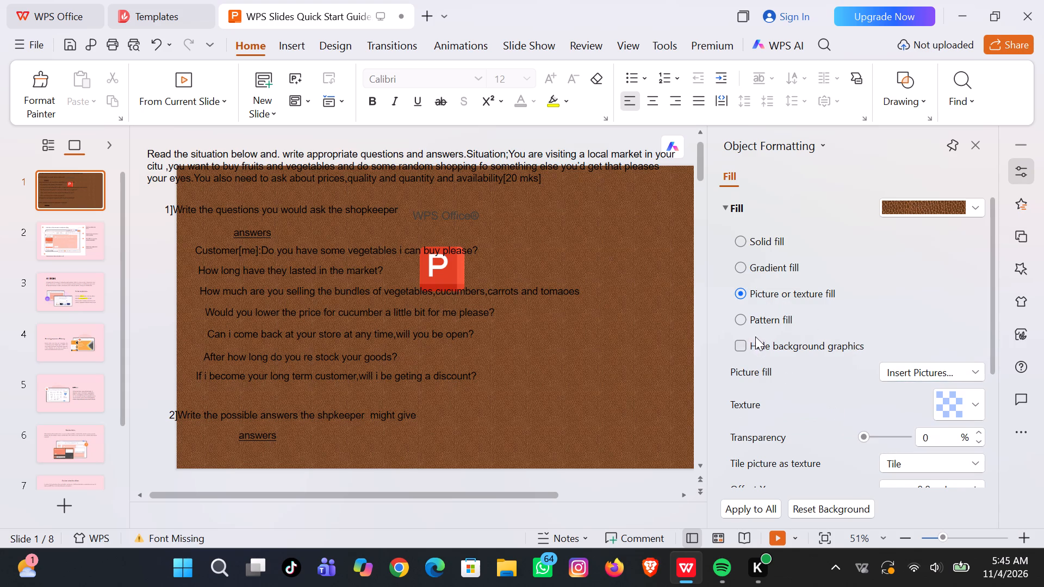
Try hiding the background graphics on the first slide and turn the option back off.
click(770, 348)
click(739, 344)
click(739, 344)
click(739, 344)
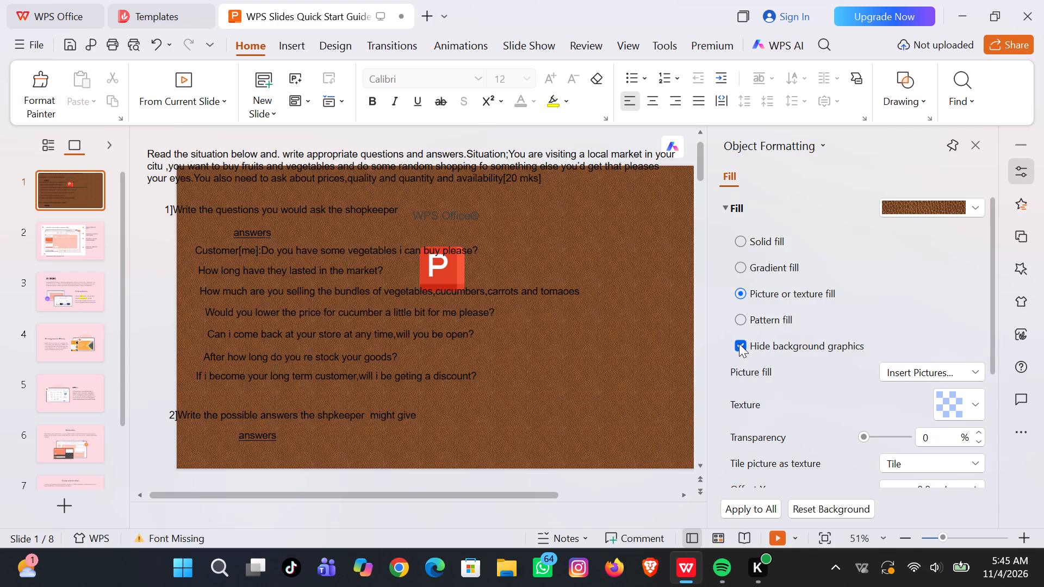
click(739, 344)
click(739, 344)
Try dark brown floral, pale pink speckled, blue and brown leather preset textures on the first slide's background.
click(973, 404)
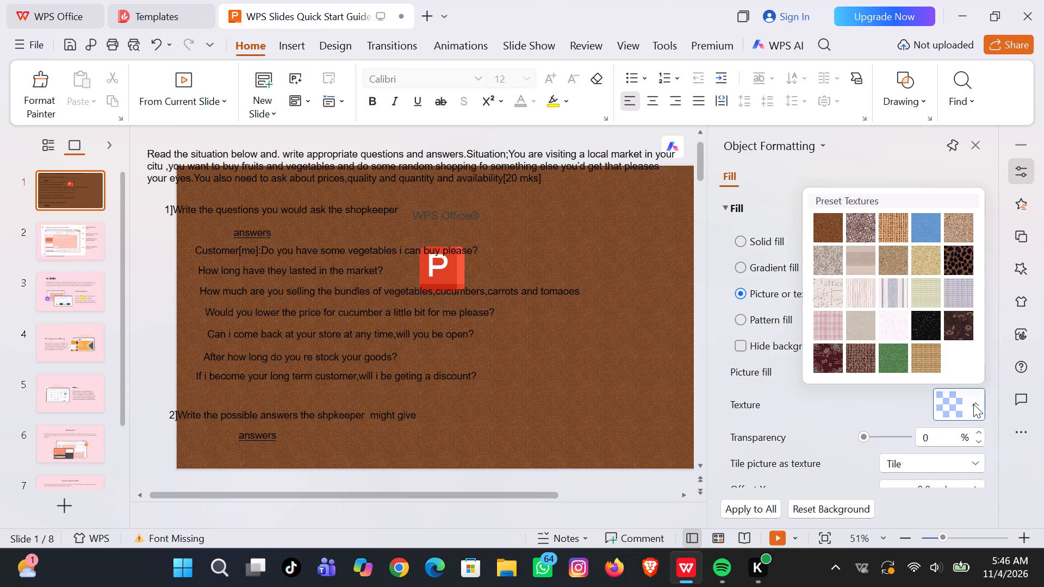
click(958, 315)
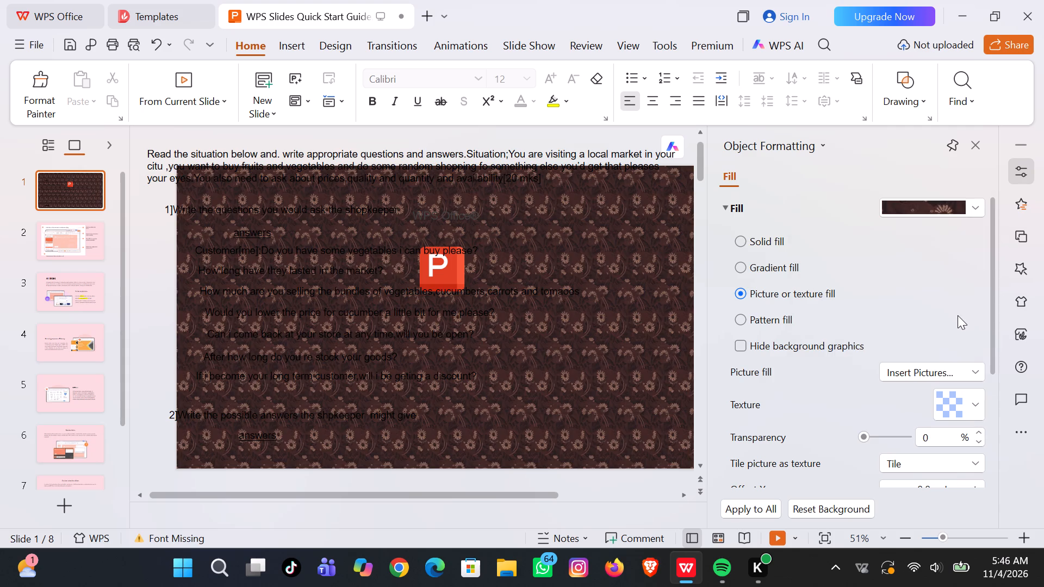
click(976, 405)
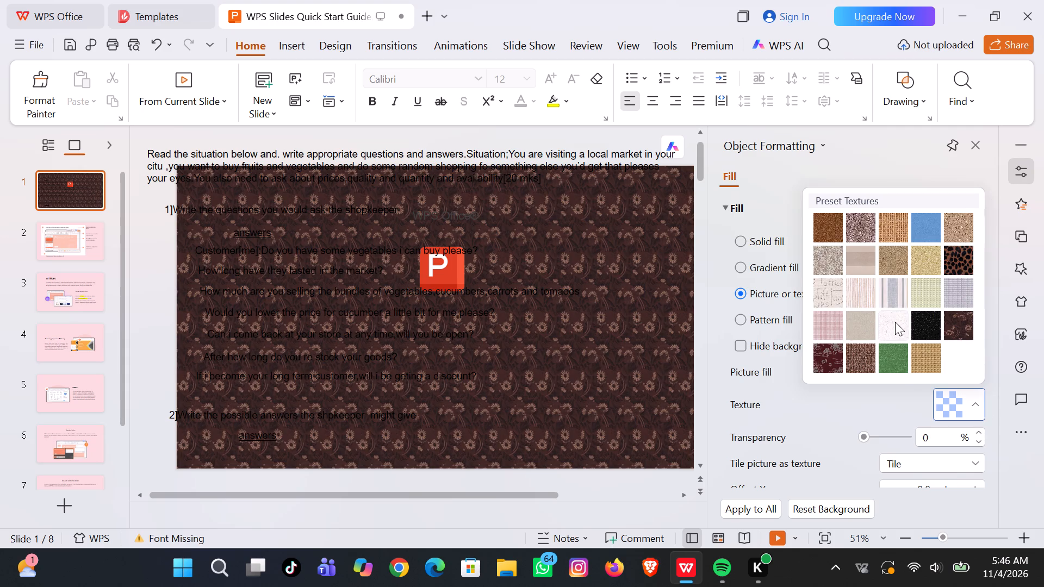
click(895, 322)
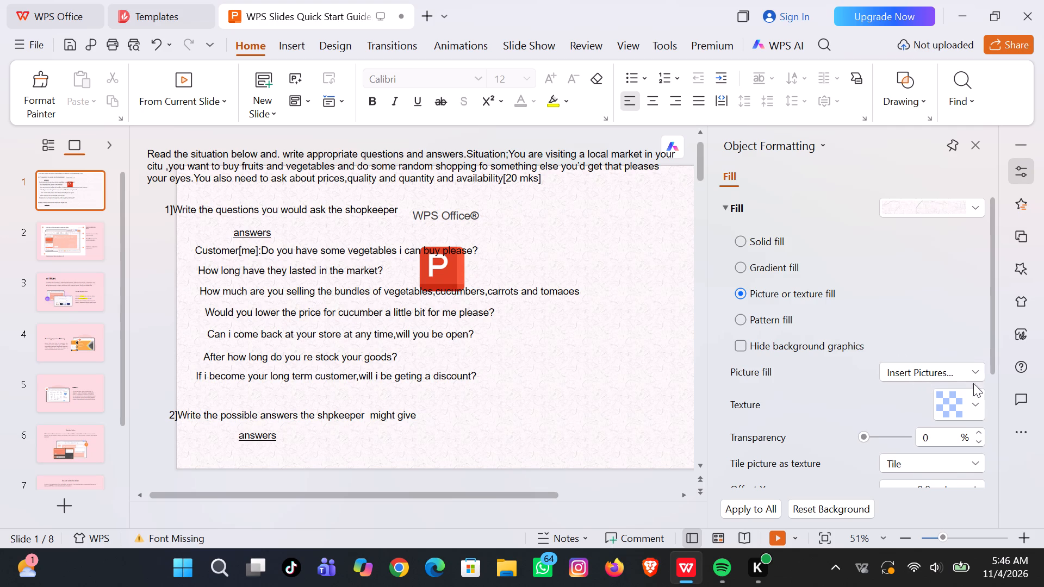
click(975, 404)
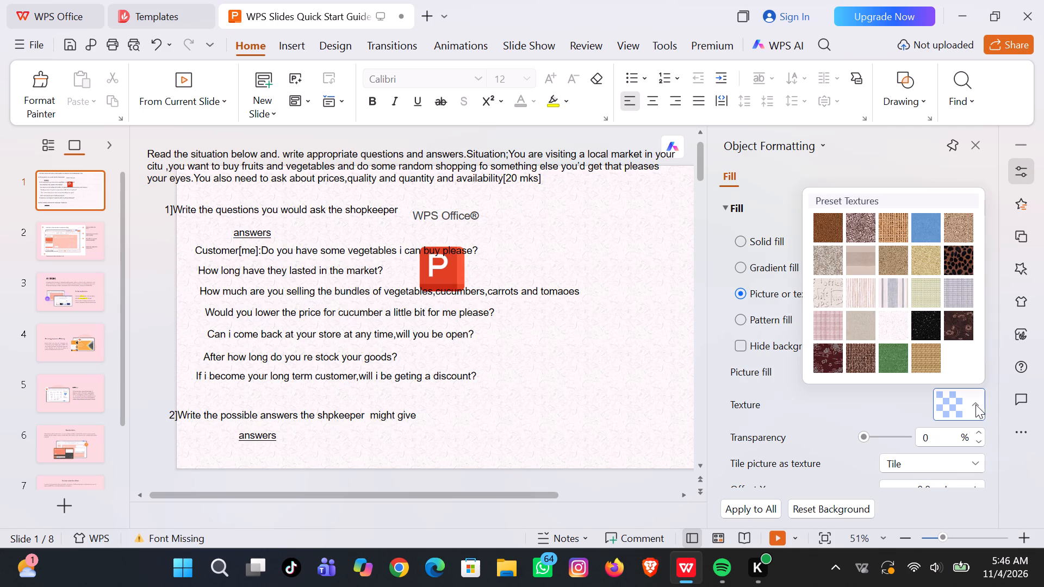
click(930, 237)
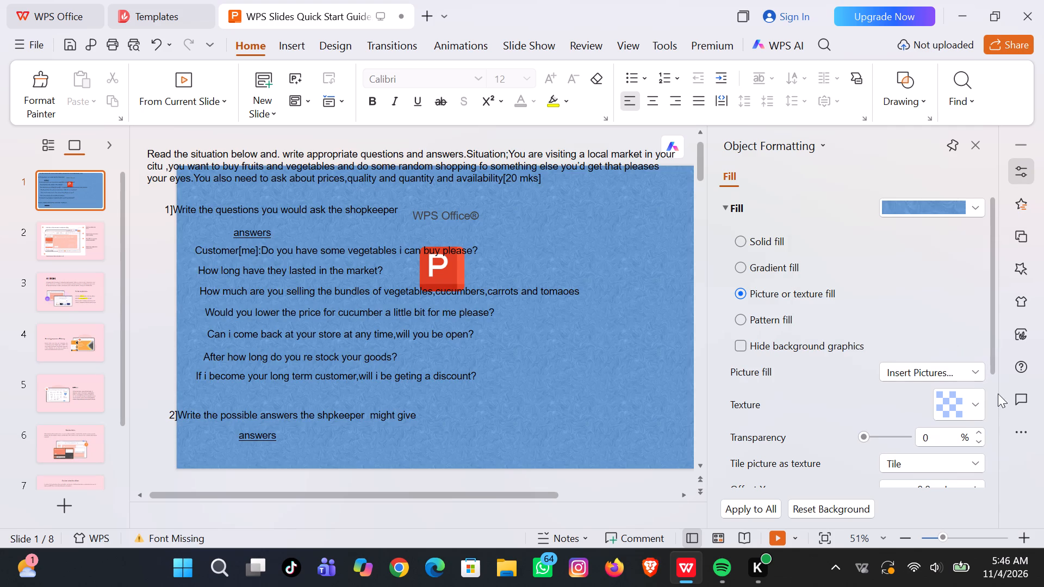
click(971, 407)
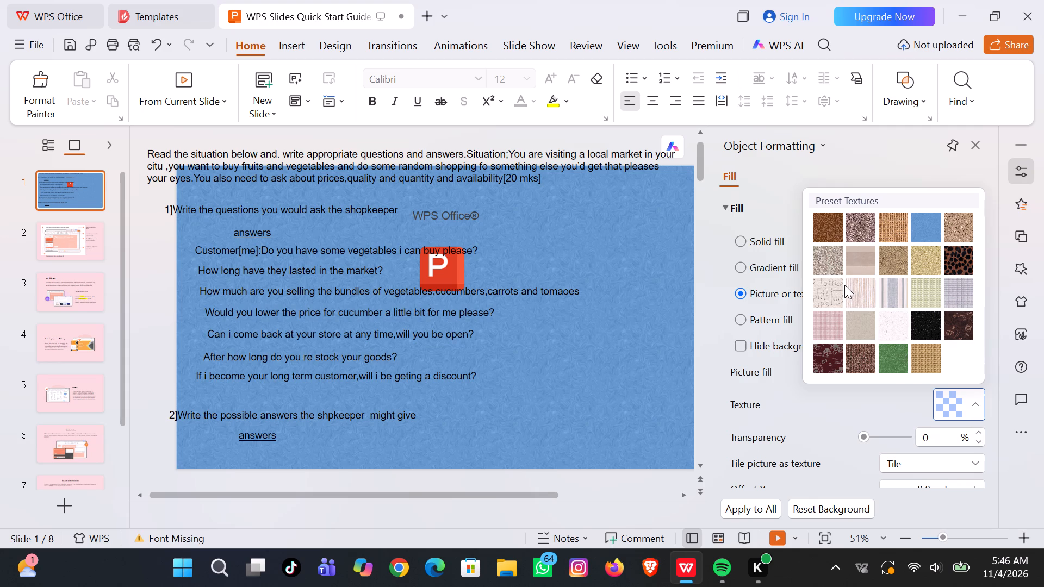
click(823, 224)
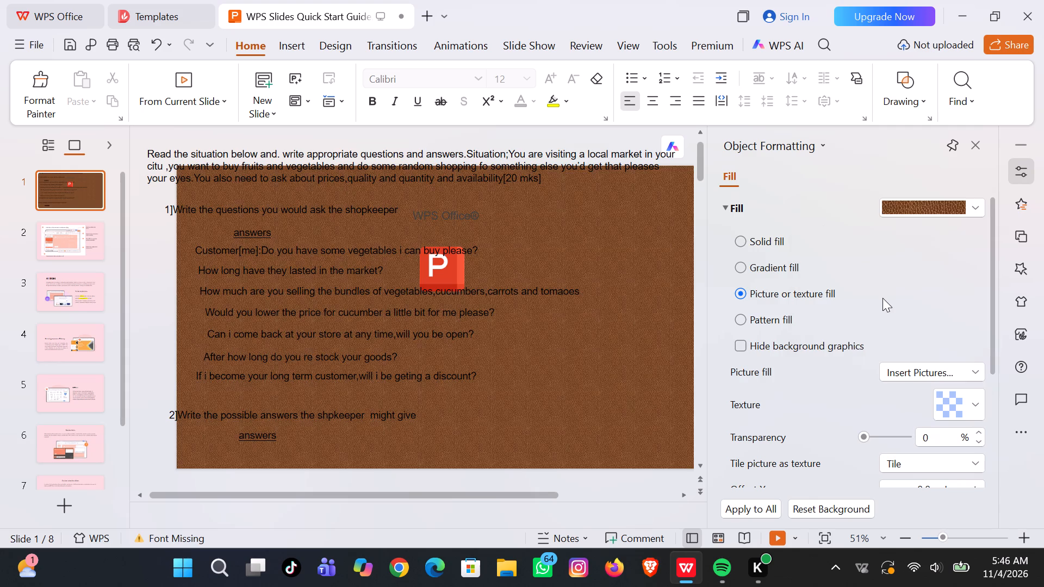
Fill the first slide's background with the grey-purple woven preset texture.
click(977, 367)
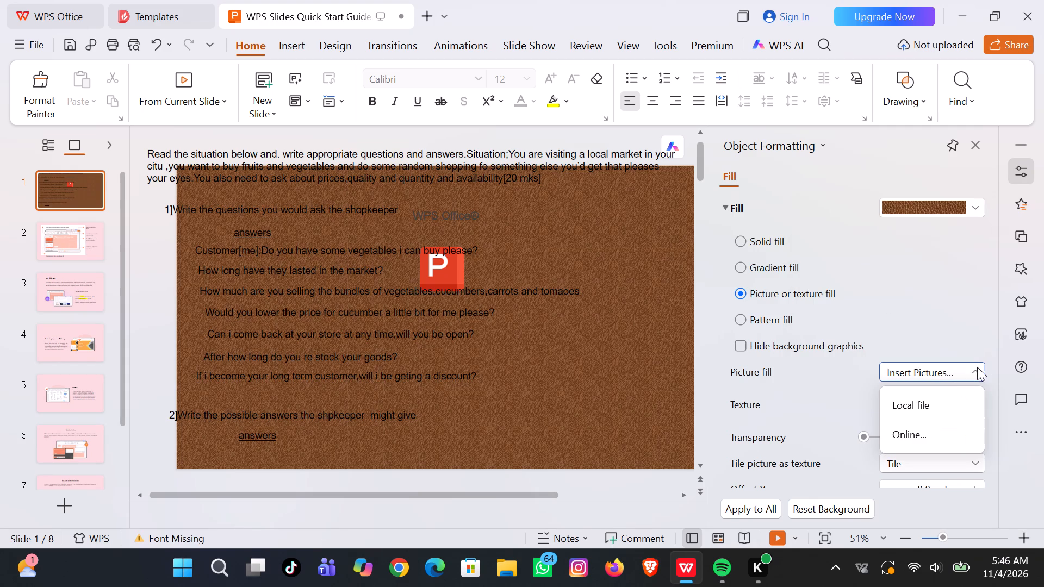
click(977, 372)
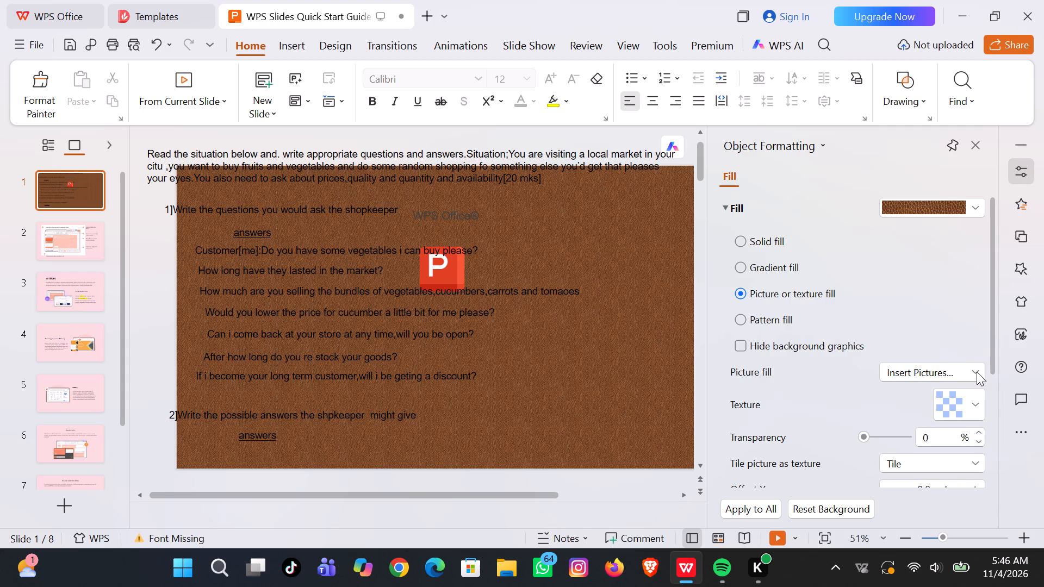
click(973, 403)
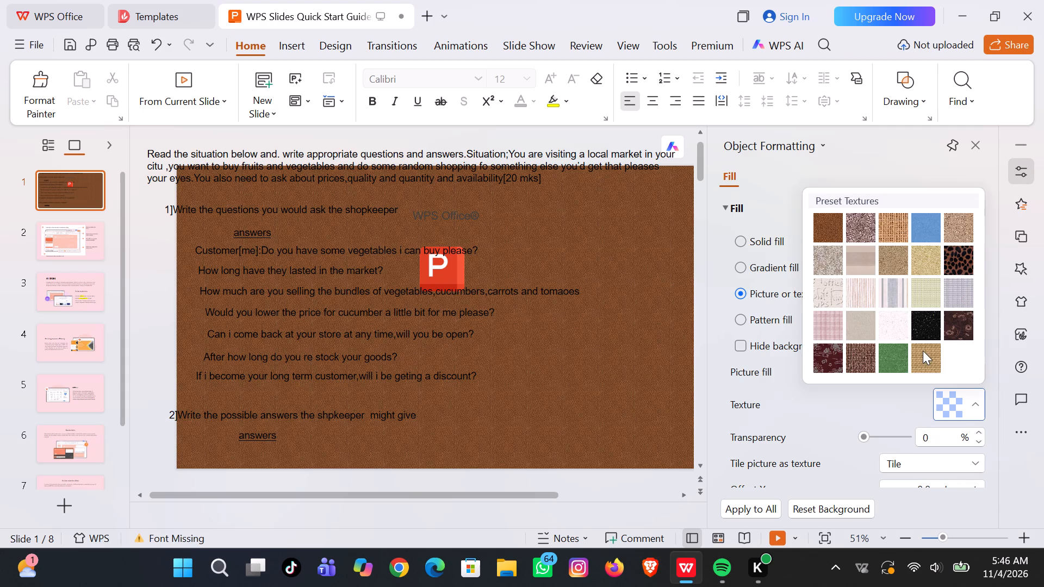
click(950, 301)
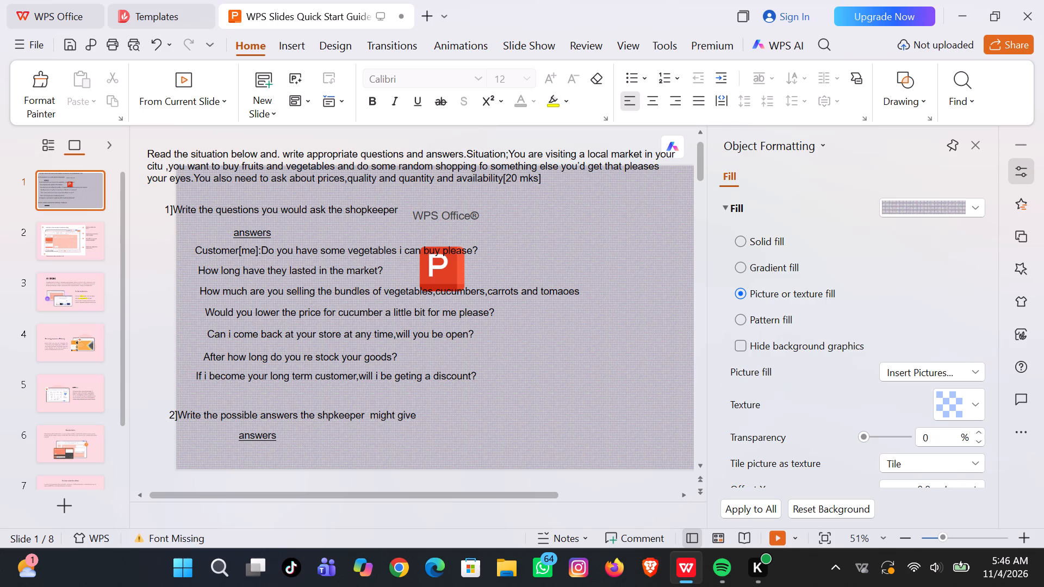
Insert a new blank slide after the first slide.
click(61, 507)
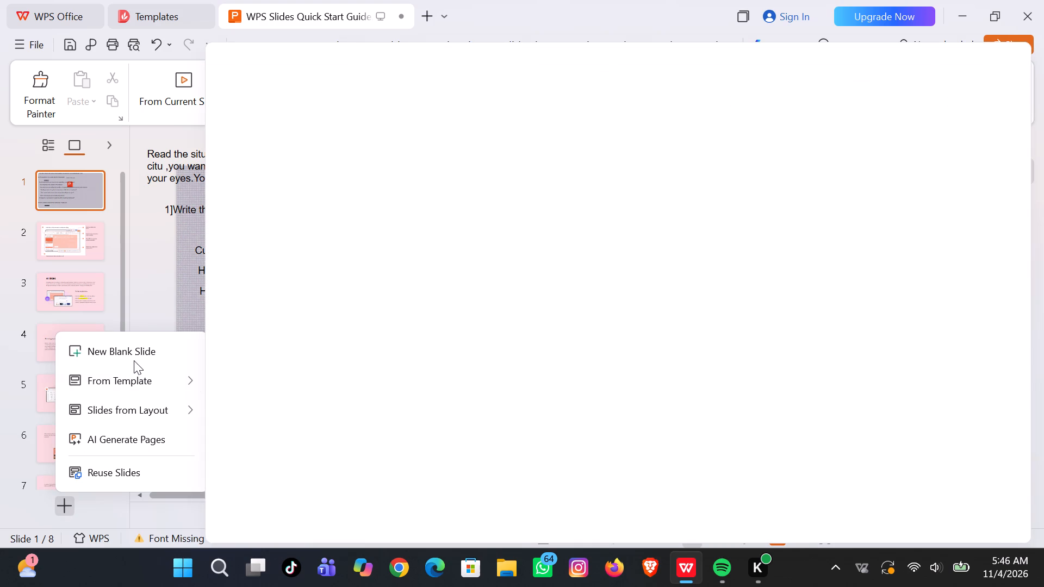
click(134, 353)
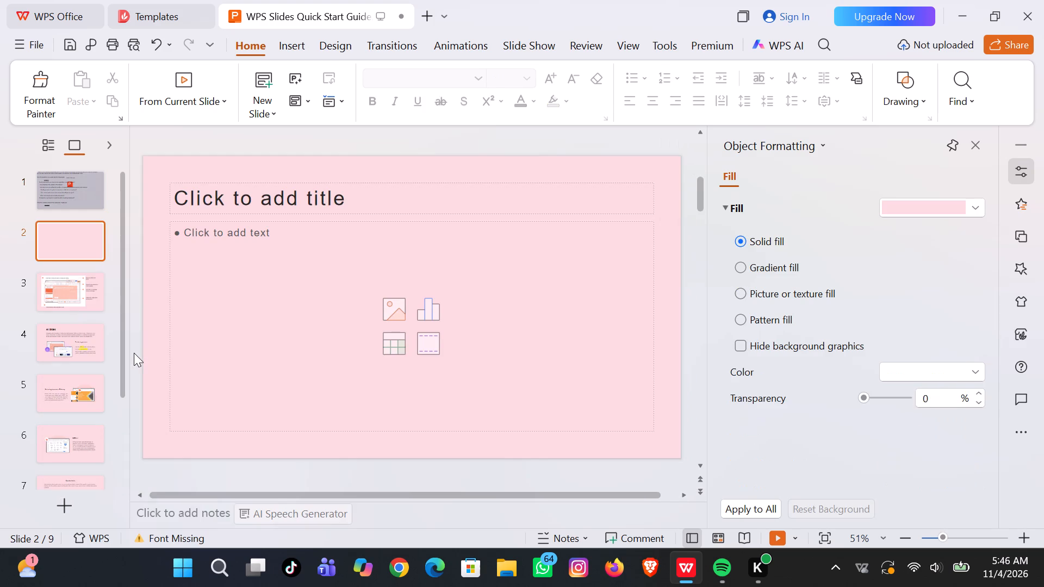
On the first slide, widen the empty text box under the second "answers" heading past the slide's right edge.
click(85, 196)
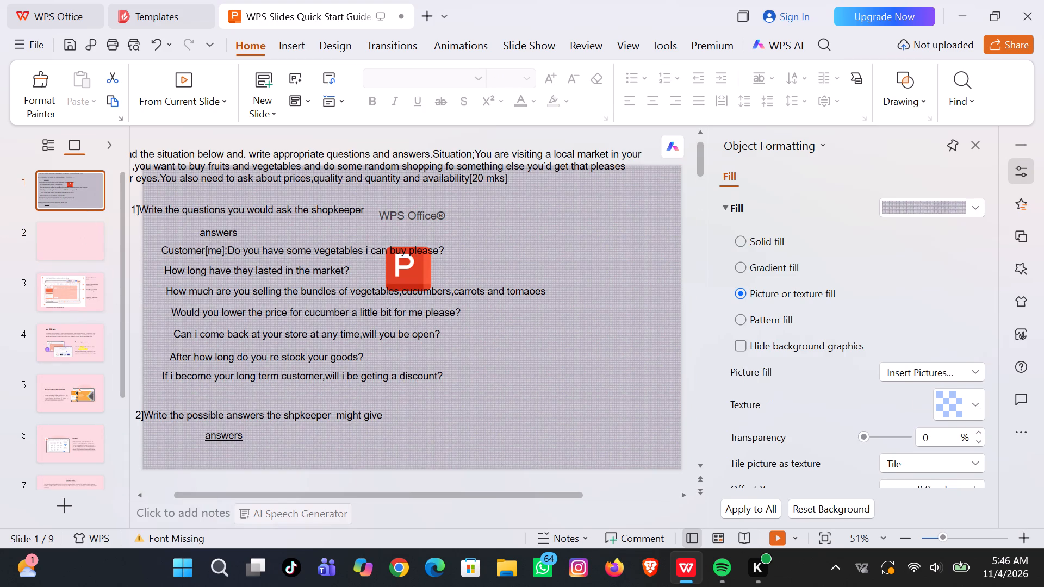
click(178, 441)
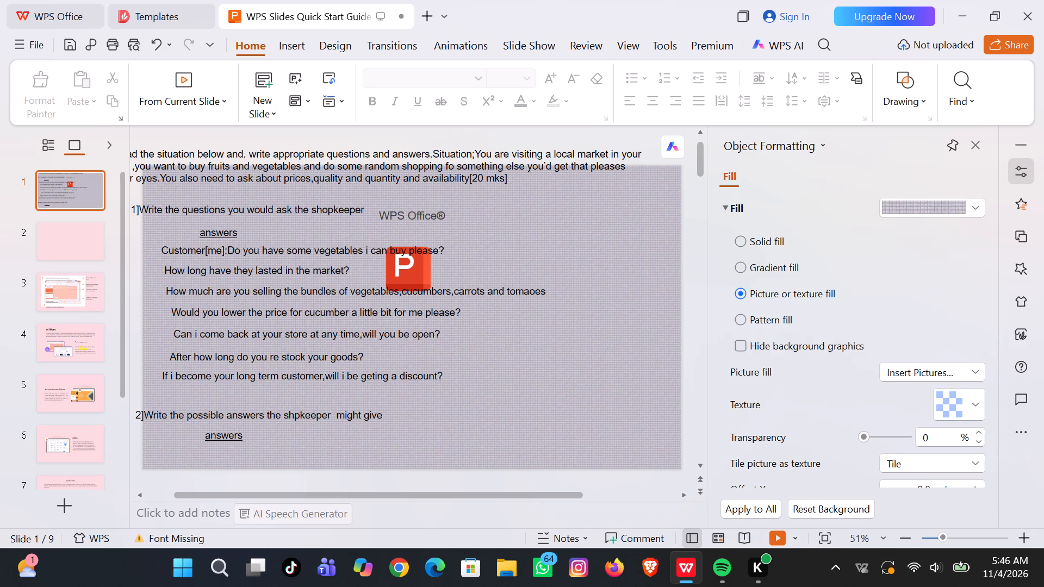
double_click(151, 440)
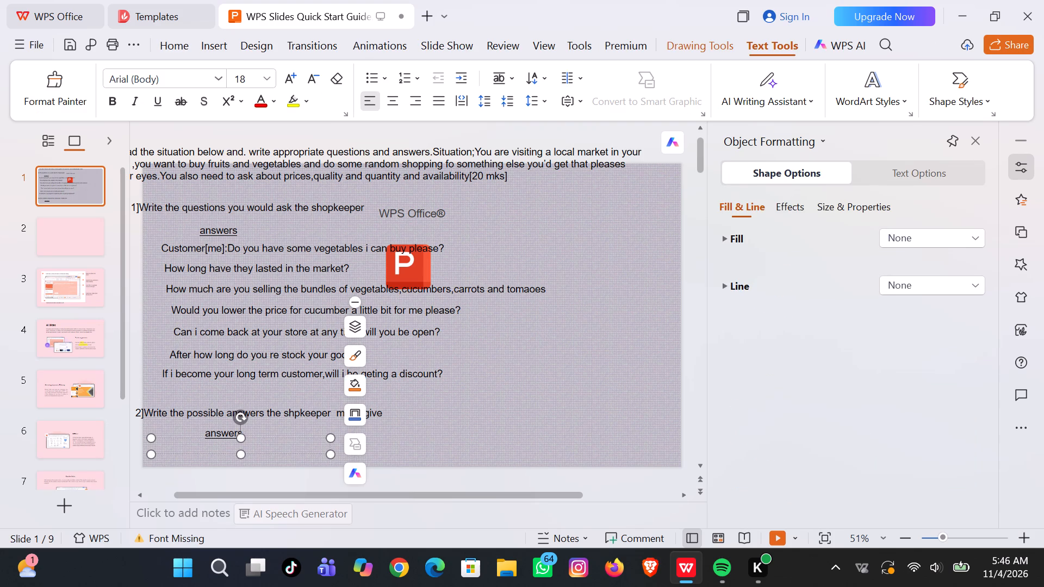
drag(334, 455, 504, 461)
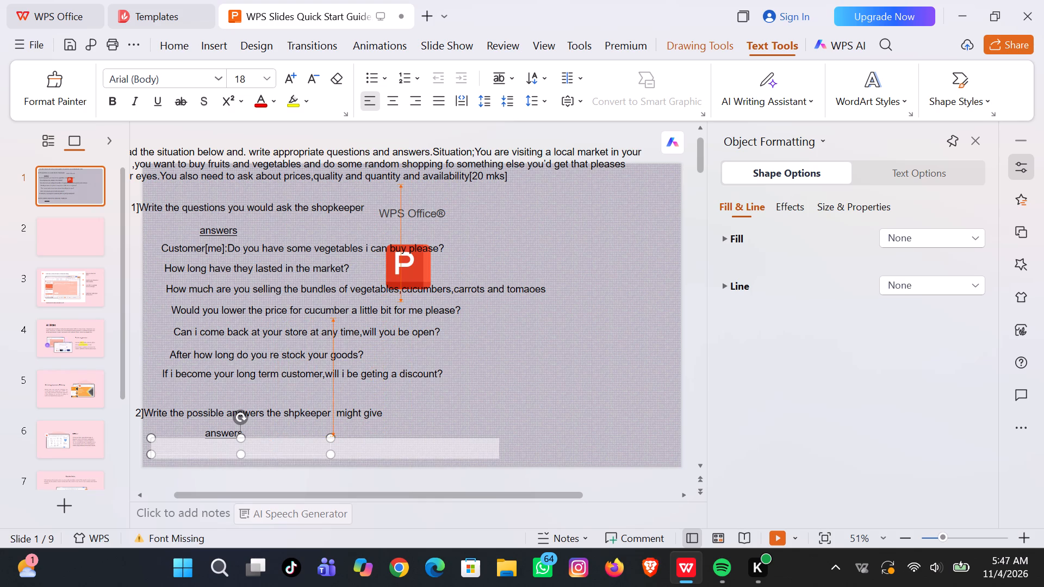
drag(504, 461, 654, 466)
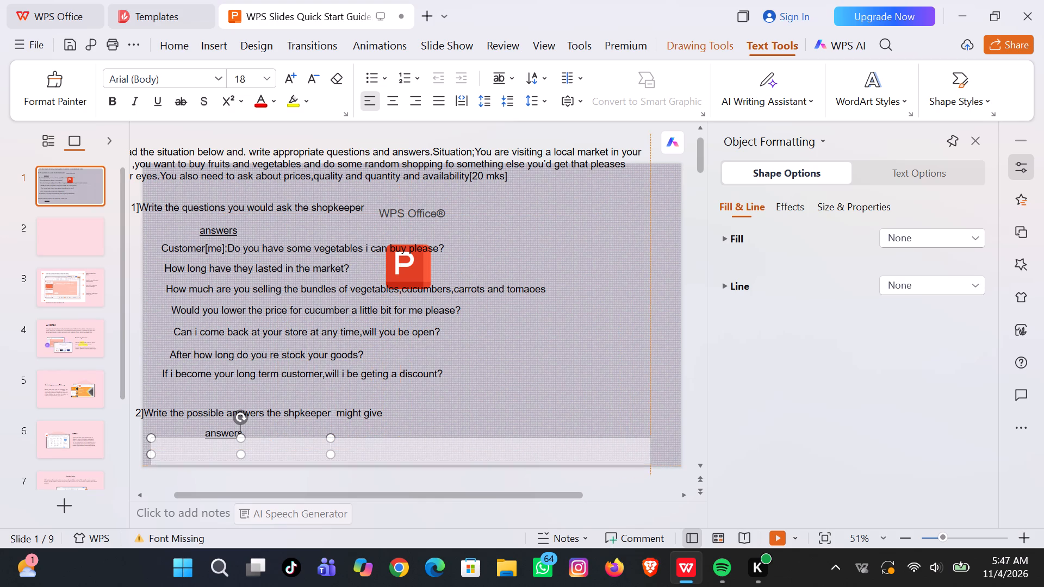
drag(654, 466, 768, 463)
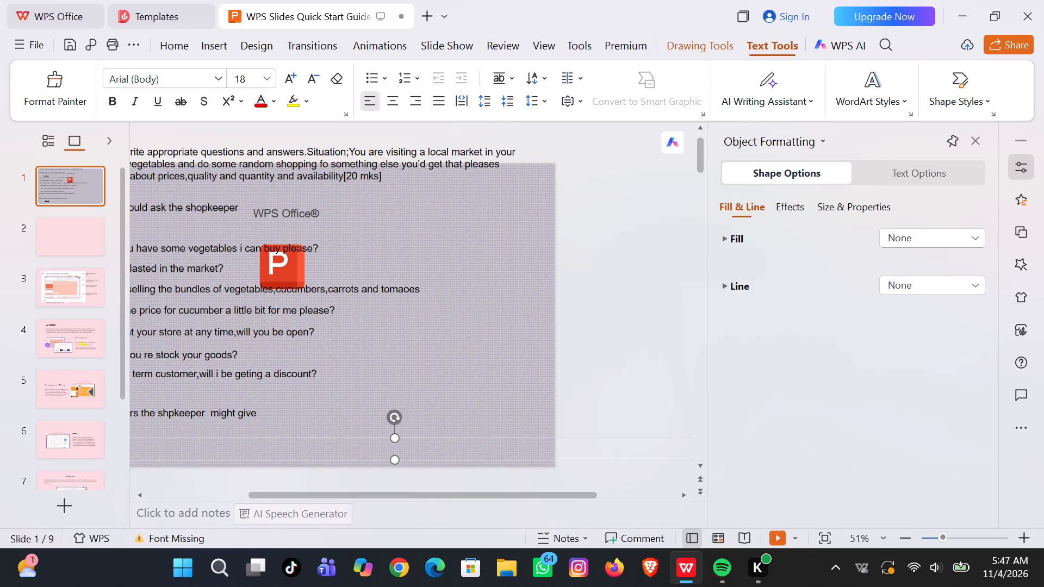
scroll(330, 346, right, 12)
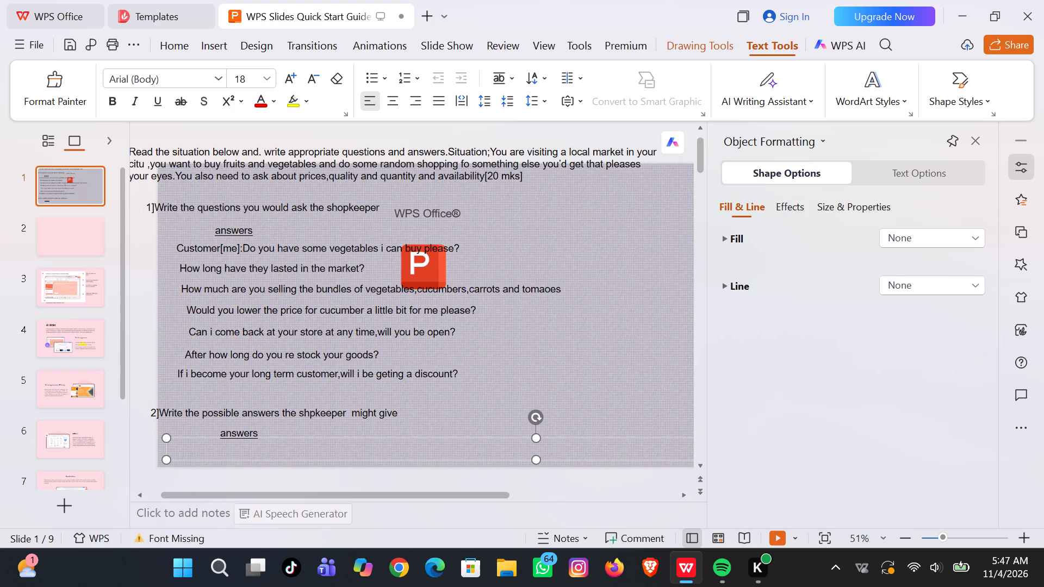
scroll(330, 346, right, 1)
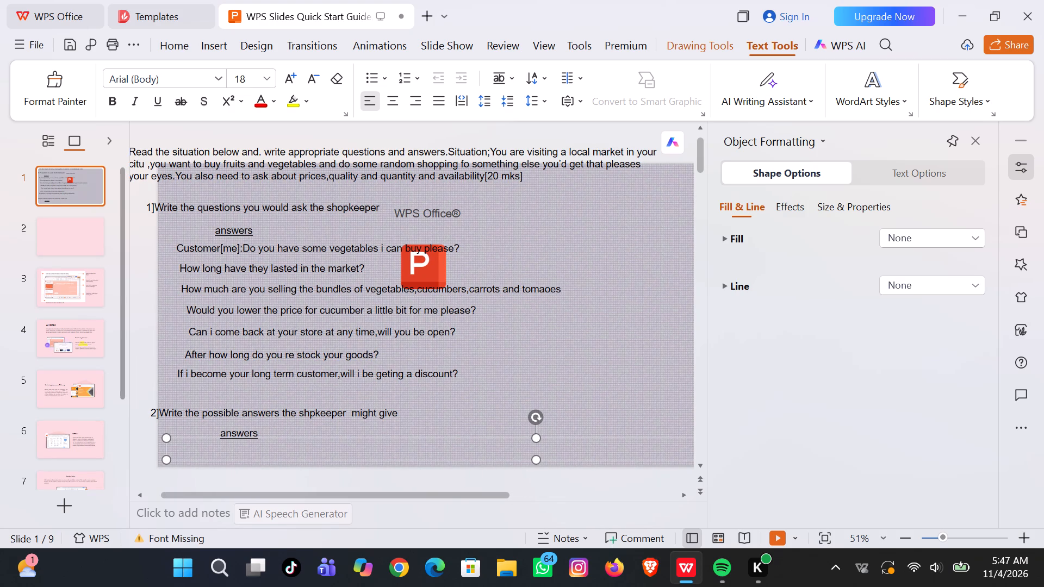
In the text box under the second "answers" heading, begin the reply with "Shopkeeper:Yes i do have vegetables,".
double_click(172, 444)
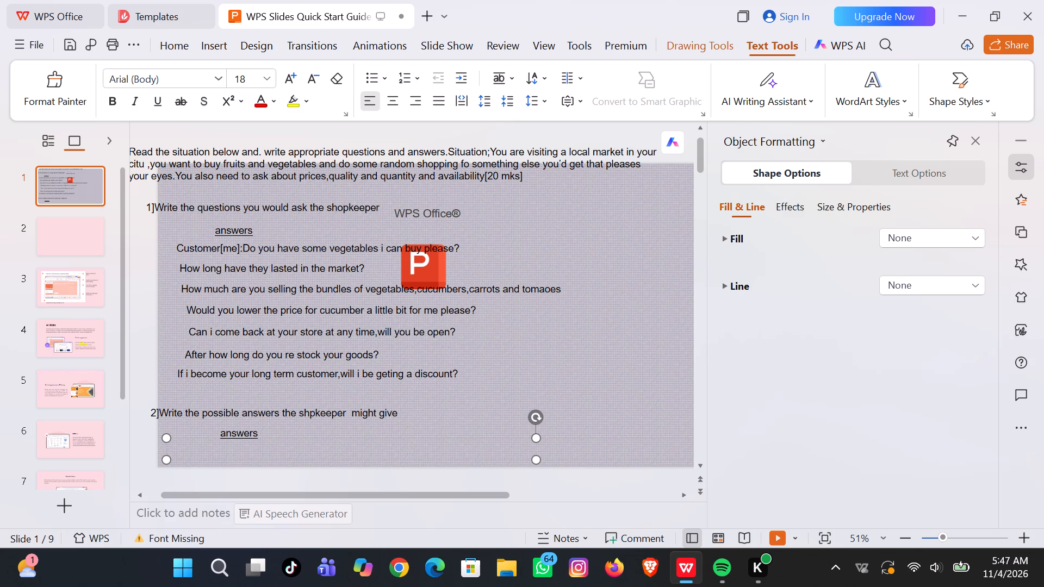
click(171, 449)
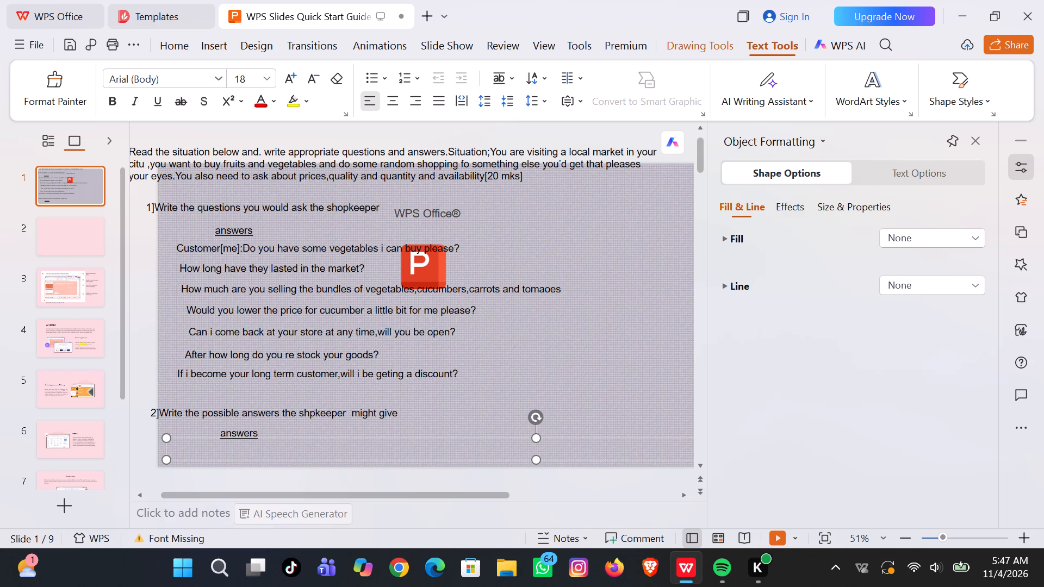
key(s)
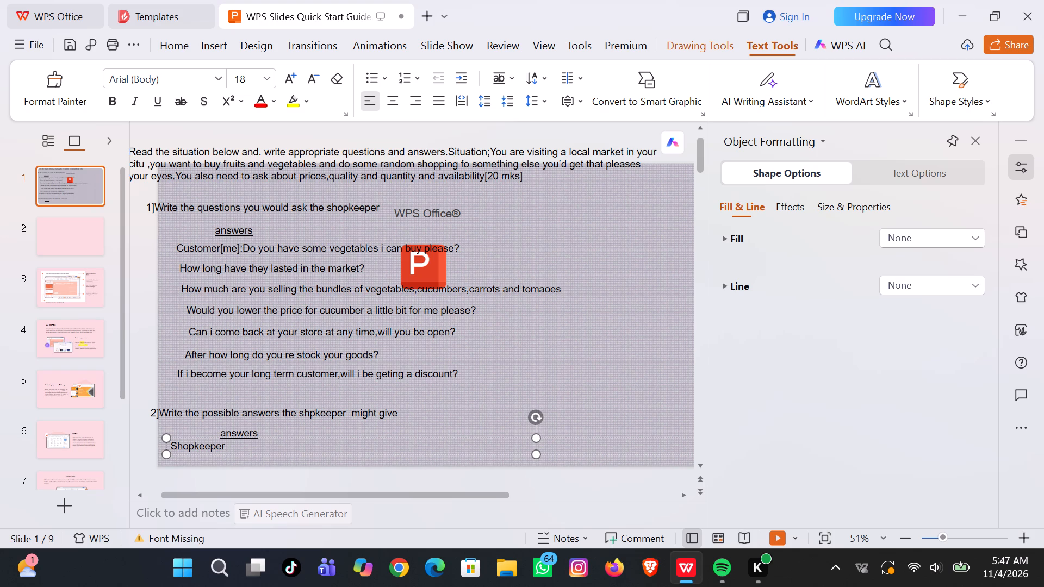
key(shift+colon)
key(y)
text(es)
key(space)
text(i do)
key(space)
text(have)
key(space)
text(veg)
key(e)
text(tables)
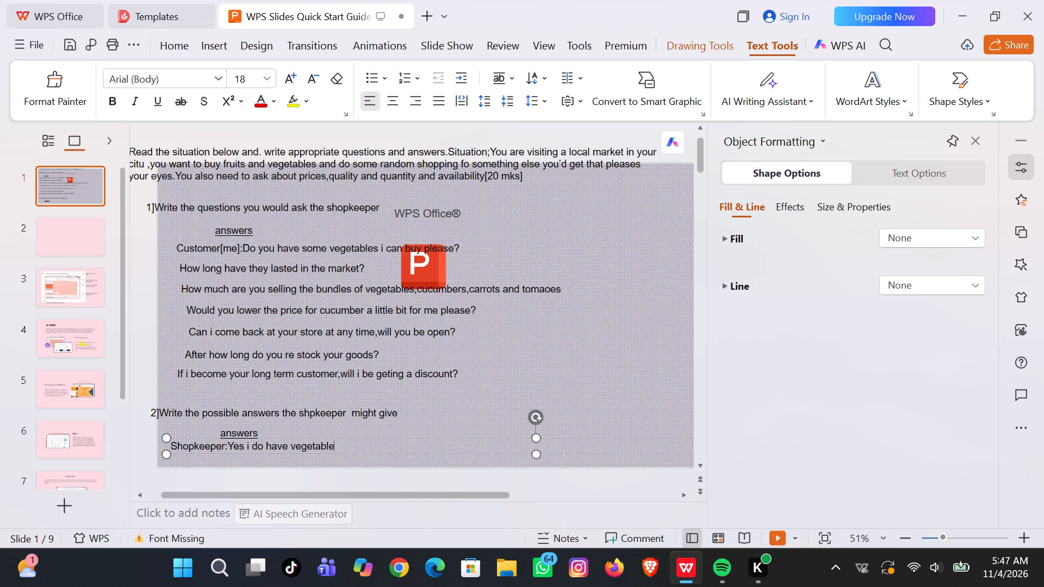
key(comma)
Continue the shopkeeper's reply with "tell me the ones you need specifically and i'll fish them out for you.".
text(tell me the ones you need)
key(space)
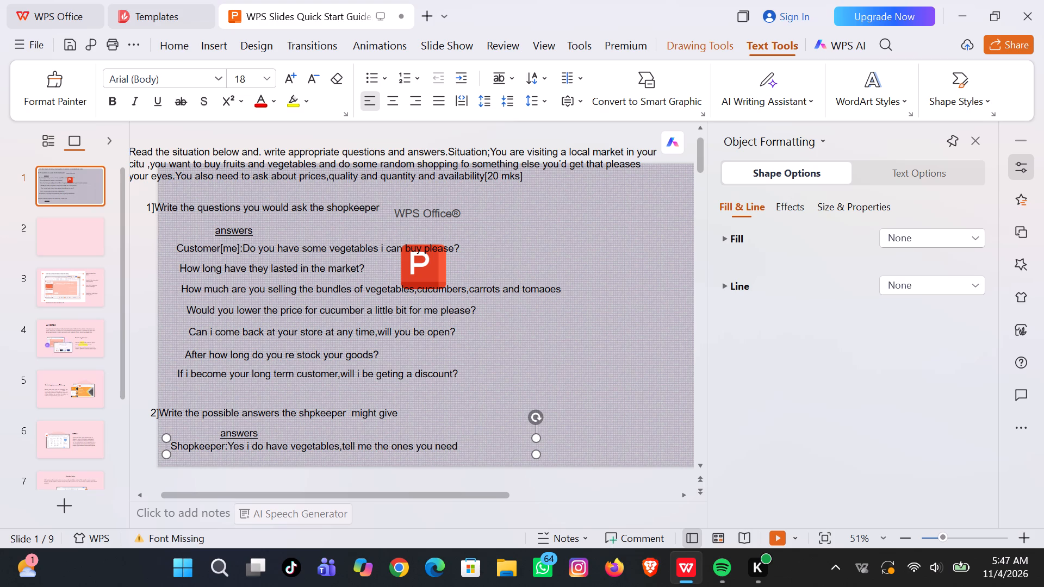
text(specifically and i'll)
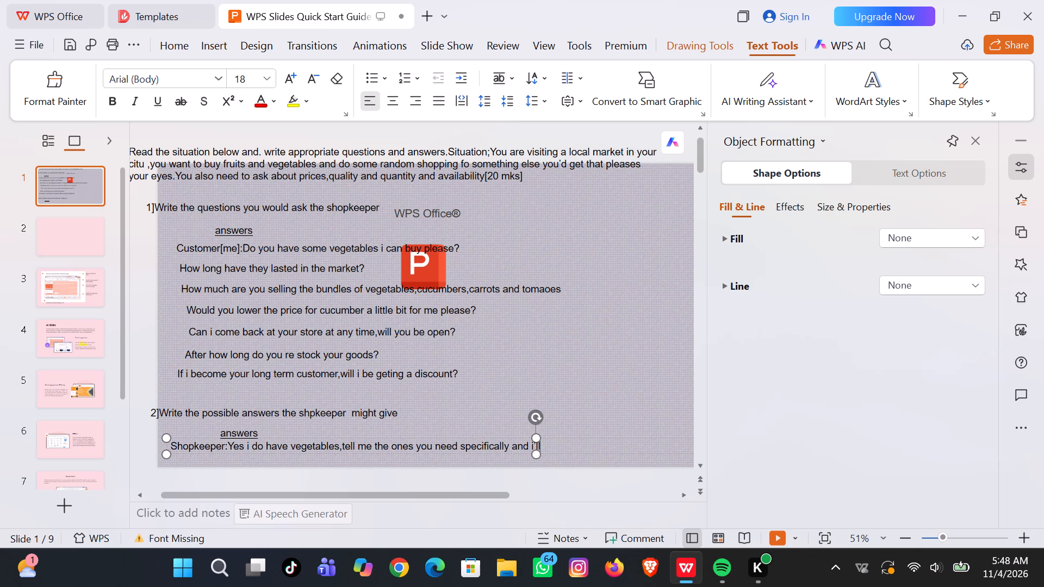
key(space)
text(fish)
key(space)
text(them)
key(space)
text(out)
key(space)
text(for you)
key(period)
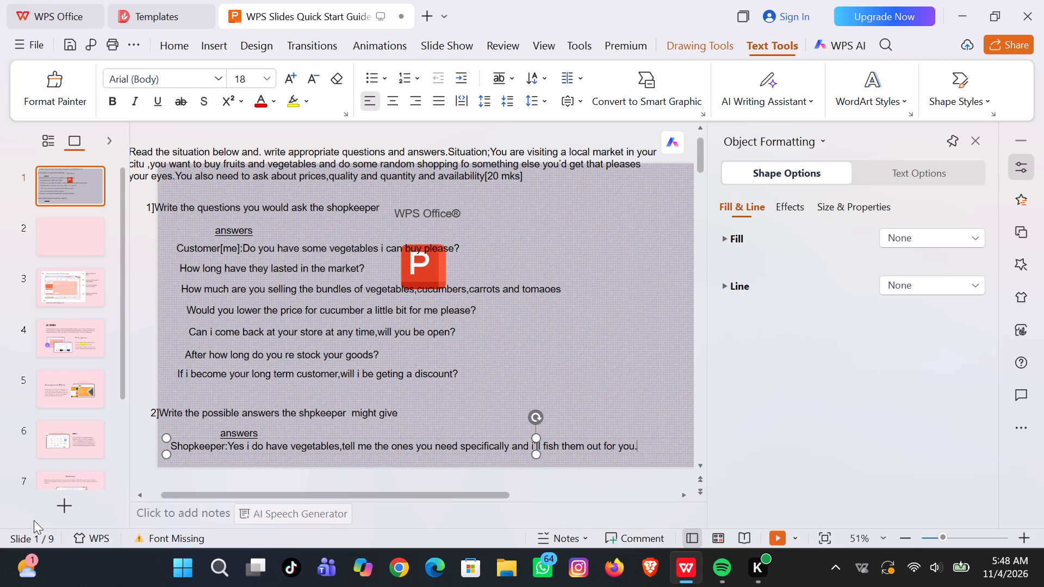
Insert another new blank slide after the first slide.
click(65, 509)
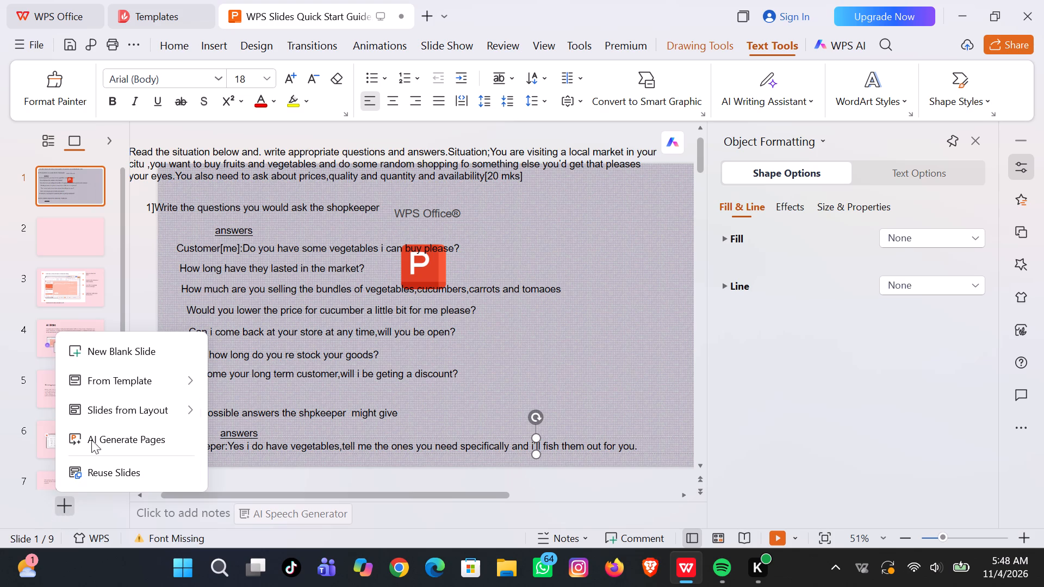
Insert another new blank slide after the first slide.
click(137, 351)
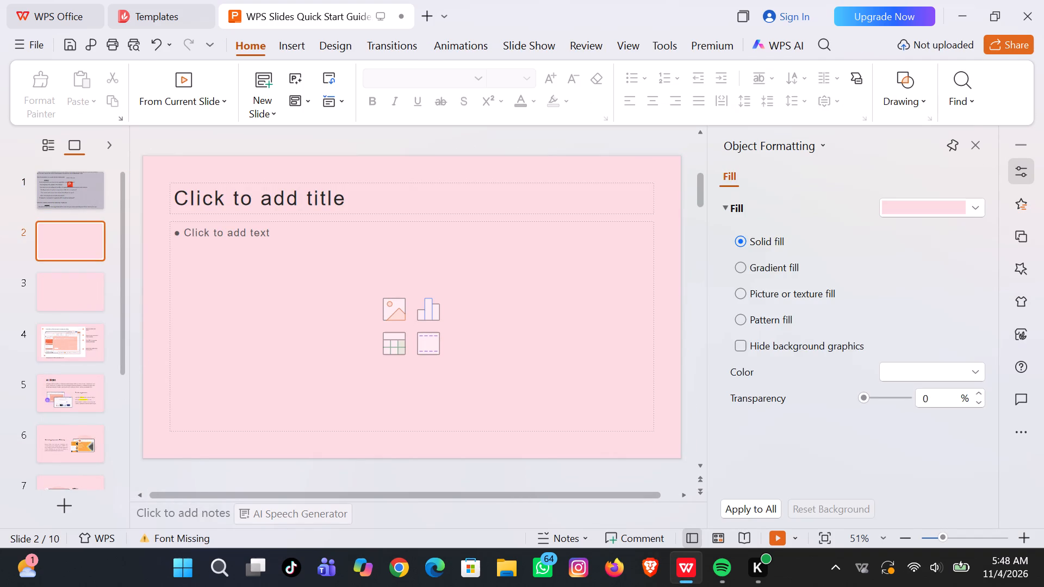
Return to the first slide with the market exercise text.
click(90, 181)
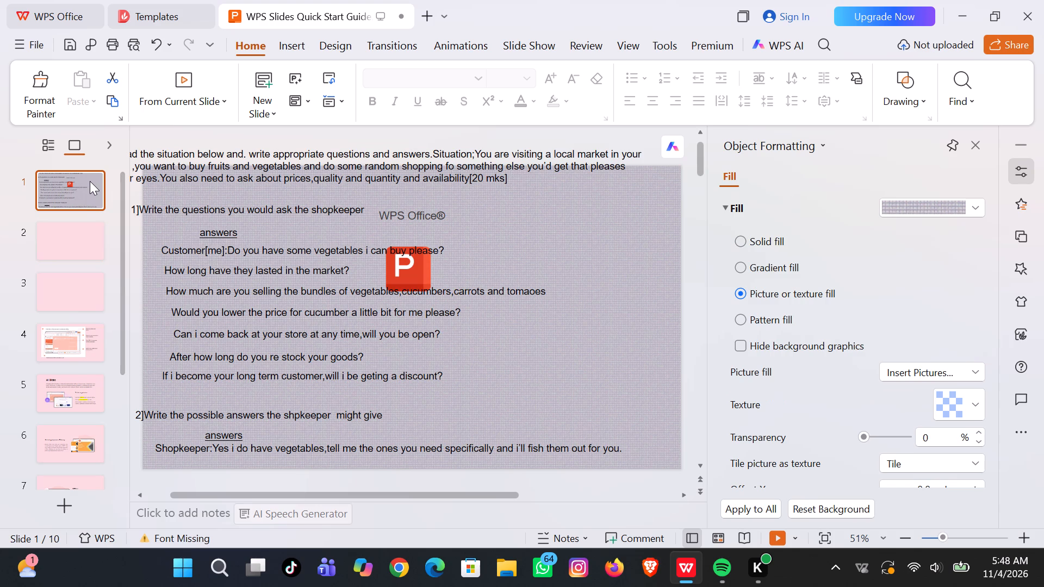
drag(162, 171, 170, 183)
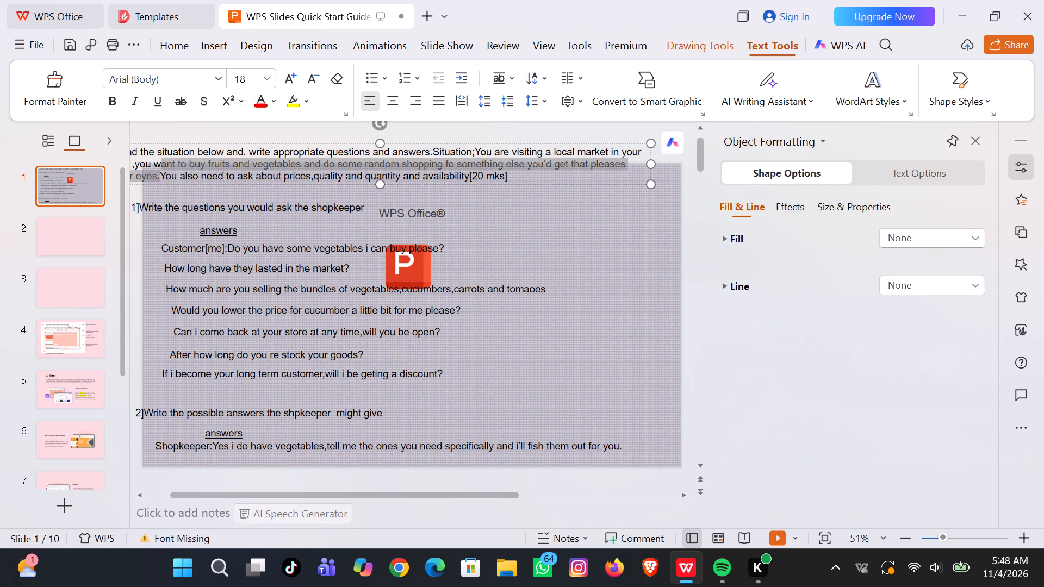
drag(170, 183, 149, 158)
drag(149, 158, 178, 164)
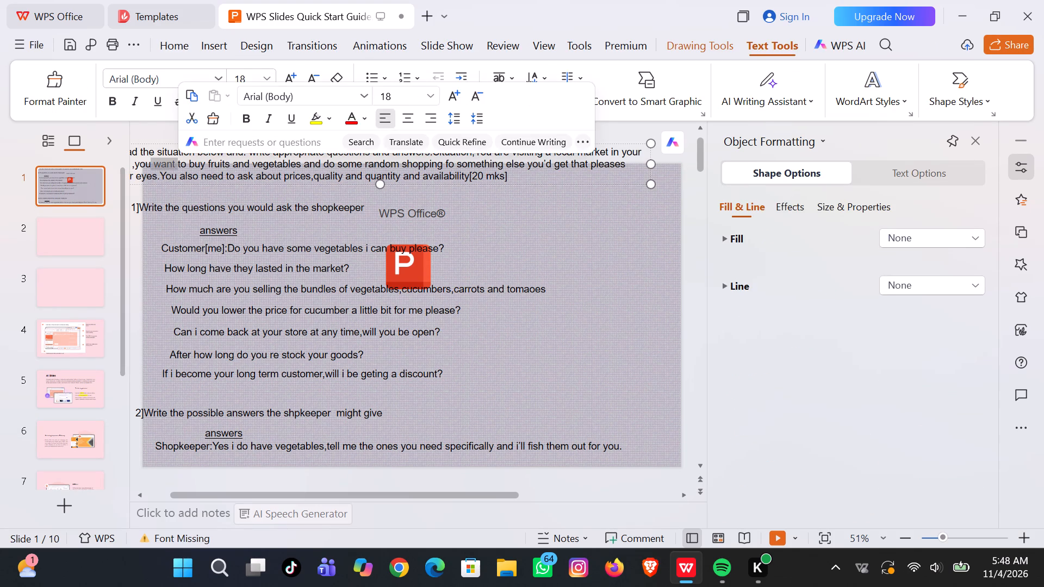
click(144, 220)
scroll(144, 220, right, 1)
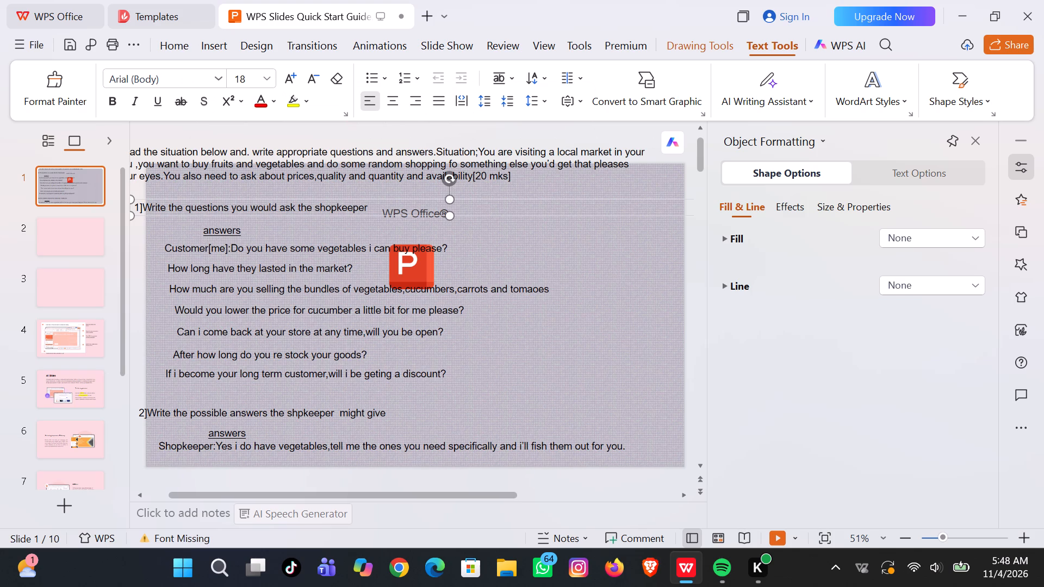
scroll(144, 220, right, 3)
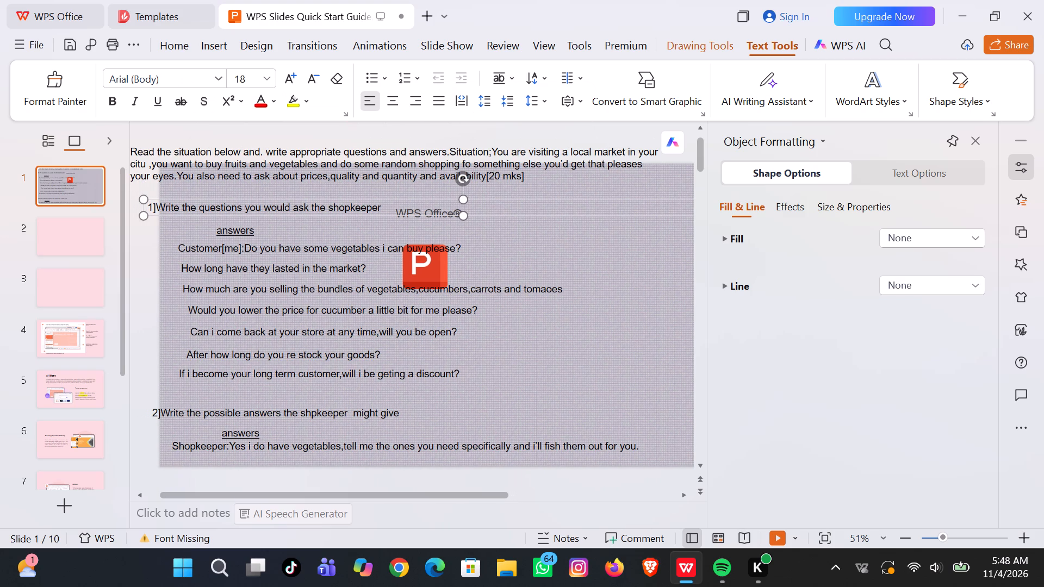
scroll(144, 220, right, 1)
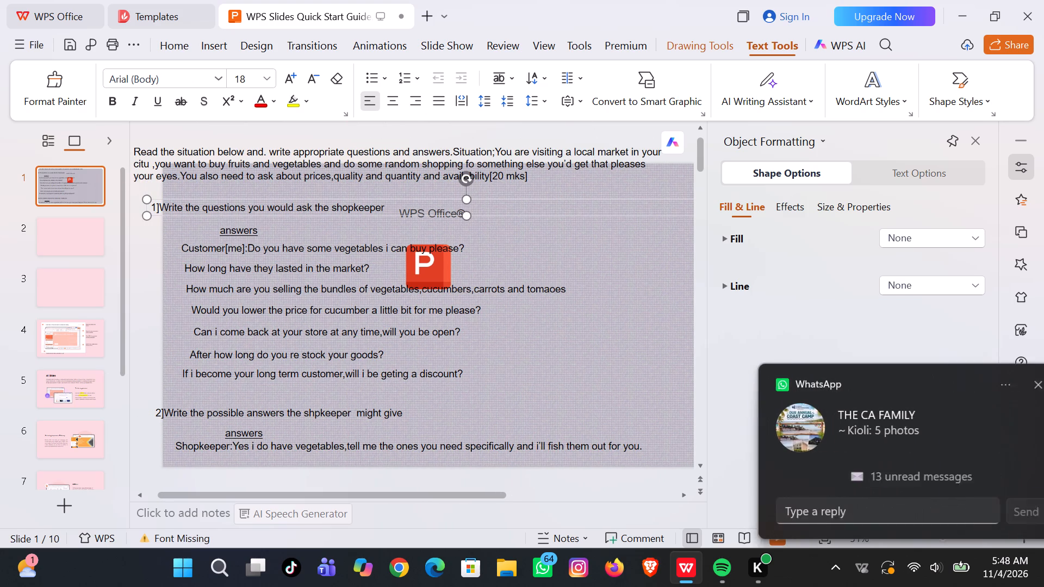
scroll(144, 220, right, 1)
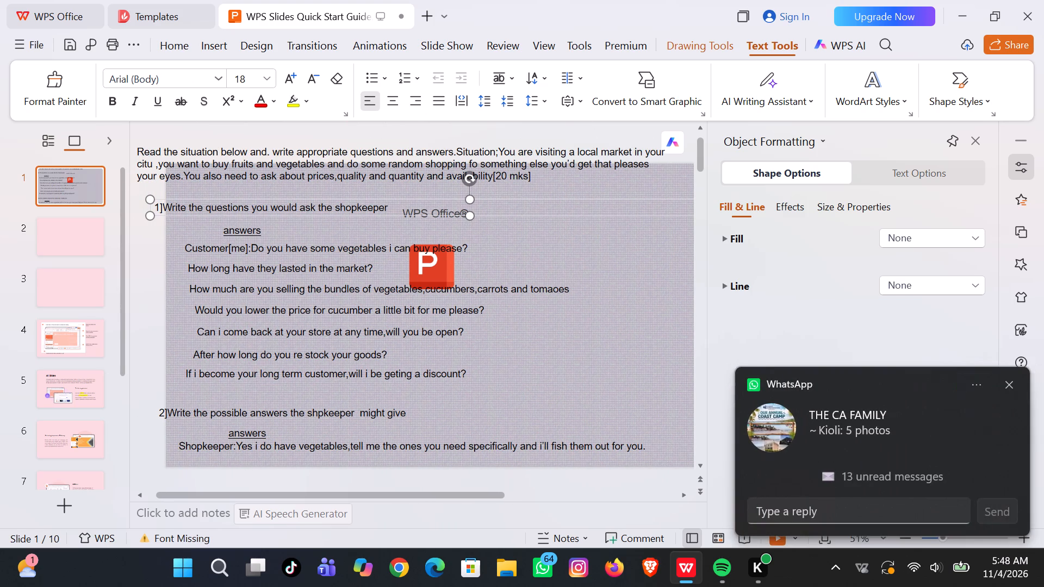
Dismiss the chat notification and set the first slide's background to a solid pink fill.
click(154, 268)
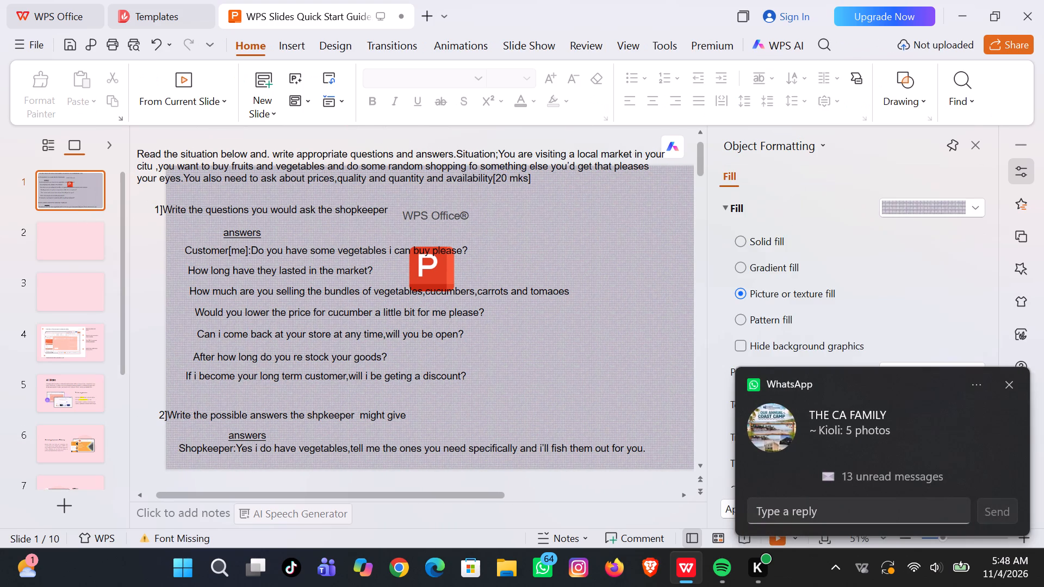
click(1005, 385)
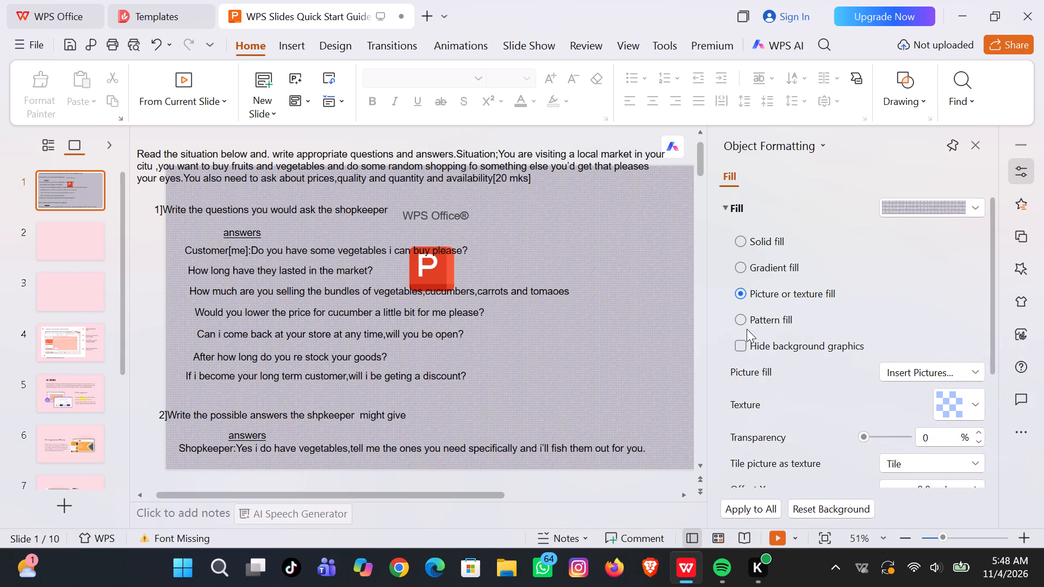
click(761, 239)
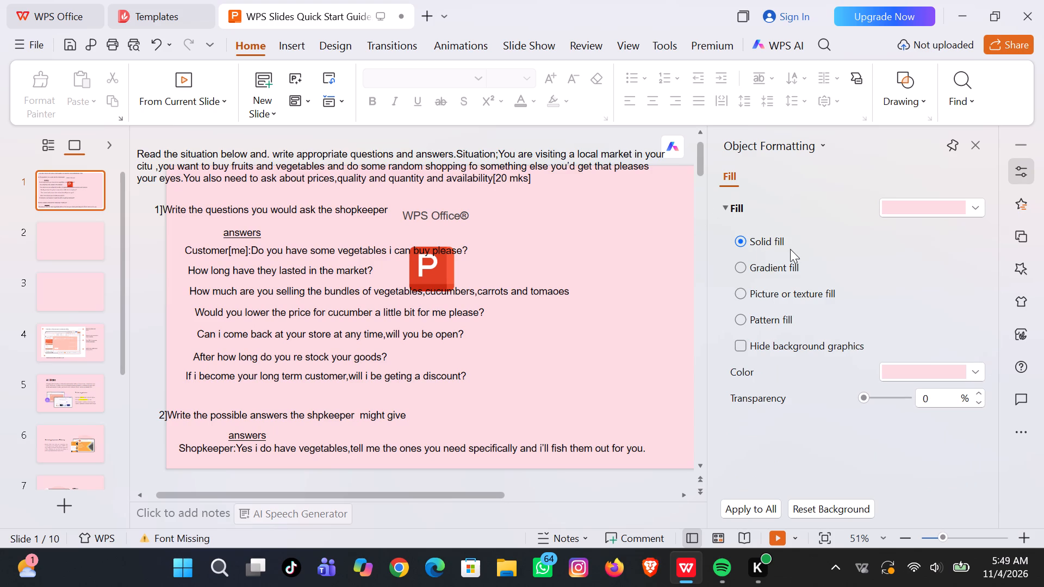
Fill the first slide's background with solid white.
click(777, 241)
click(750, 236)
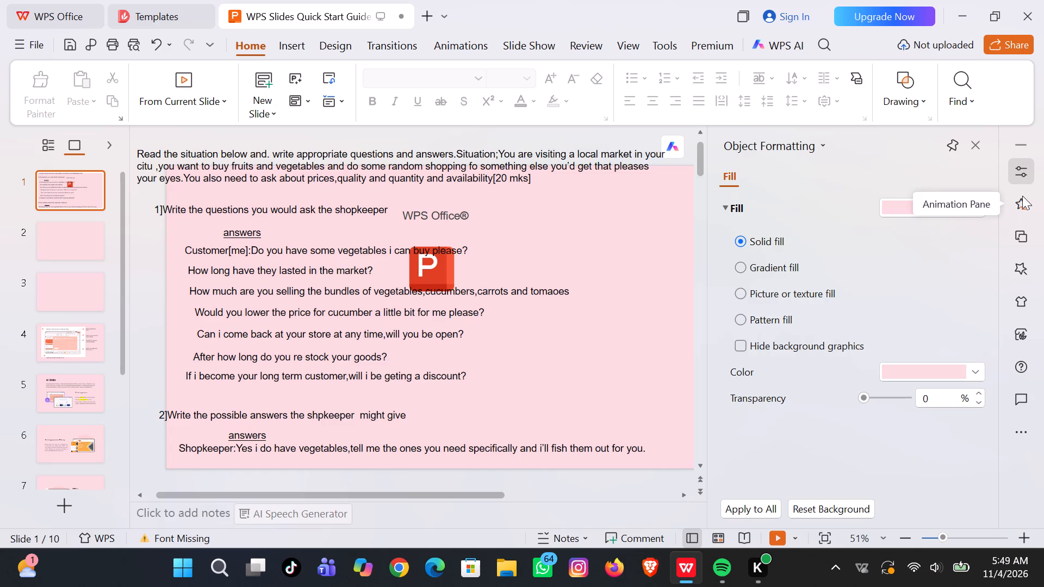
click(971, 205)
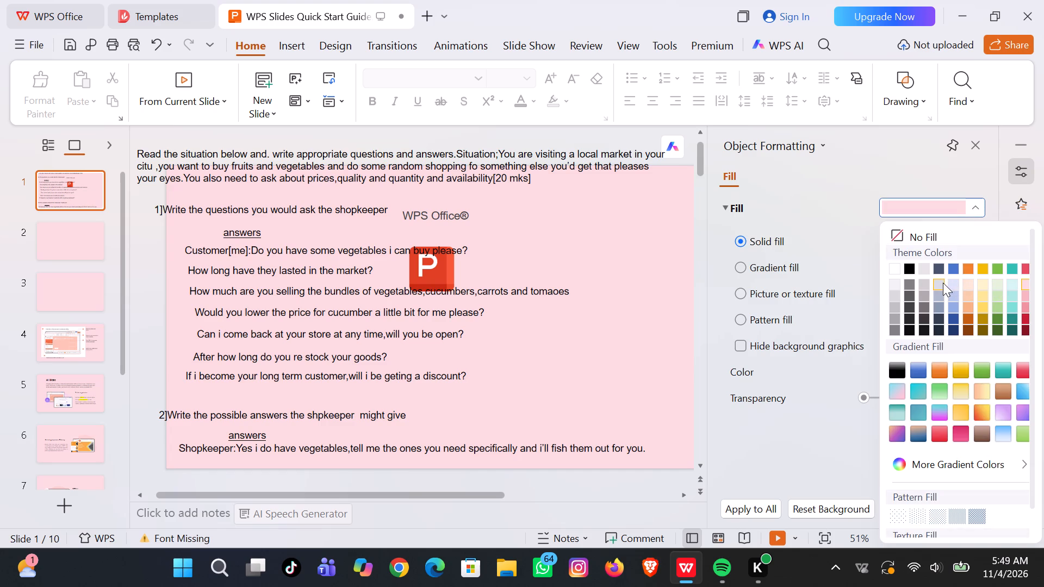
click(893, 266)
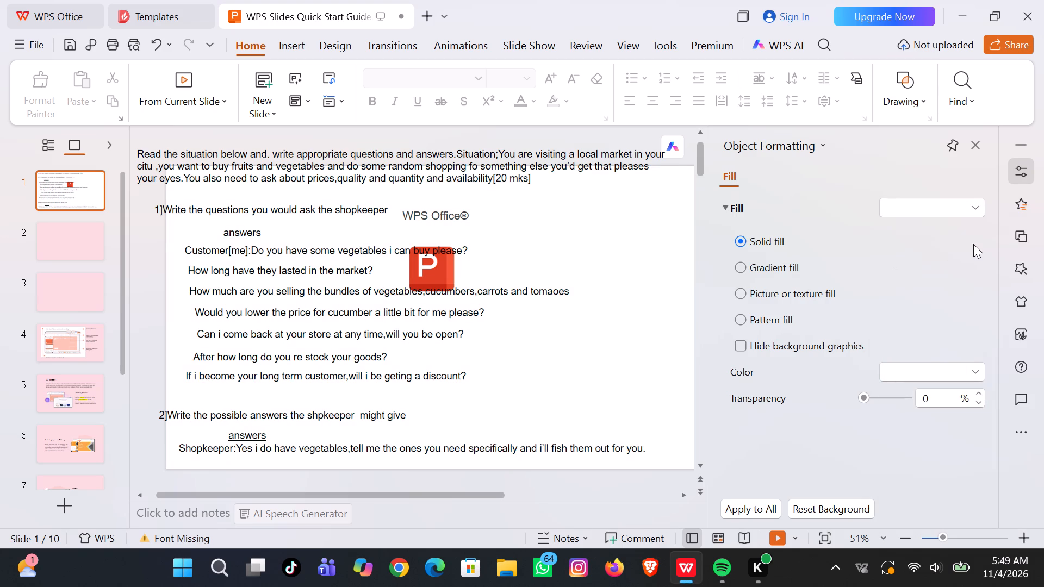
Fill the first slide's background with the light grey theme colour.
click(974, 207)
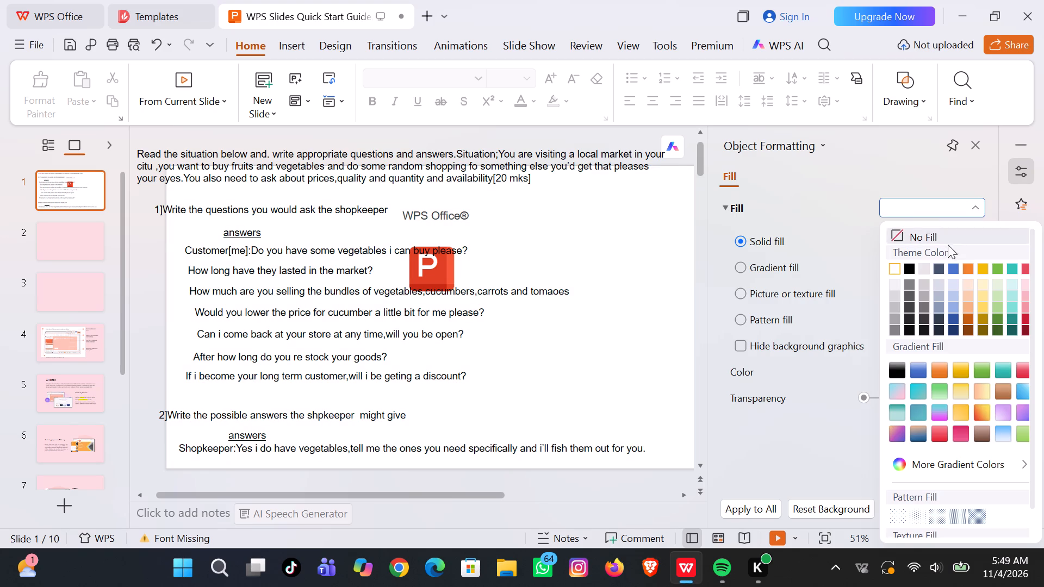
click(927, 266)
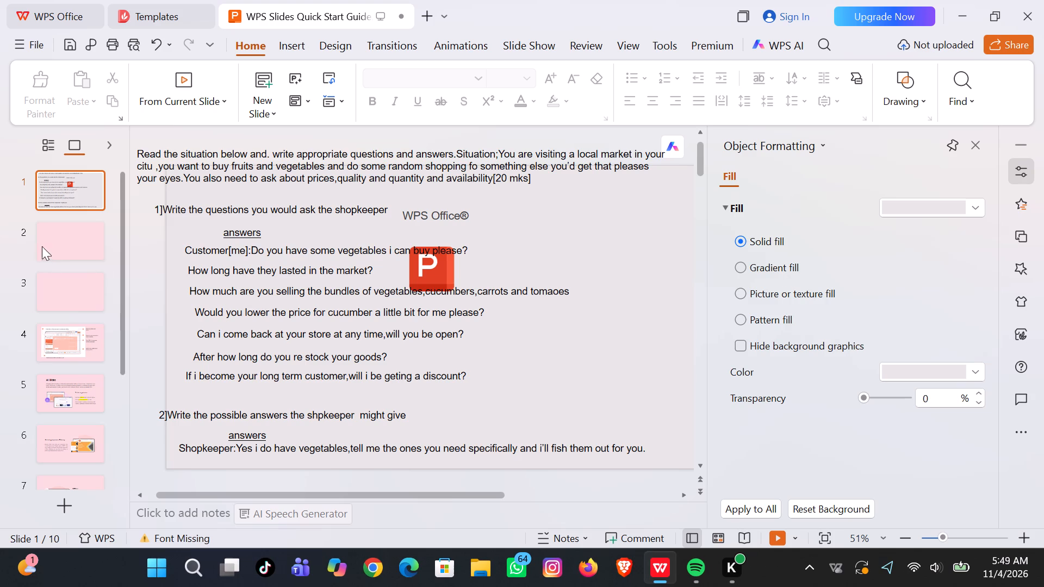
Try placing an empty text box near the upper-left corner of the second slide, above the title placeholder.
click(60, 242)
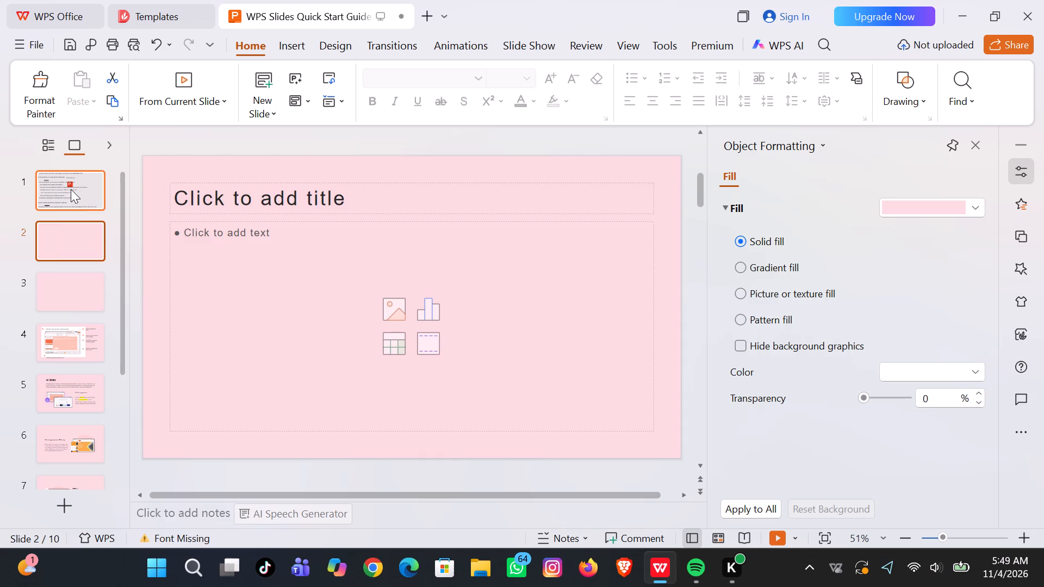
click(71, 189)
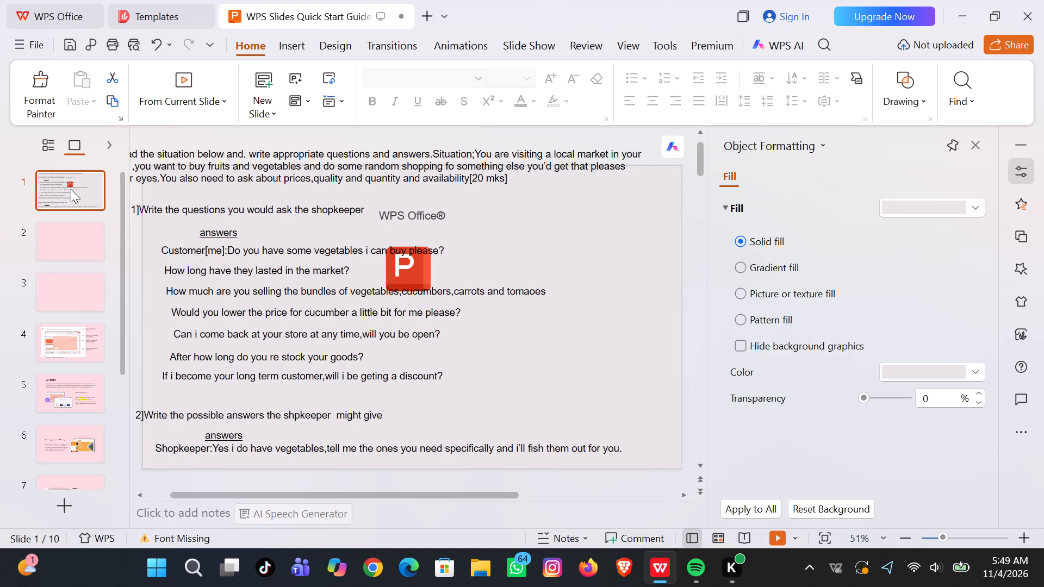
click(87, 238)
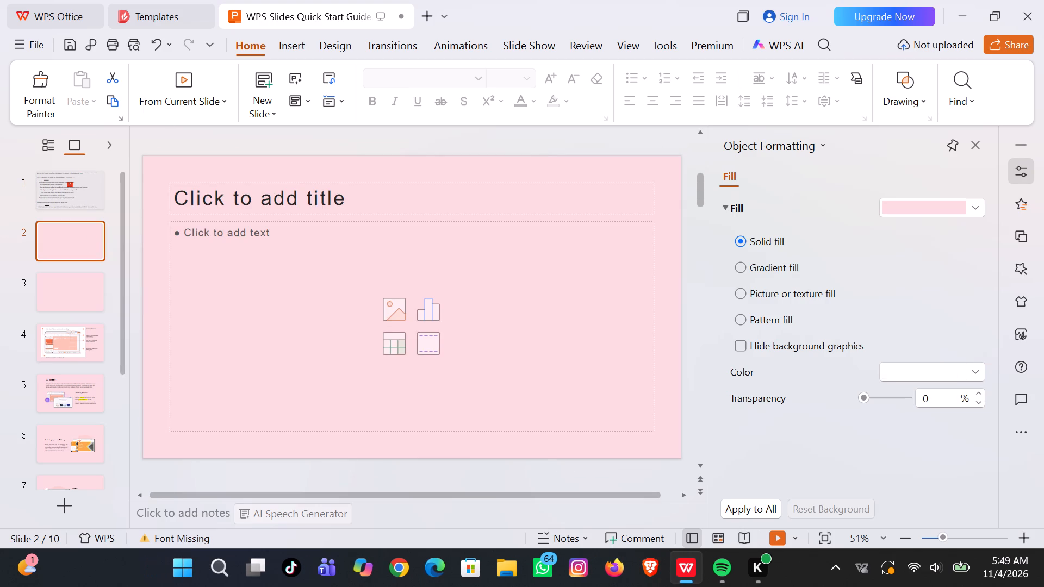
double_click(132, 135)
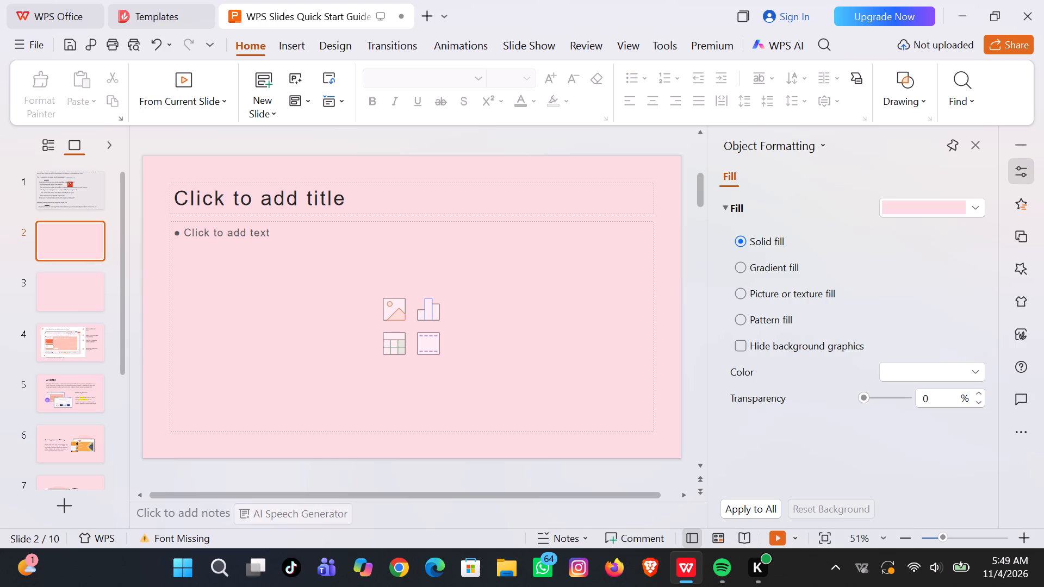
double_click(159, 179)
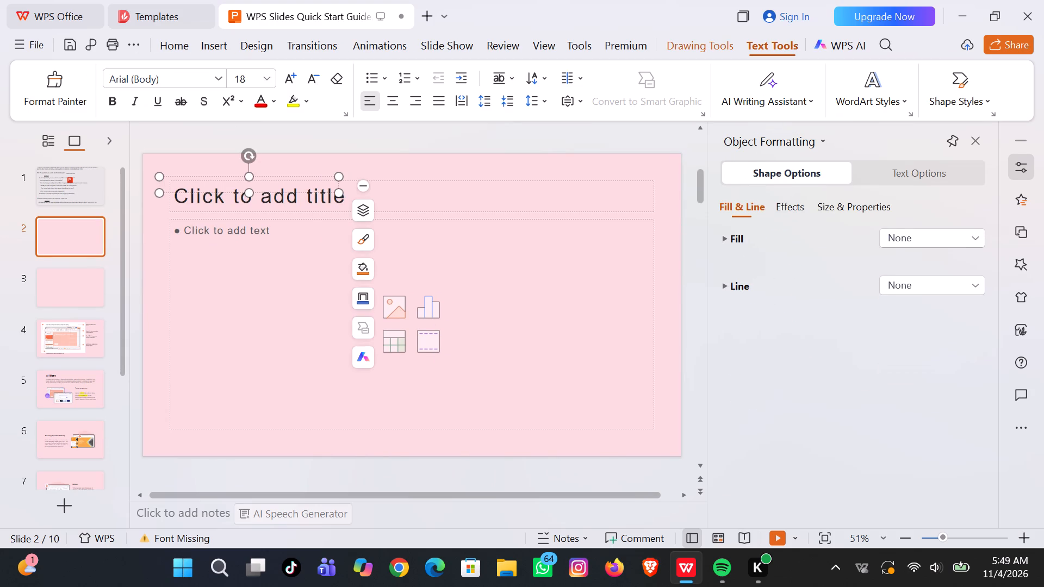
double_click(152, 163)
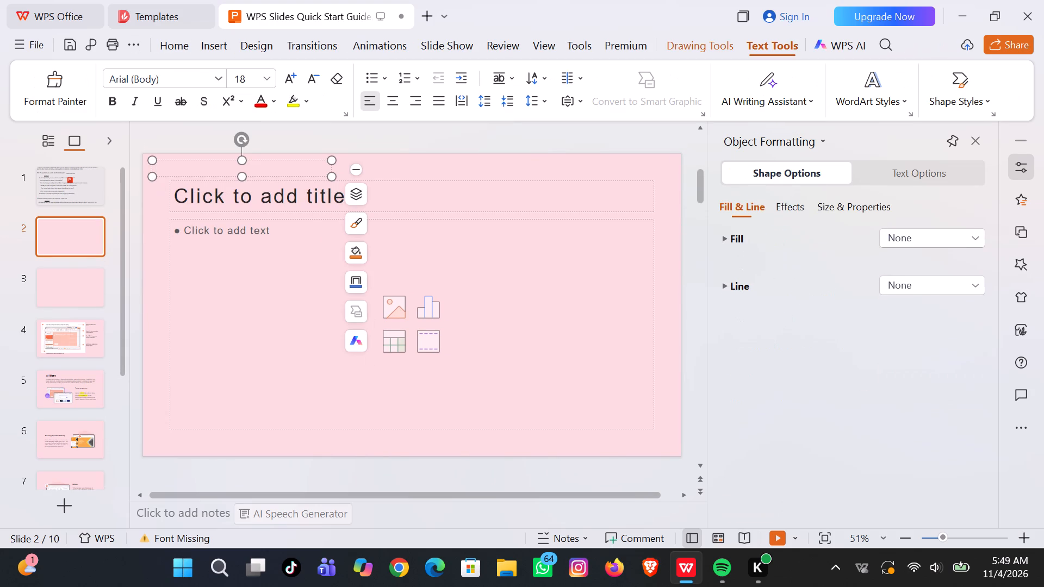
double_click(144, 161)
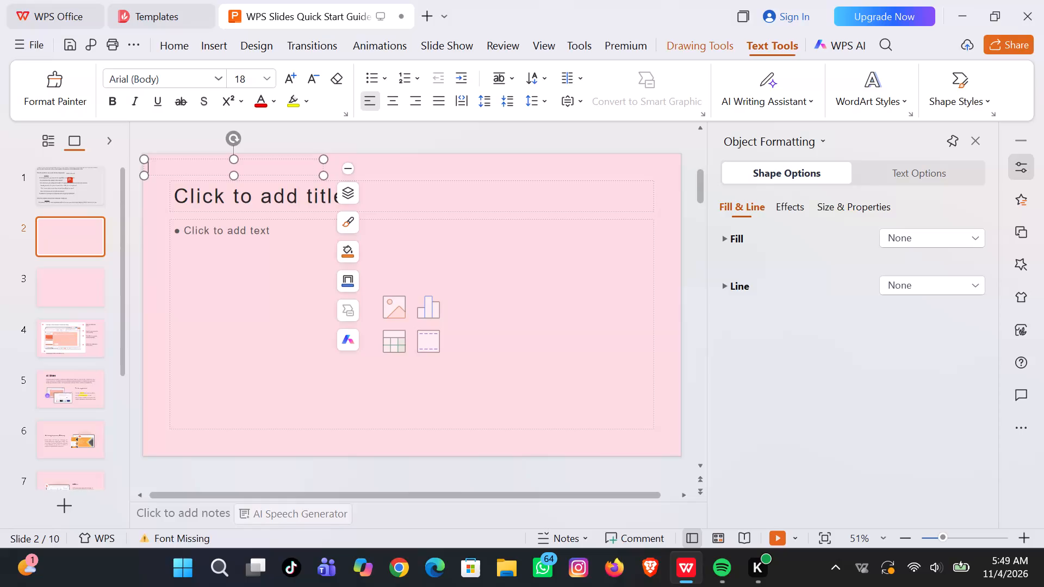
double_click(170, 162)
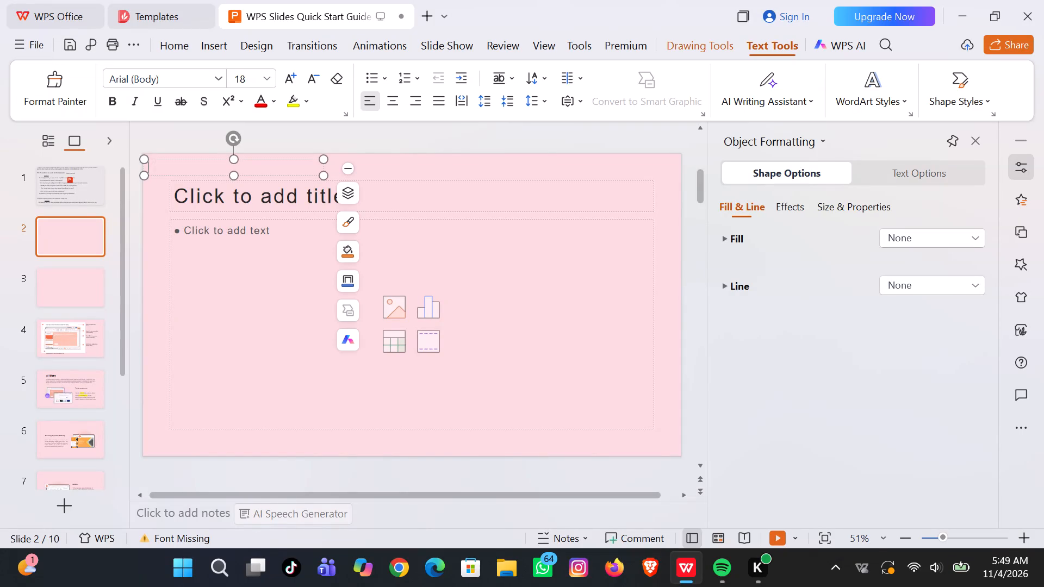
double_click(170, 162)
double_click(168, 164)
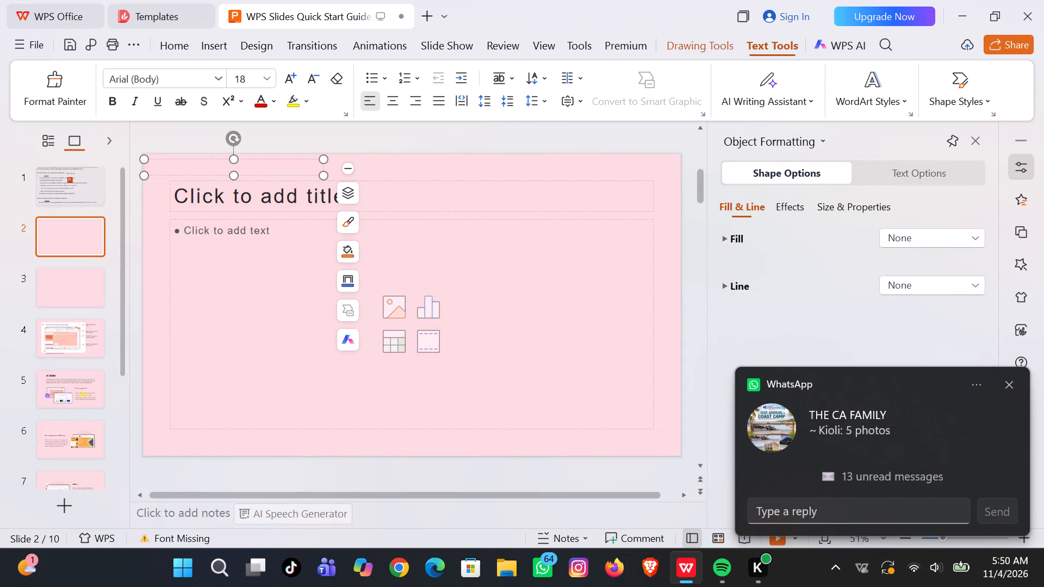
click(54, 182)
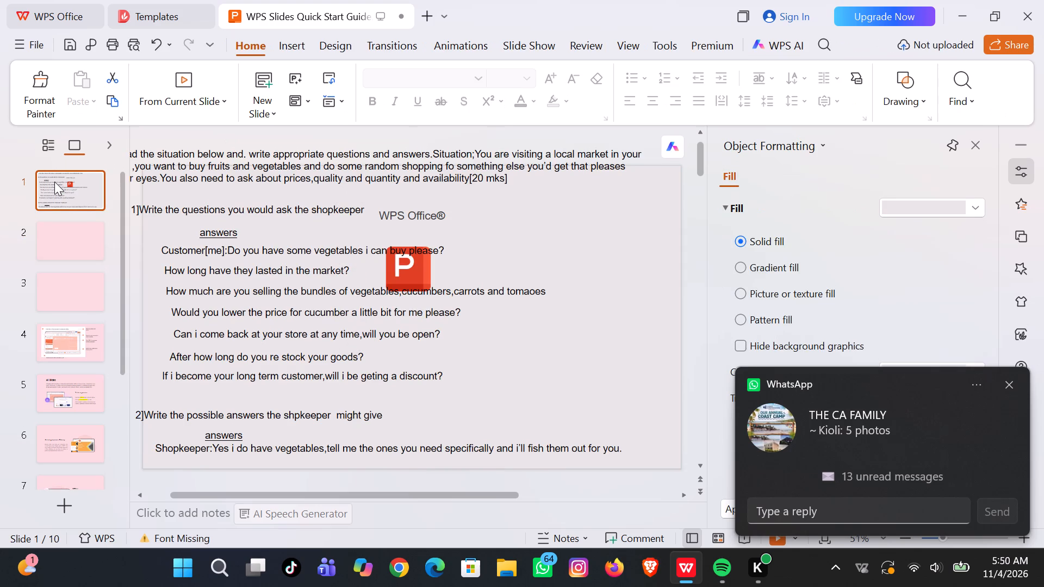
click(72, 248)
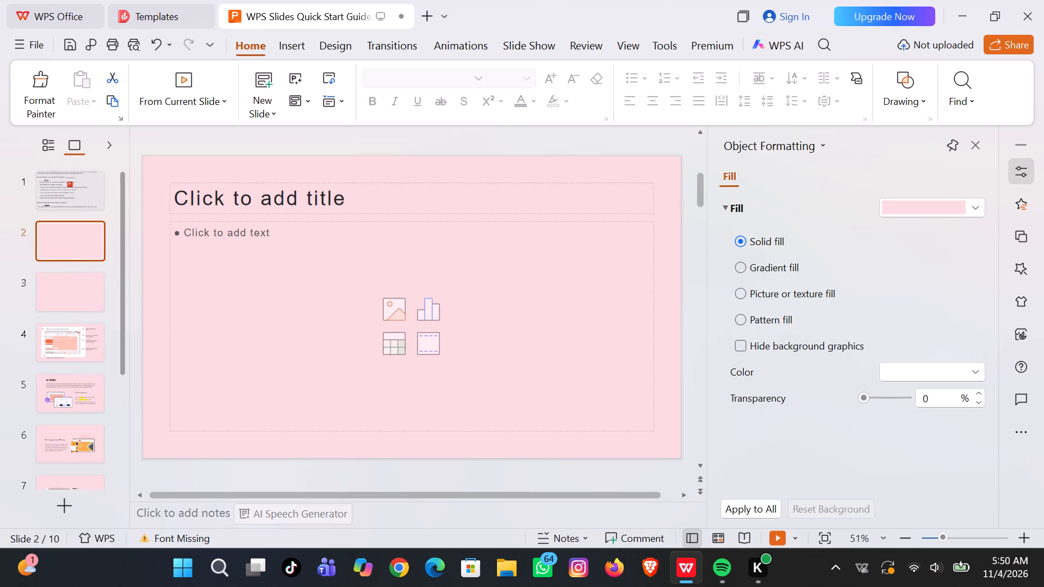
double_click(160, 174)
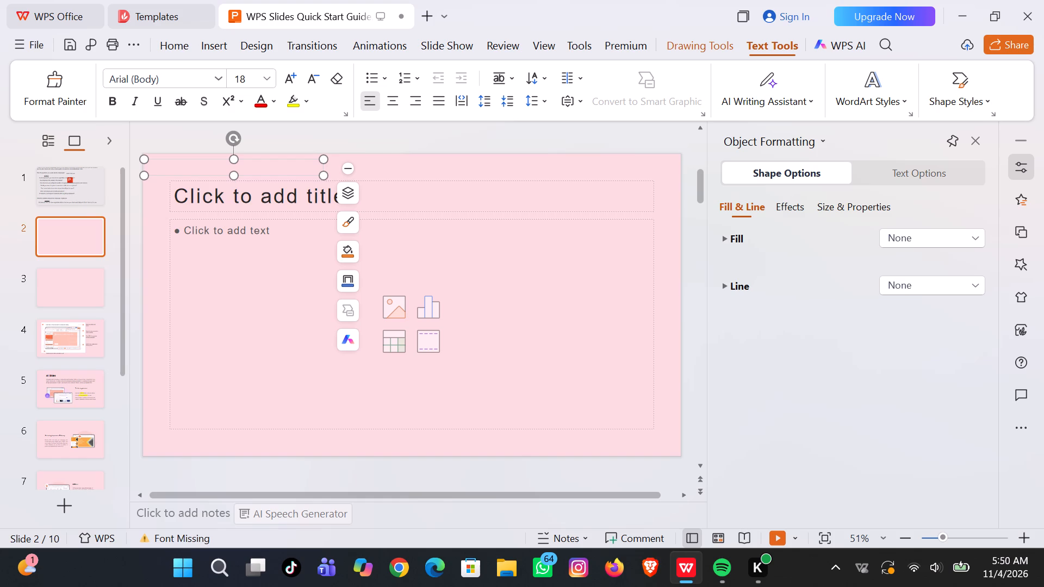
Return to the first slide and view its worksheet text.
click(82, 183)
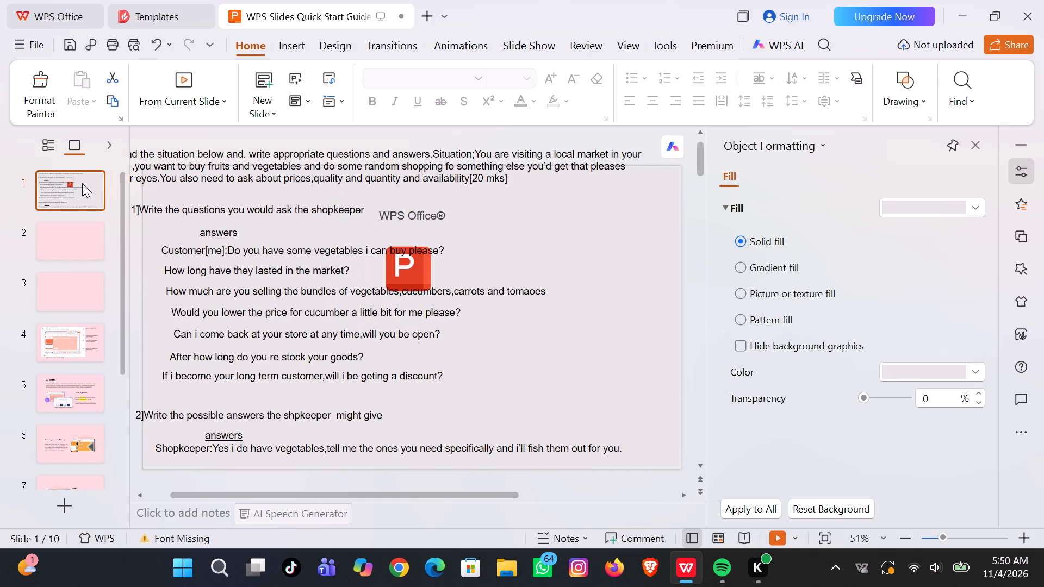
scroll(349, 223, right, 2)
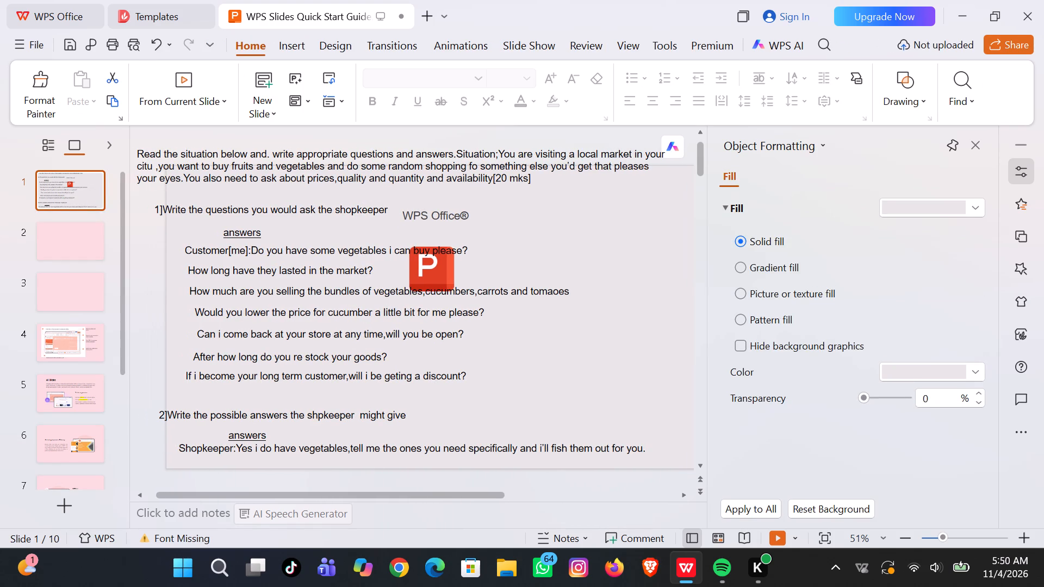
Re-read the first slide's questions, then add a text box above the second slide's title placeholder, stretched across the slide's full width.
scroll(349, 223, right, 1)
click(82, 230)
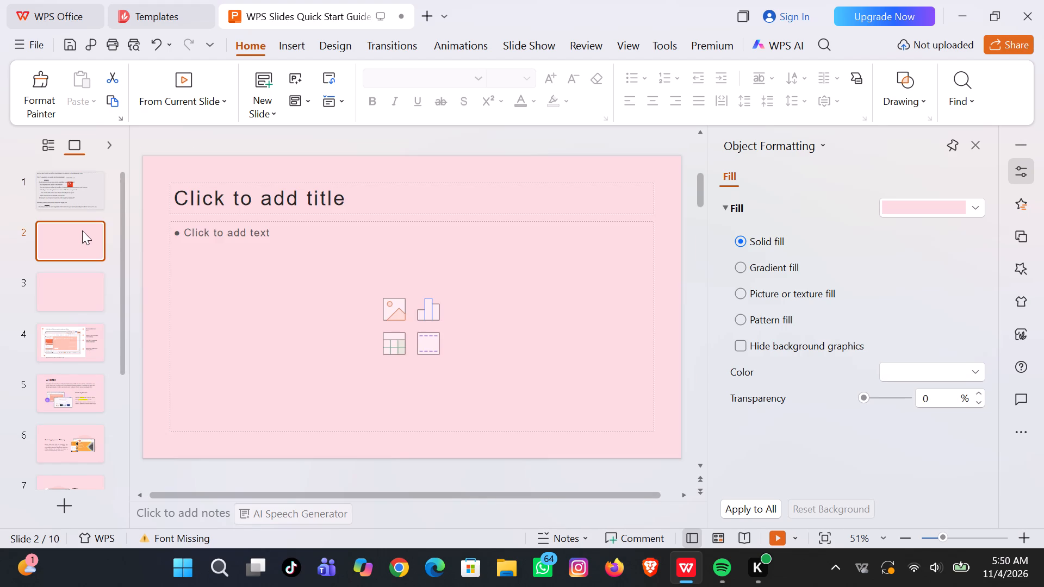
click(75, 197)
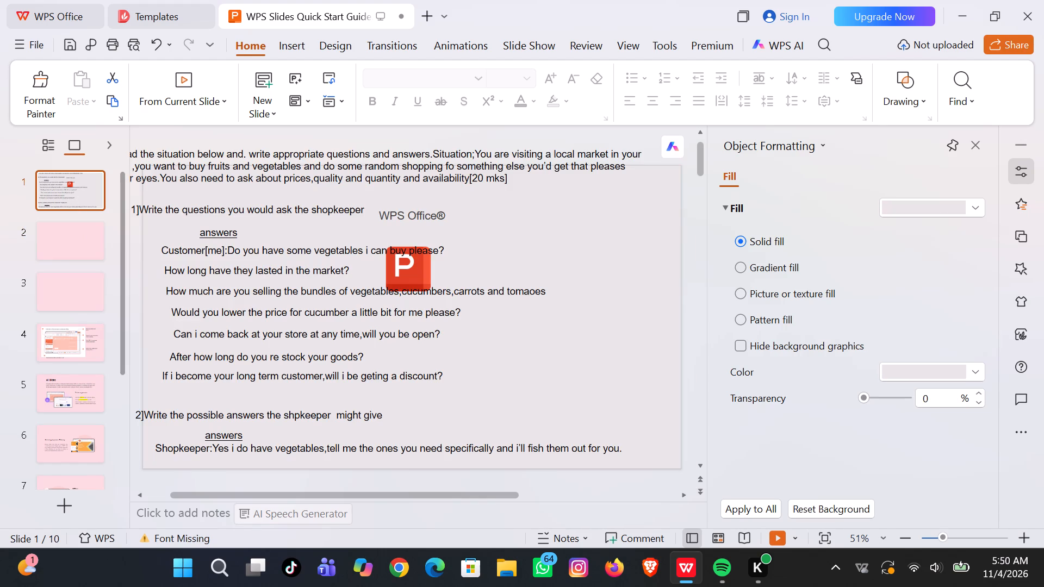
scroll(200, 205, right, 2)
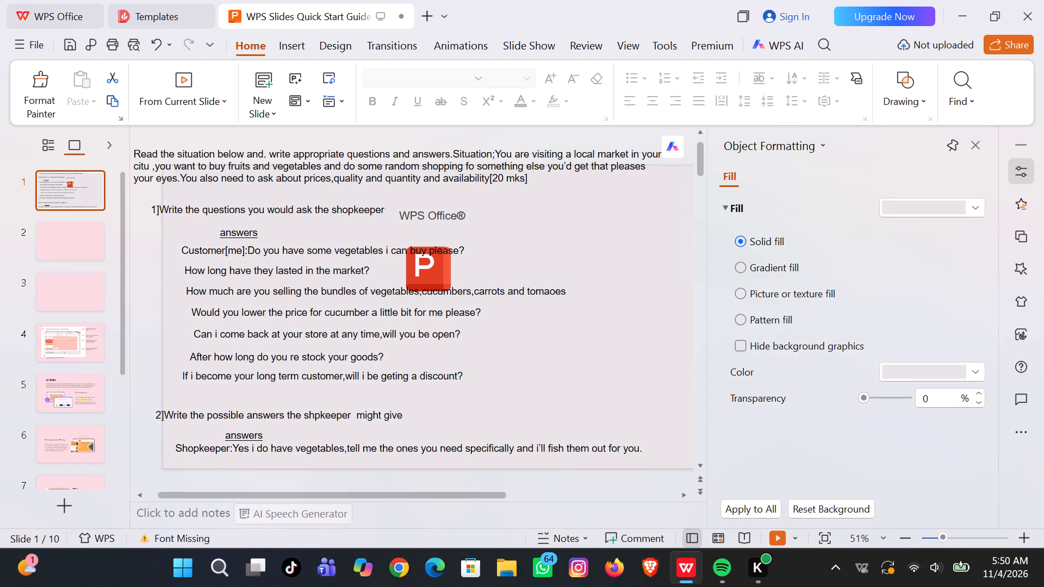
click(82, 243)
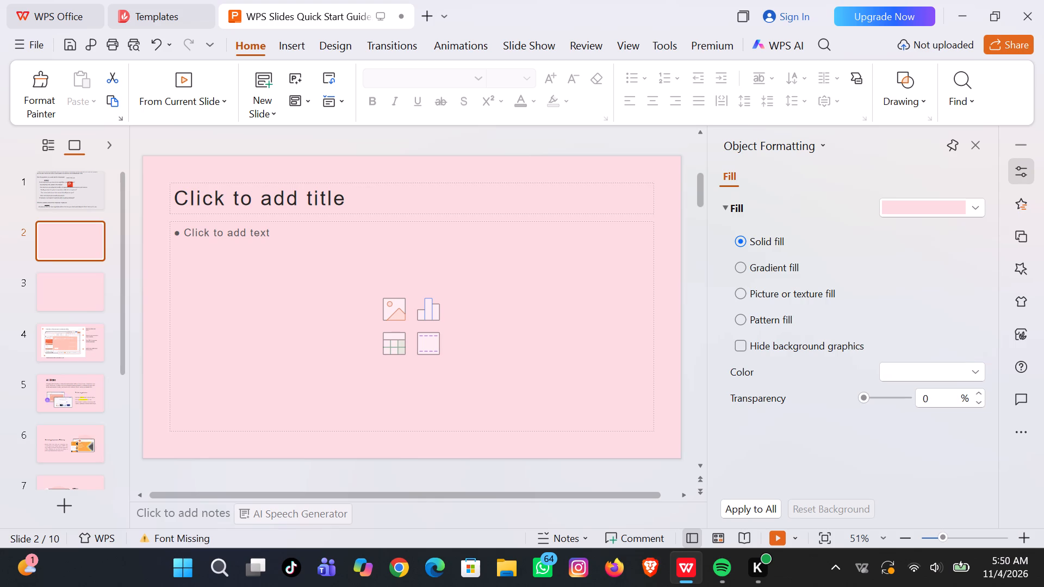
double_click(172, 169)
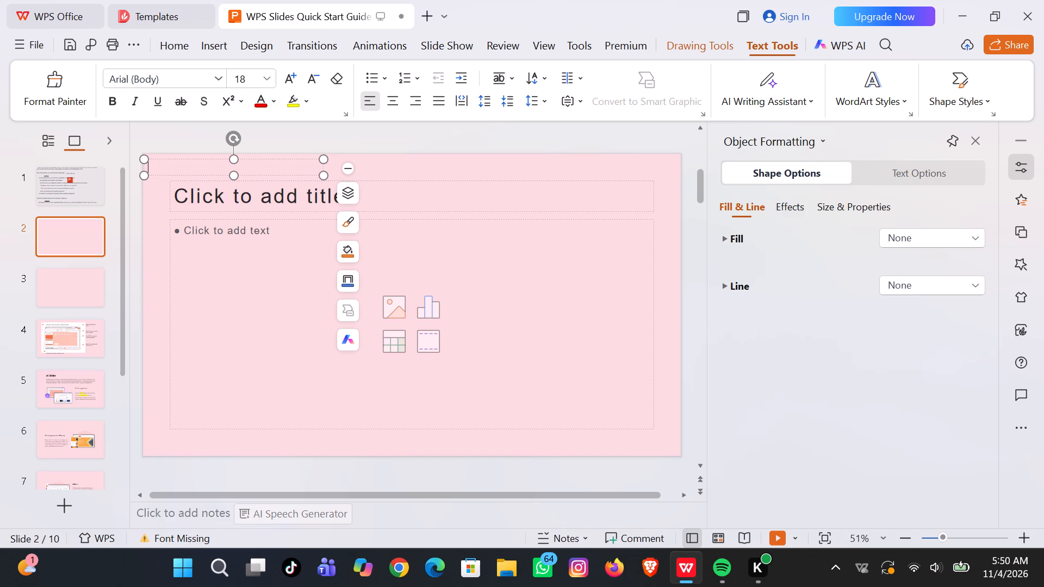
drag(323, 175, 561, 183)
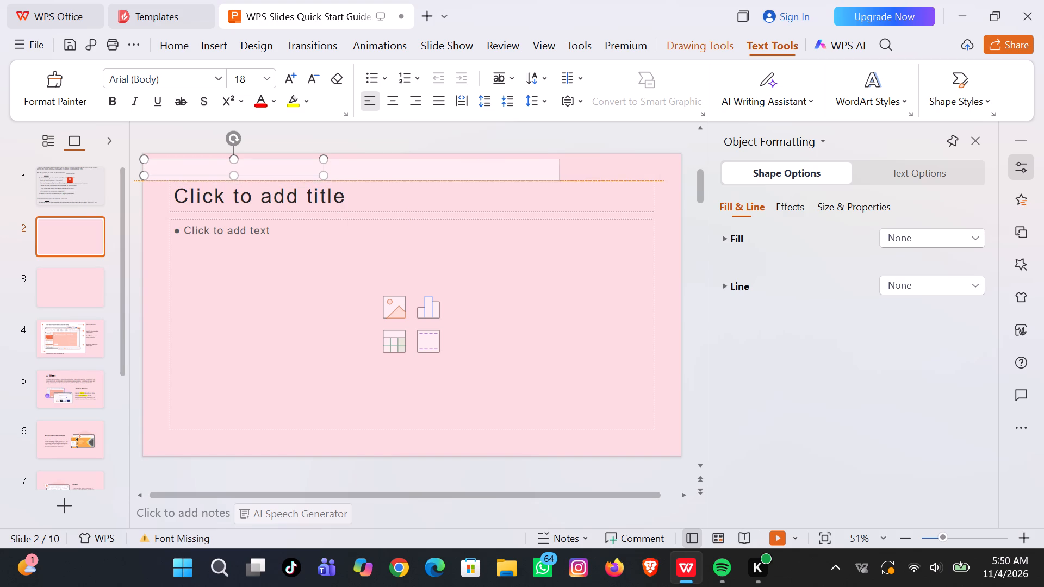
drag(561, 183, 697, 181)
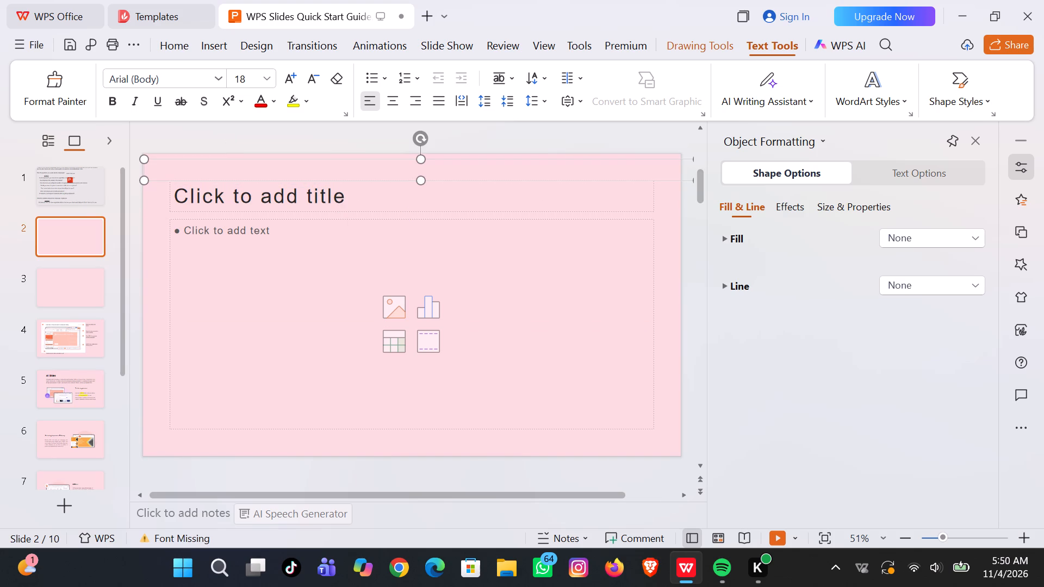
click(151, 165)
Write above the title: "My veges are all fresh dear,we keep them here for a maximum of only two days and we have coolers to store them in".
click(77, 177)
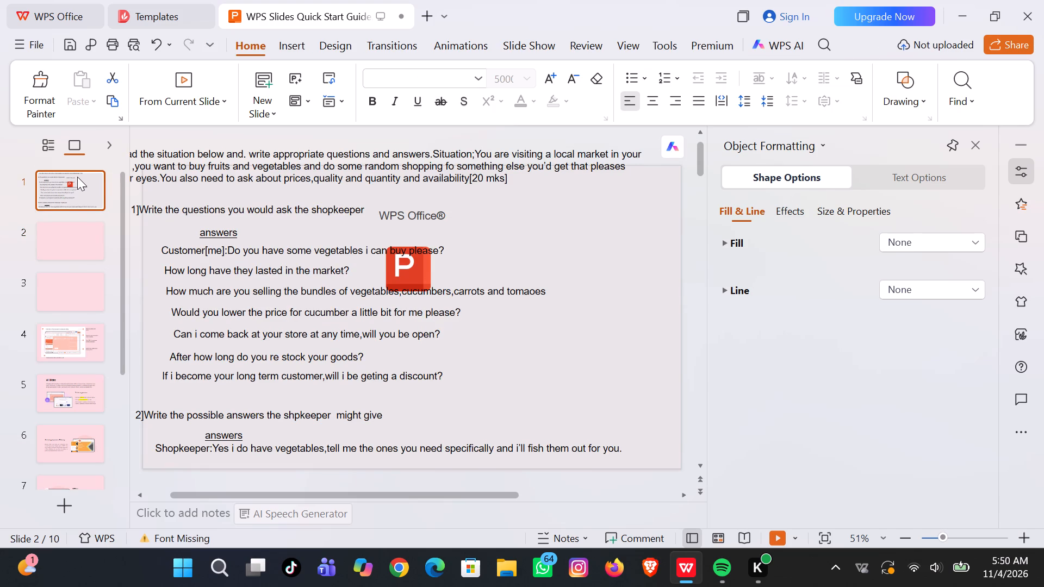
click(72, 231)
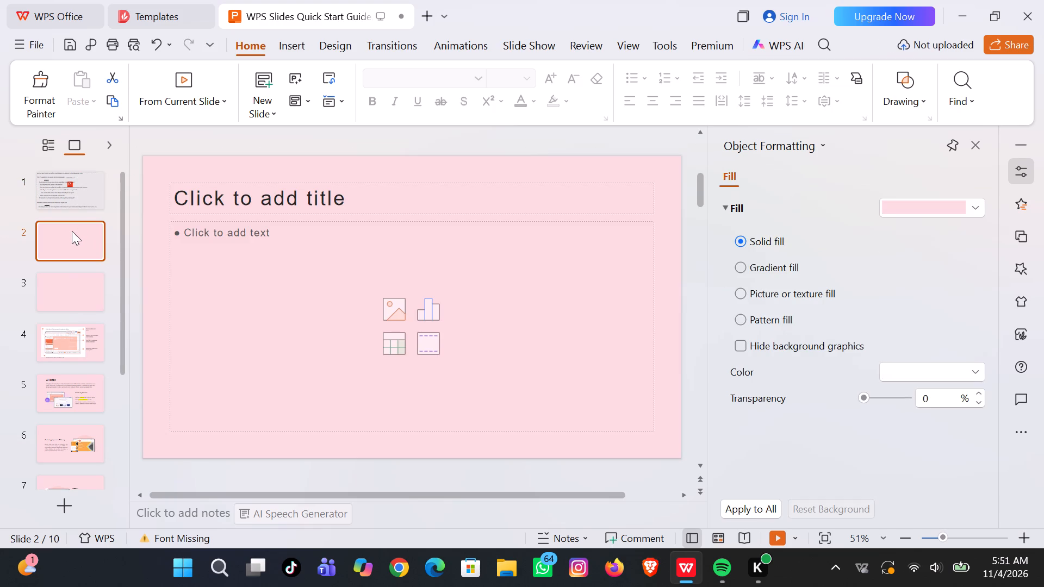
click(176, 201)
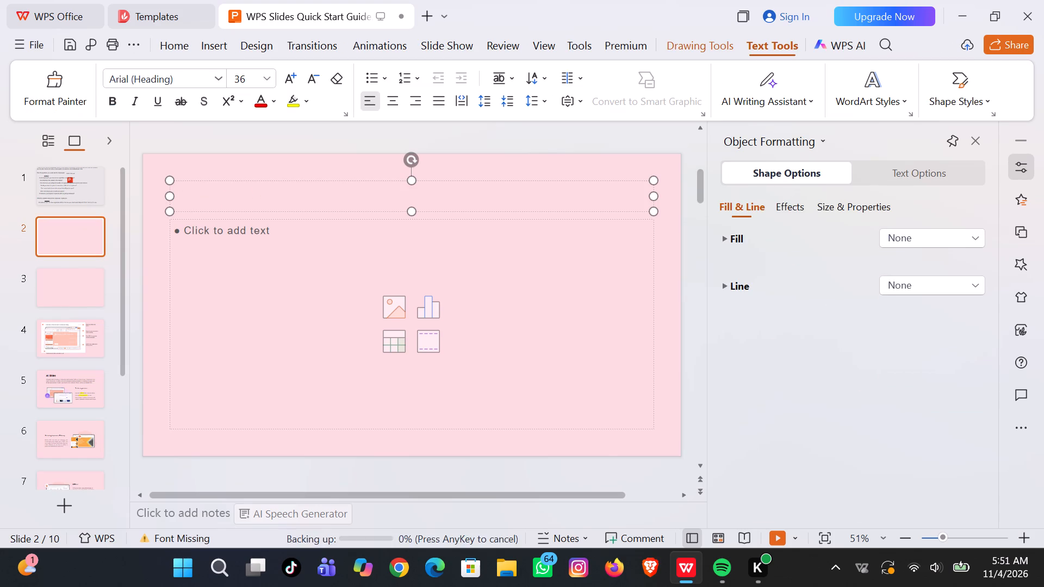
double_click(149, 168)
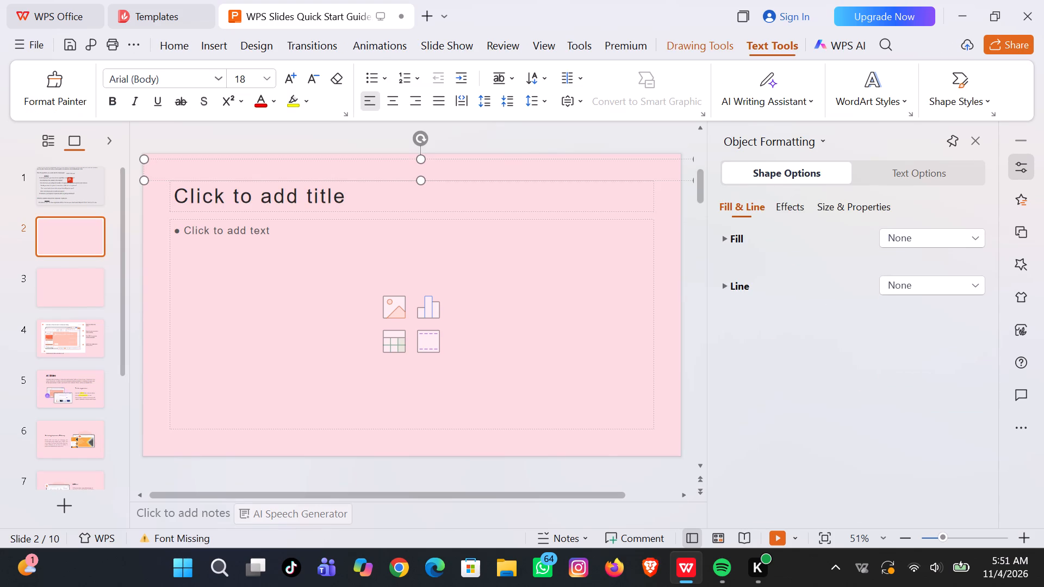
key(m)
key(y)
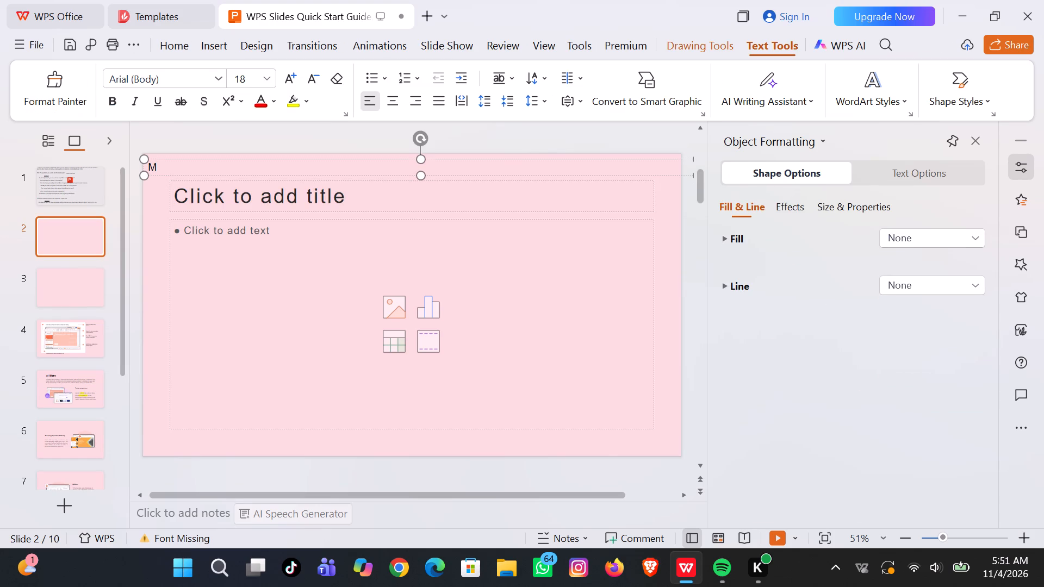
key(space)
text(veges are all fresh dear)
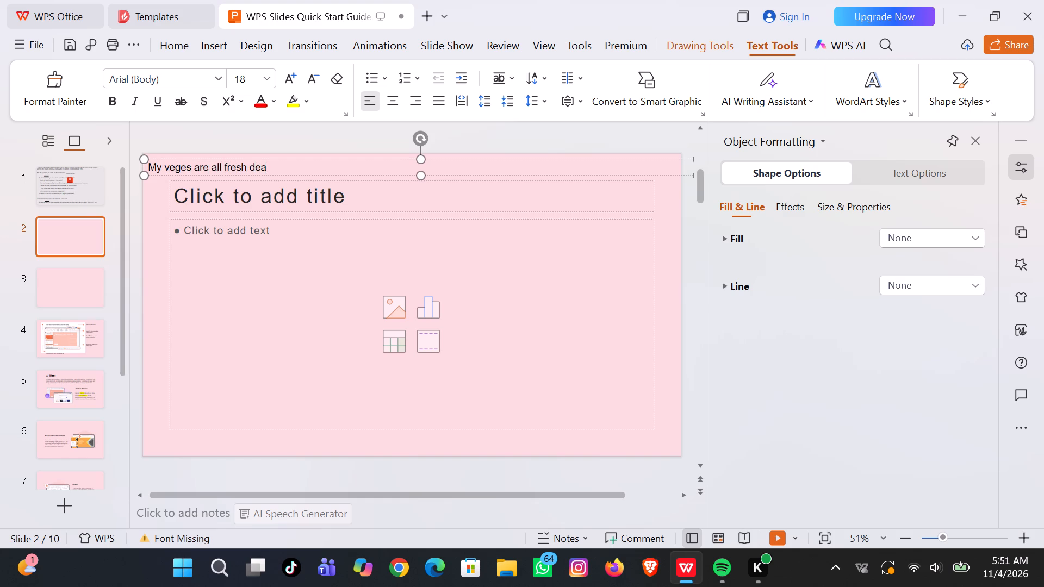
text(,we keep them here for a maximum of only)
key(space)
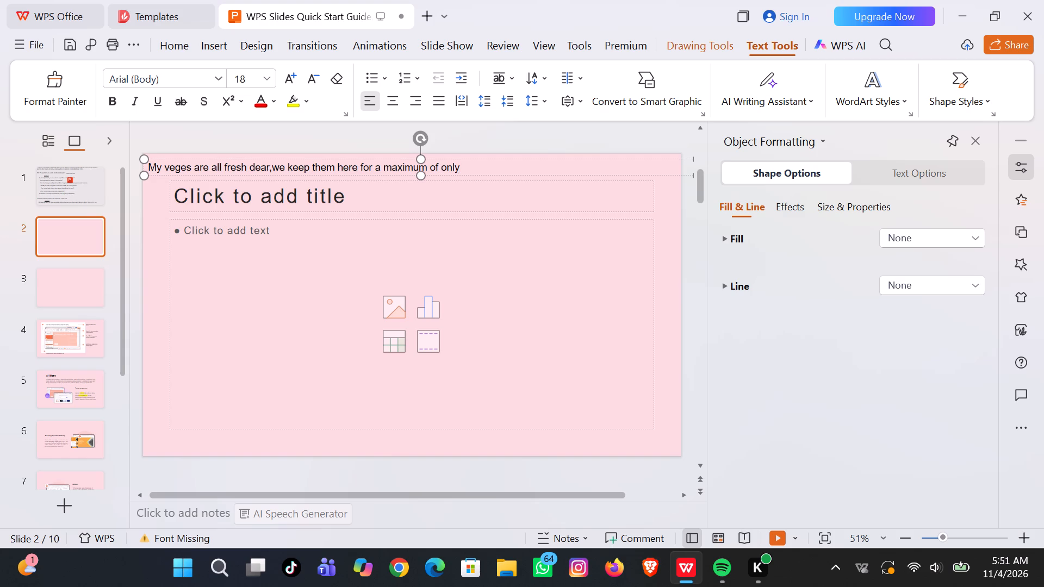
text(two days)
key(space)
text(and)
key(space)
text(we)
key(space)
text(have)
key(space)
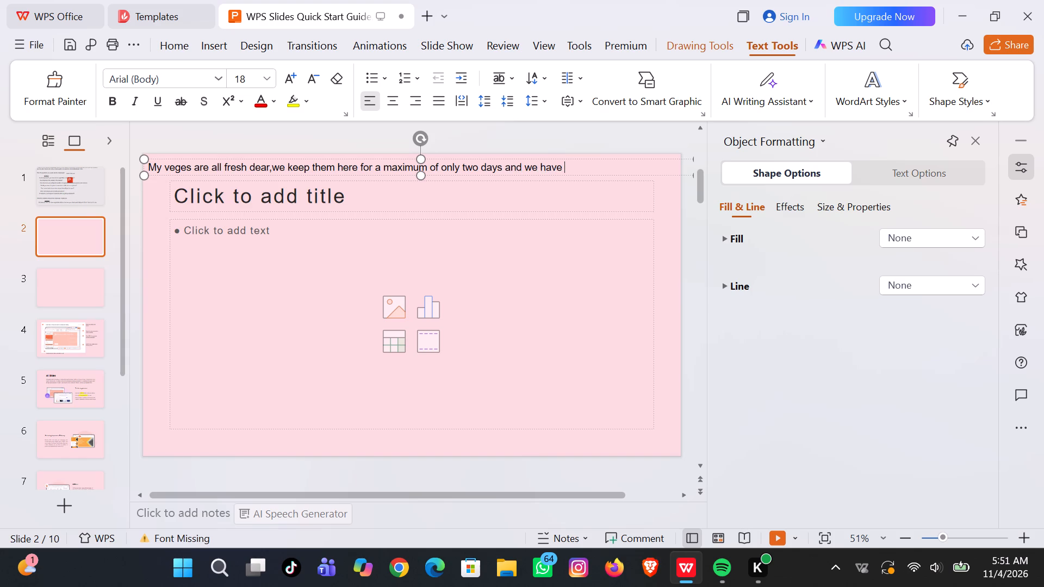
text(coolers to store them in)
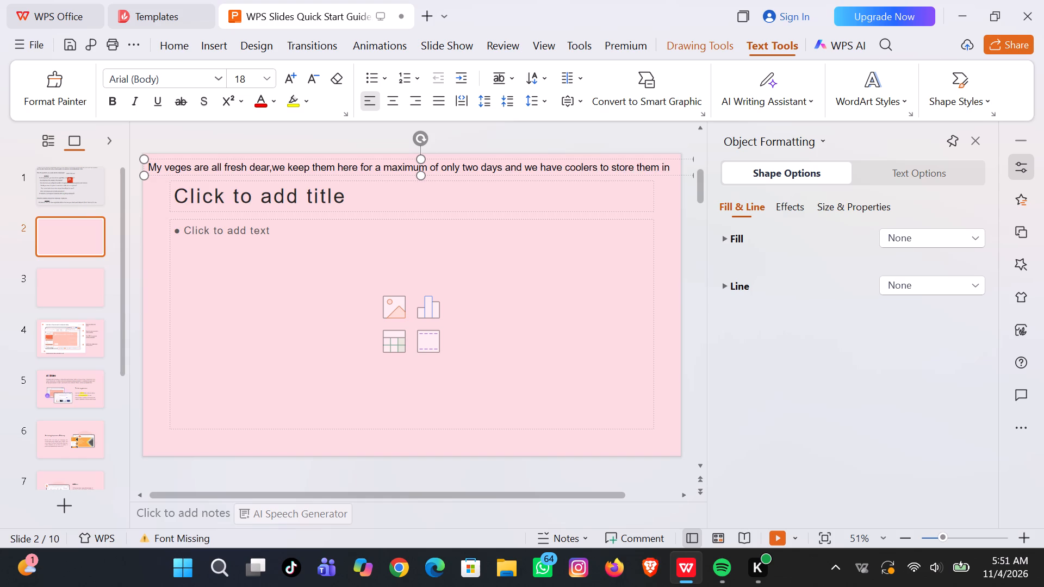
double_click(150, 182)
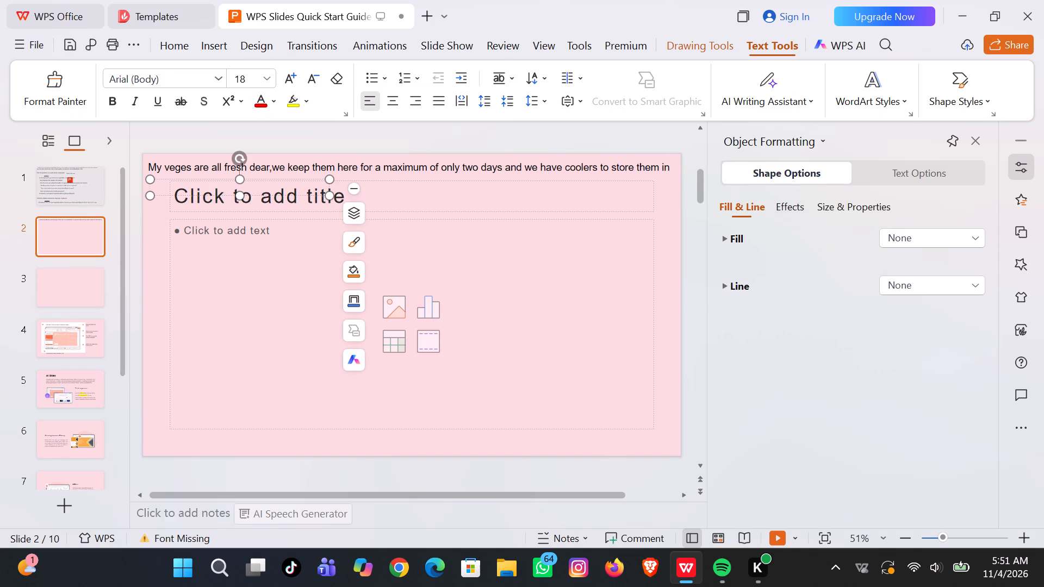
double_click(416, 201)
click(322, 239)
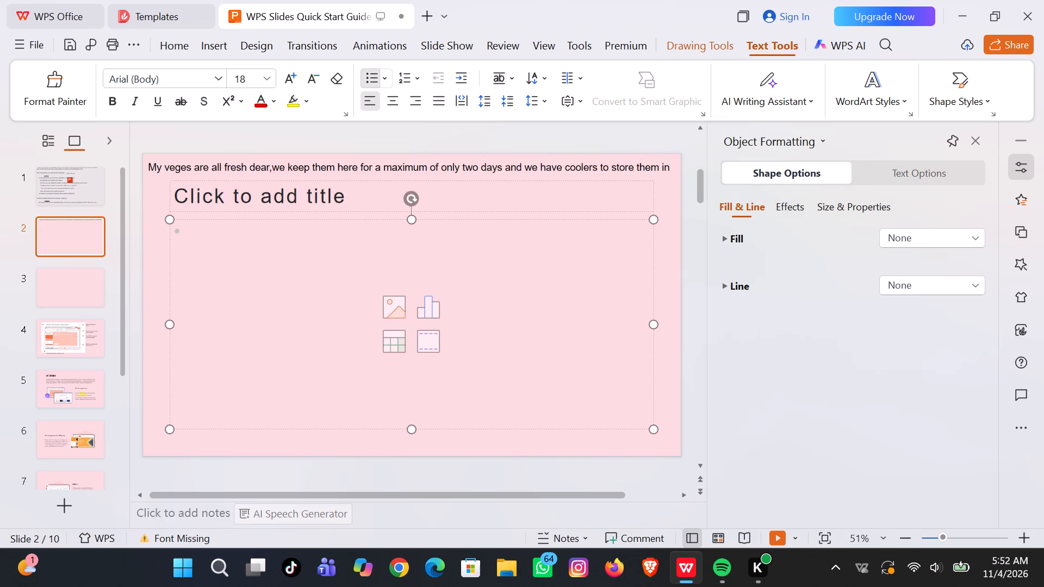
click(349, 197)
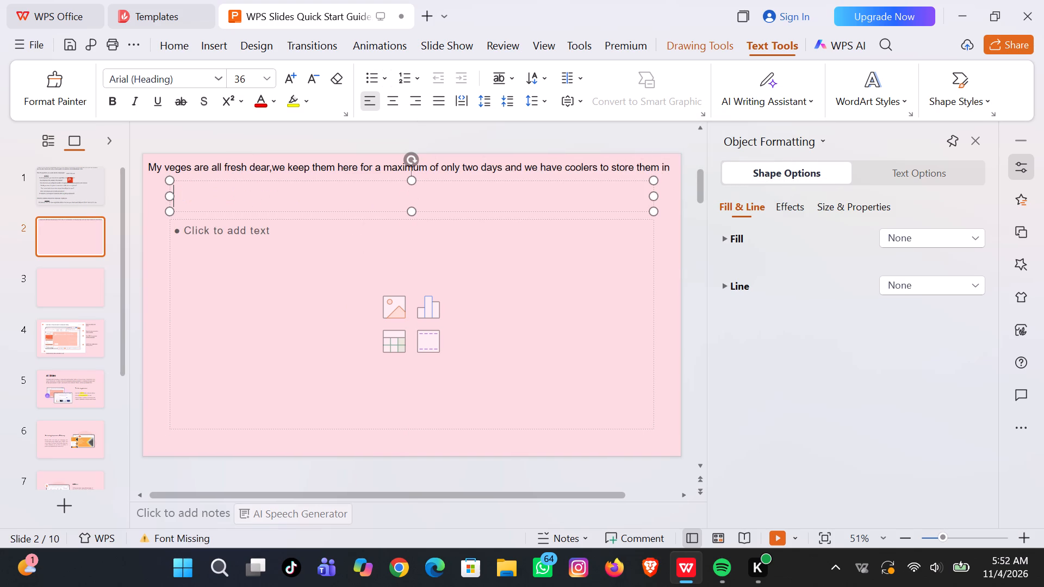
Add a second text box just below the first answer line, over the title placeholder, stretched to about the slide's full width.
double_click(153, 183)
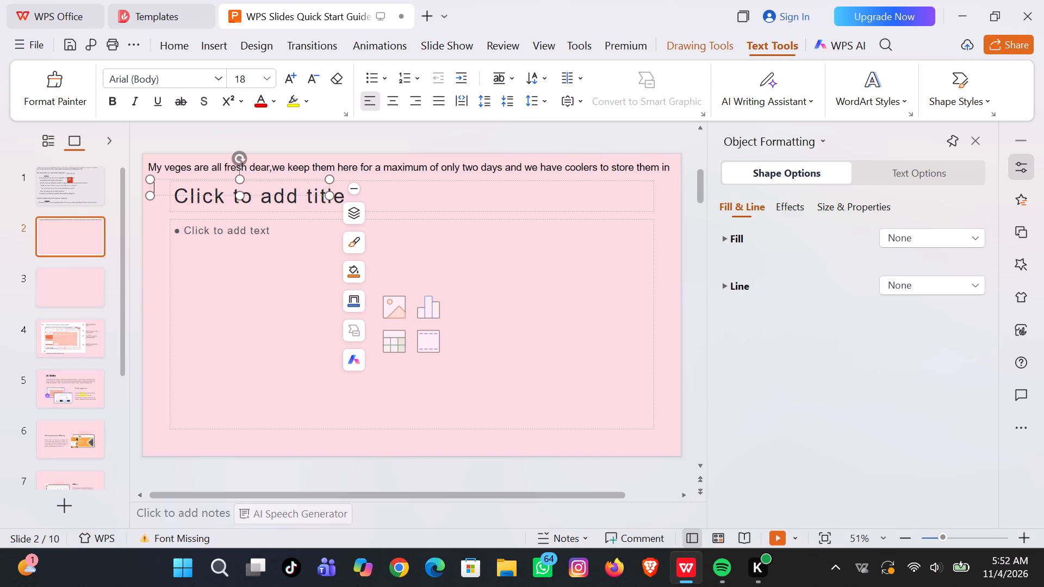
drag(329, 193, 343, 201)
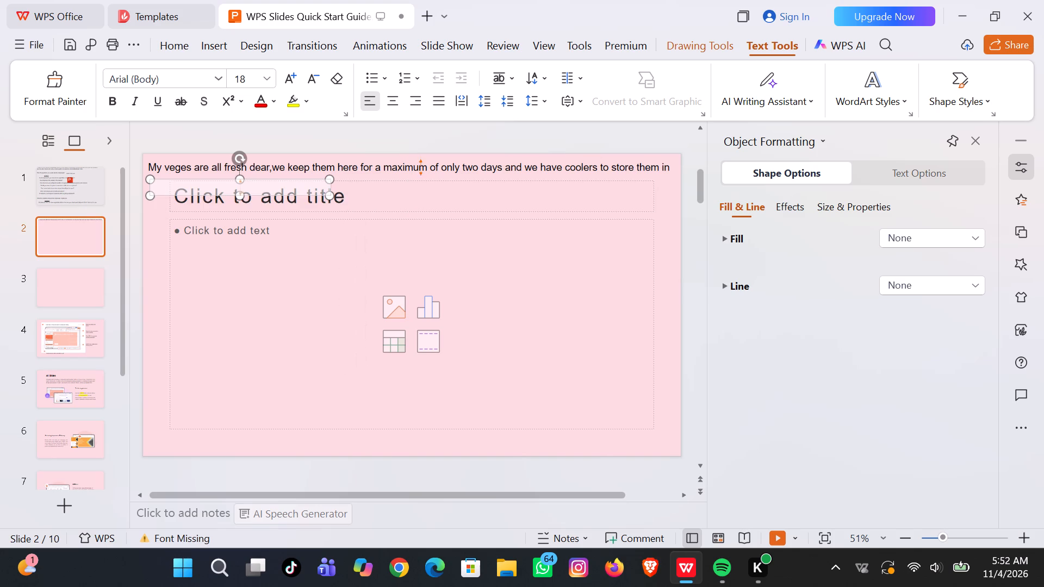
drag(343, 201, 669, 215)
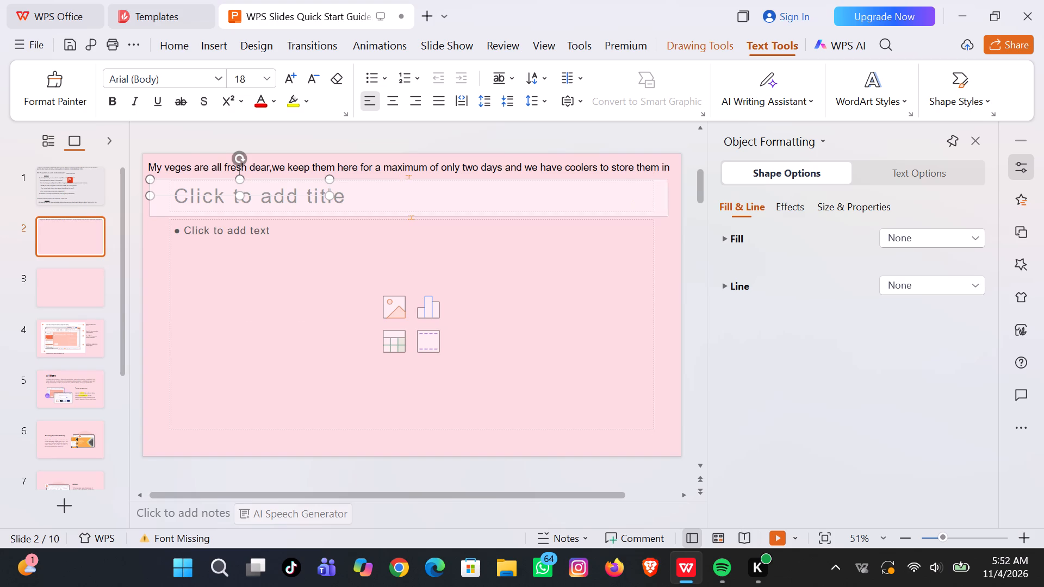
drag(669, 215, 636, 199)
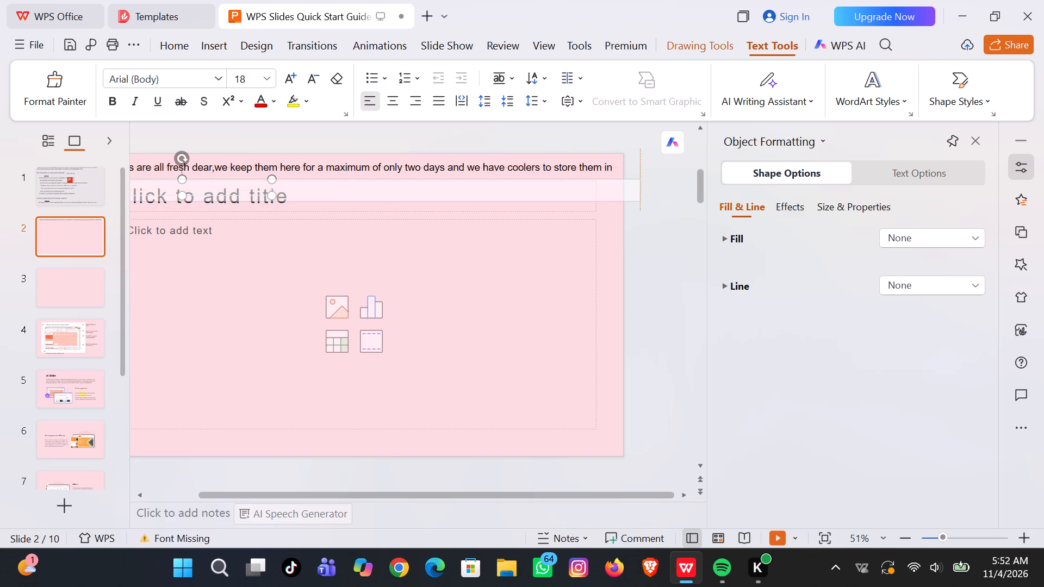
drag(636, 199, 621, 201)
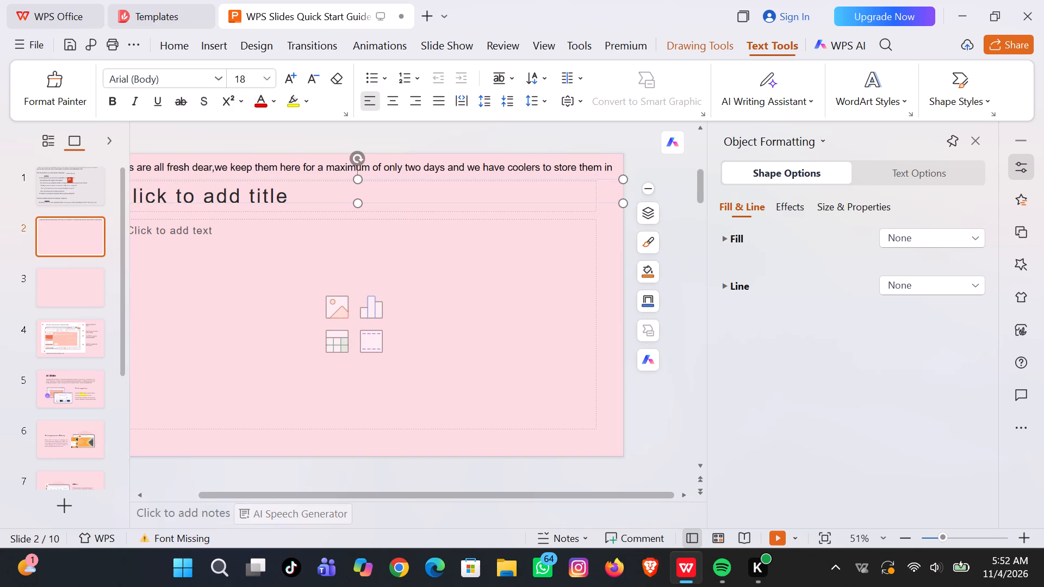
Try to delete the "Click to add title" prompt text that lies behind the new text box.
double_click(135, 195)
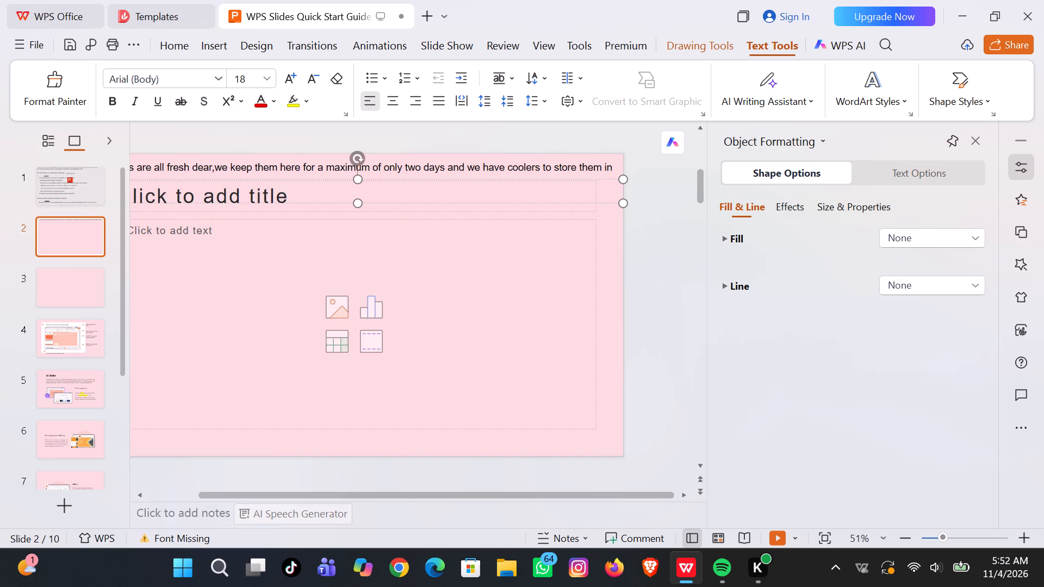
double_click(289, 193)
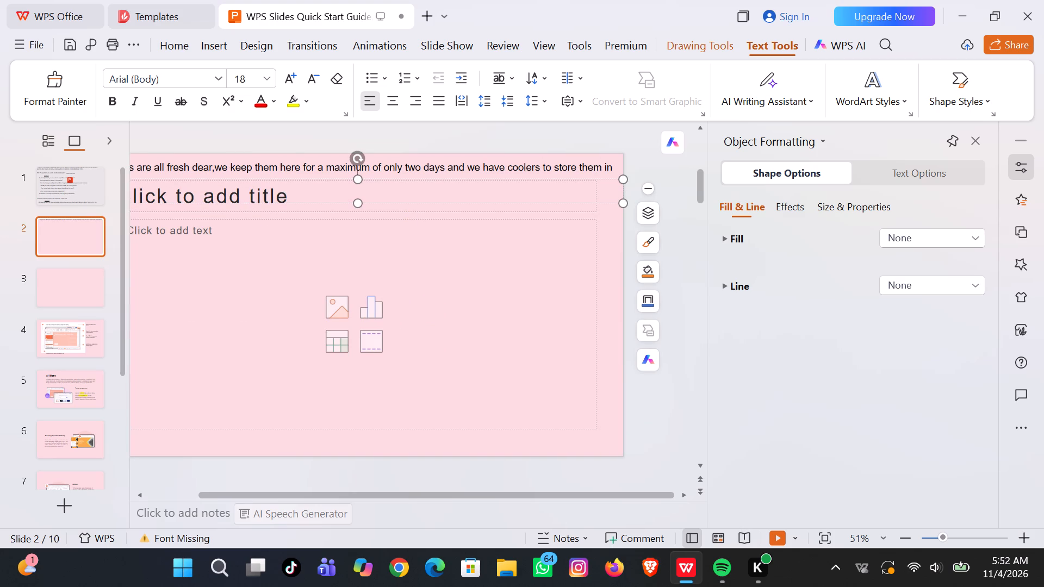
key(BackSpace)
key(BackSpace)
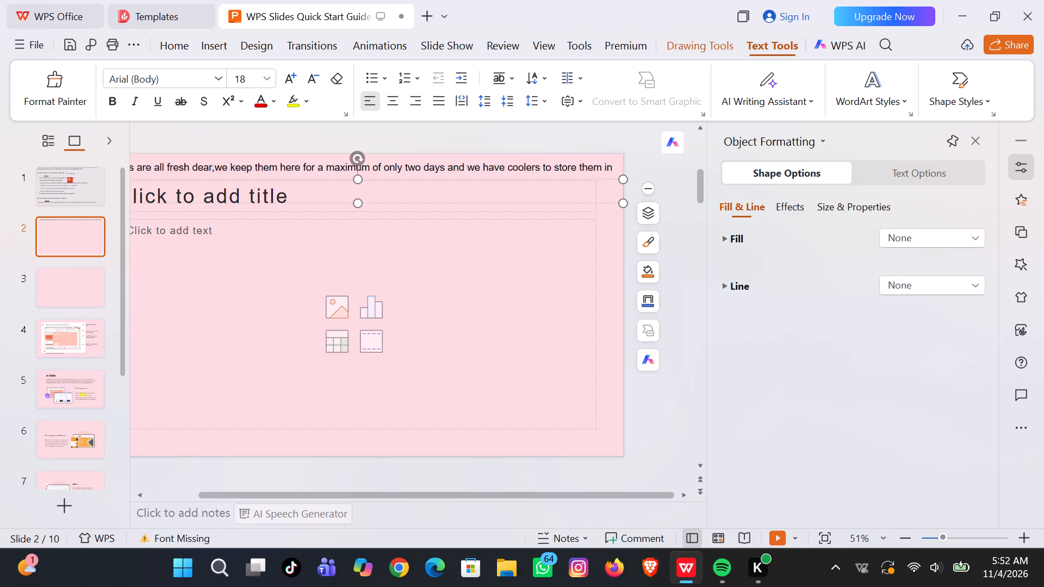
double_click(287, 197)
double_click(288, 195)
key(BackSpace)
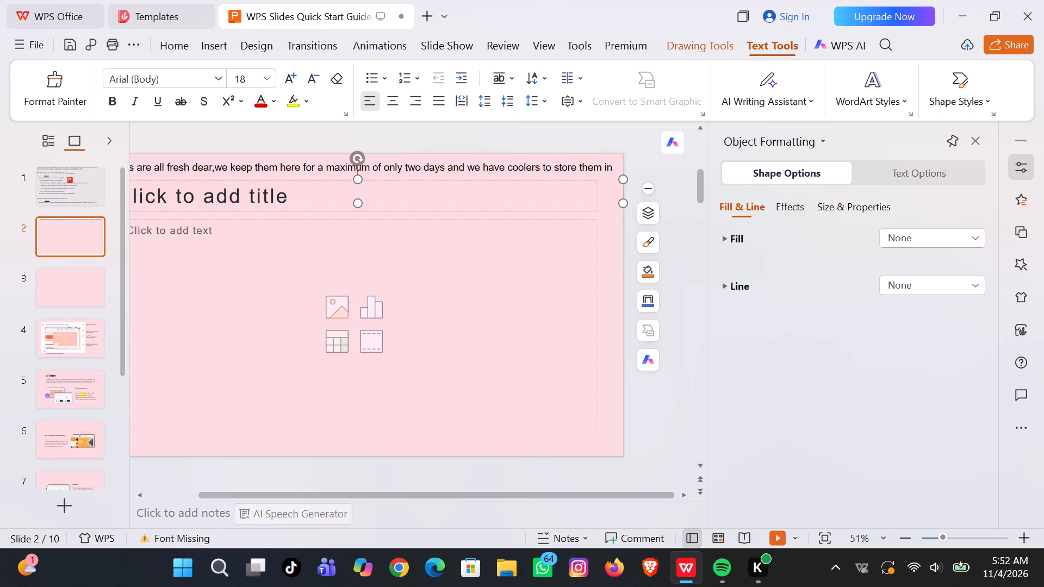
Begin the answer in the second slide's second text box with "we are selling the", checking the first slide's questions along the way.
double_click(135, 193)
key(w)
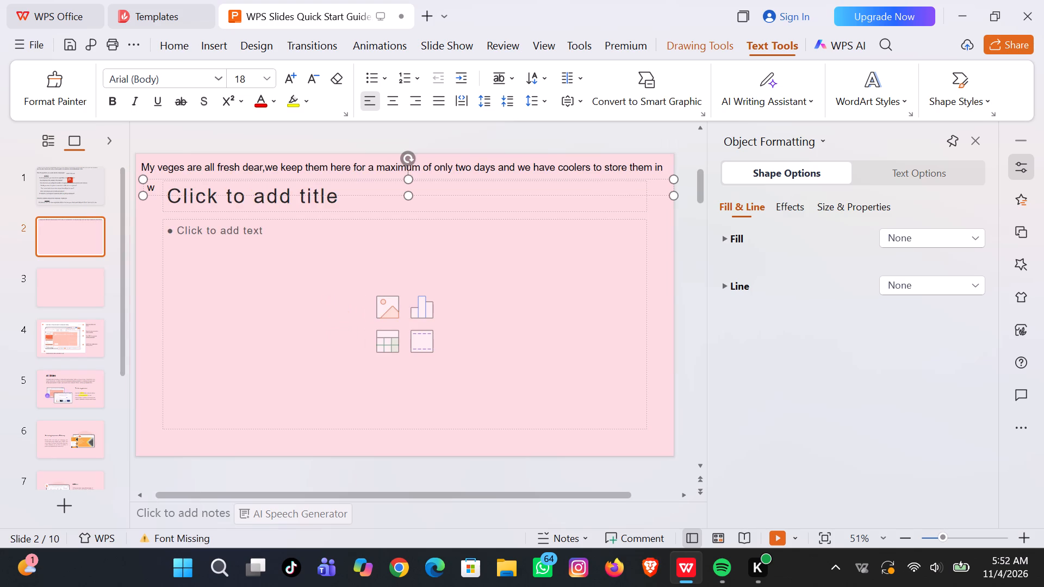
click(70, 182)
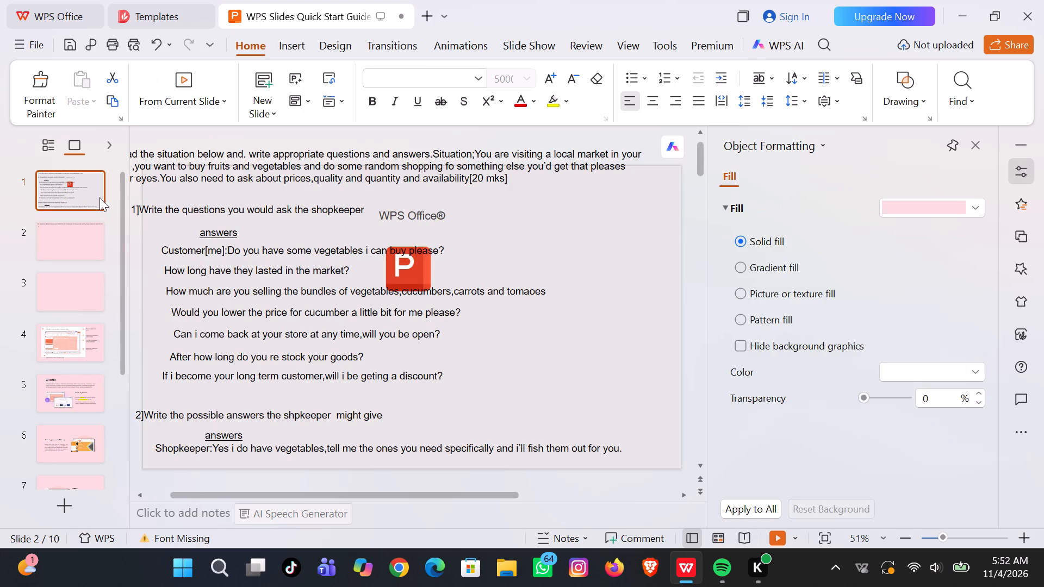
click(82, 251)
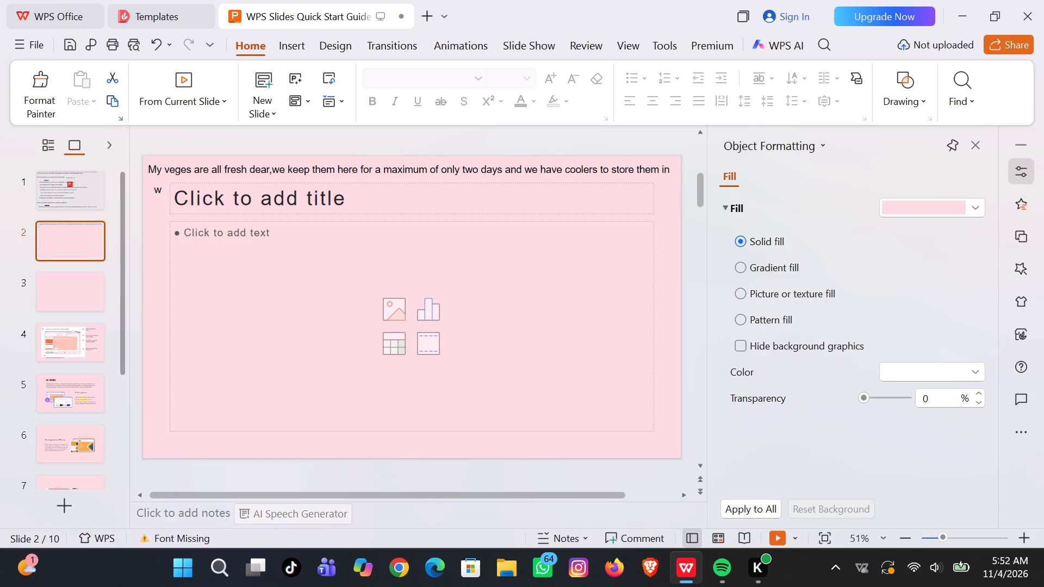
click(190, 191)
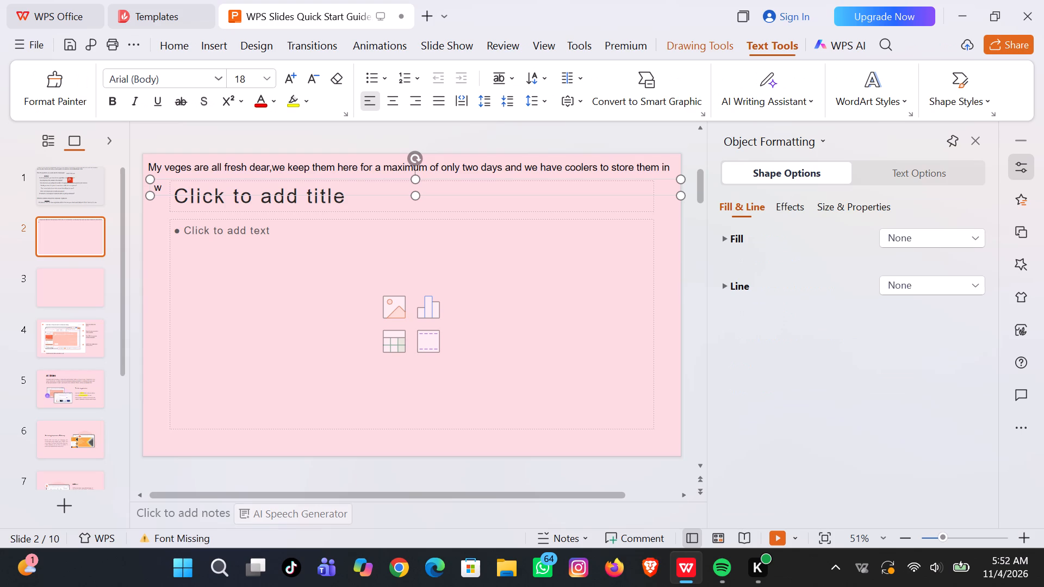
click(200, 199)
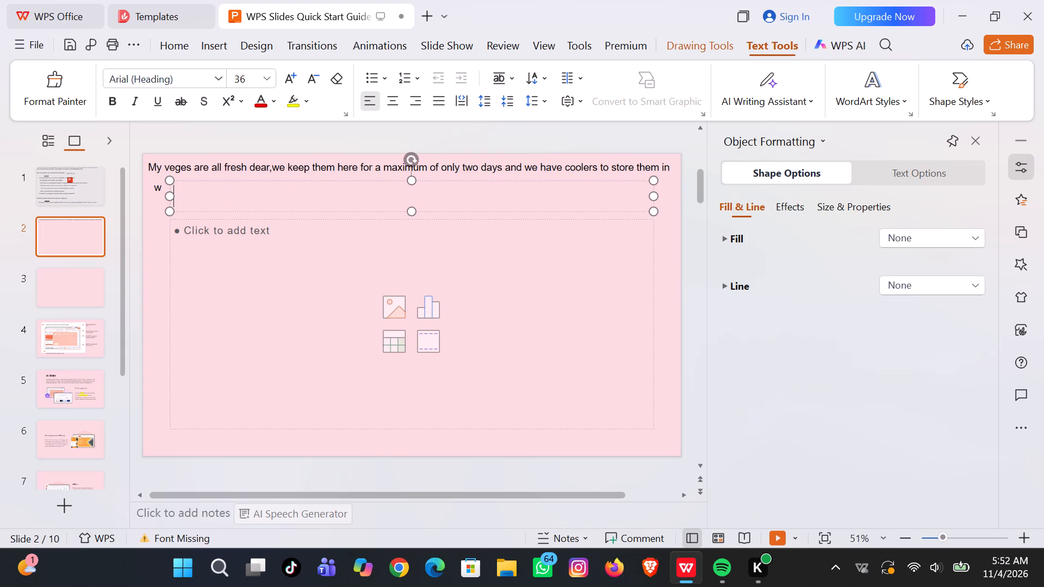
click(165, 186)
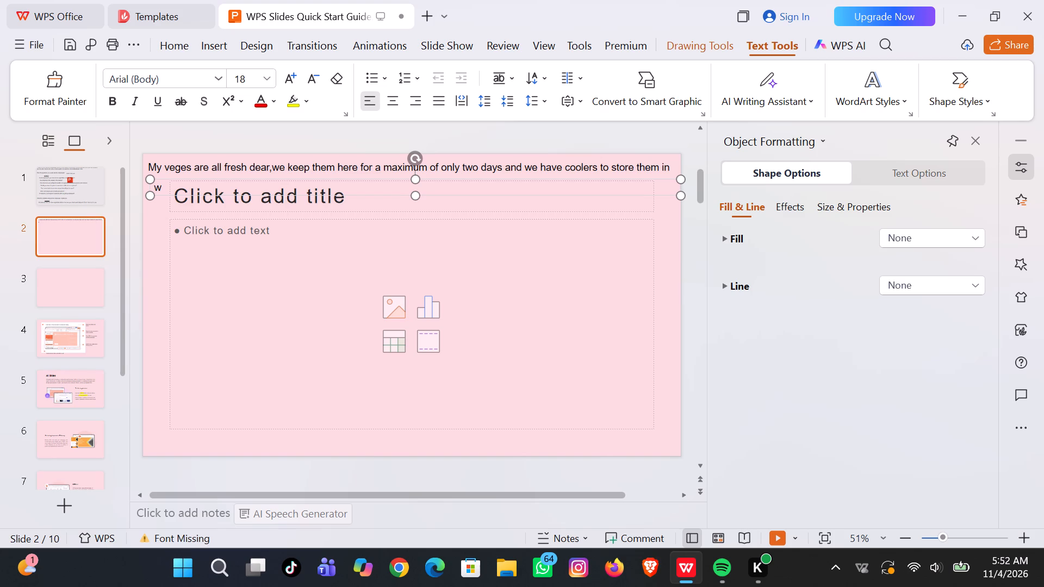
click(167, 186)
key(e)
key(space)
text(are selling th)
text(e)
key(space)
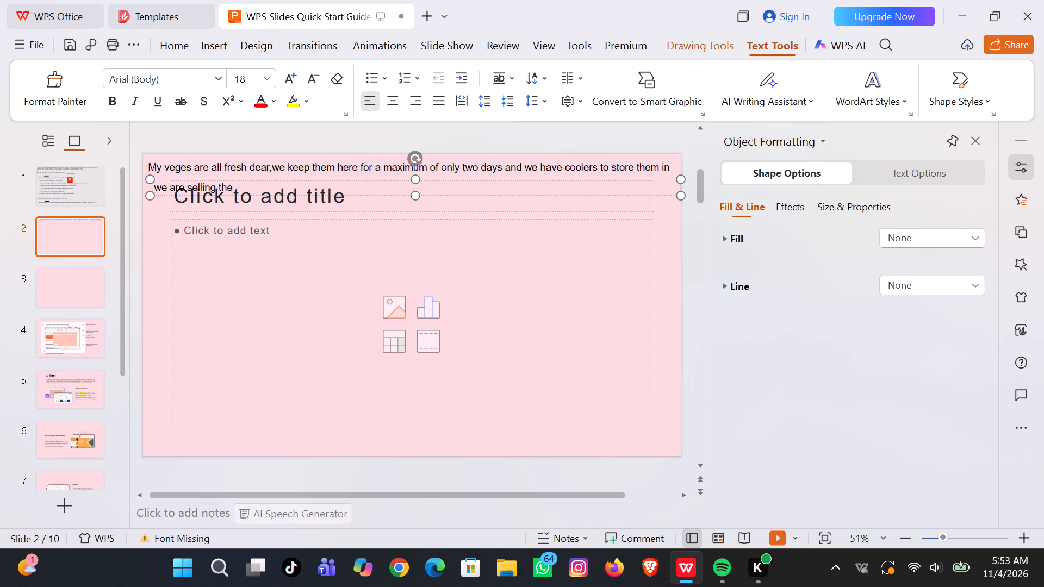
Recheck slide 1's questions, then continue the answer with "veges from a dollar depending on what you want and the bulkiness of the veges you need.".
click(71, 192)
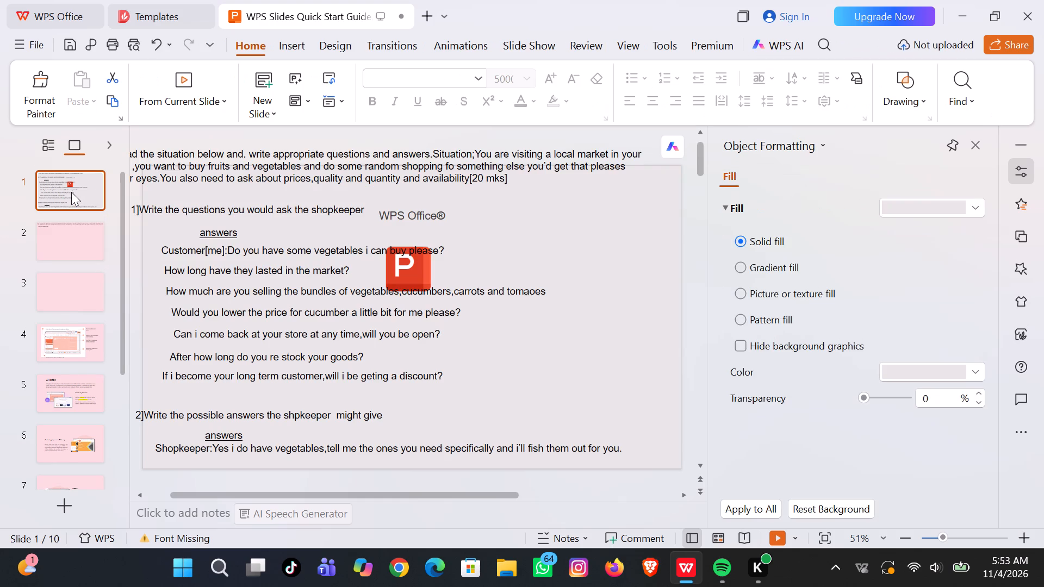
click(67, 238)
click(240, 185)
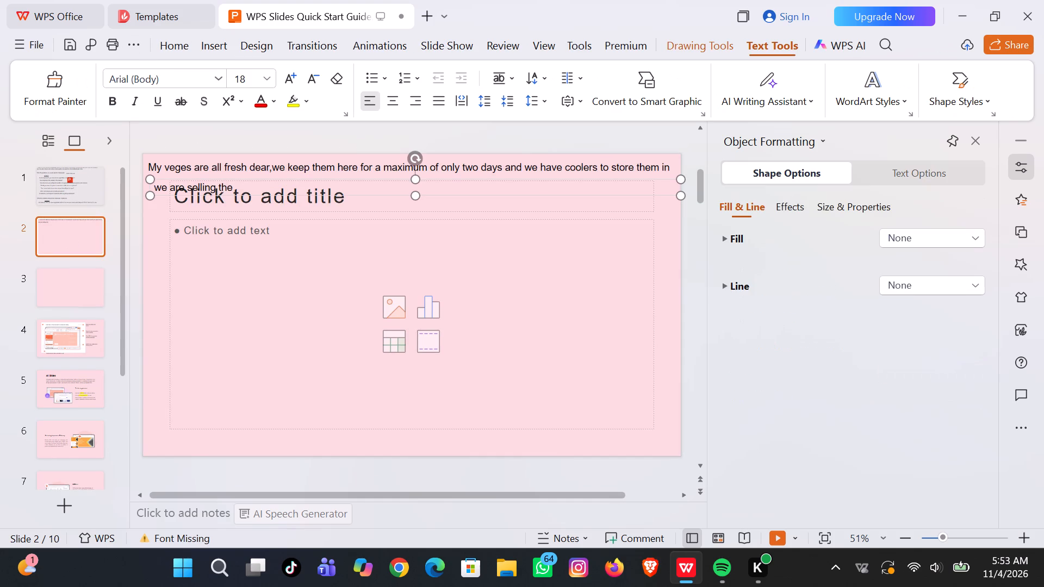
double_click(236, 189)
key(space)
text(veges)
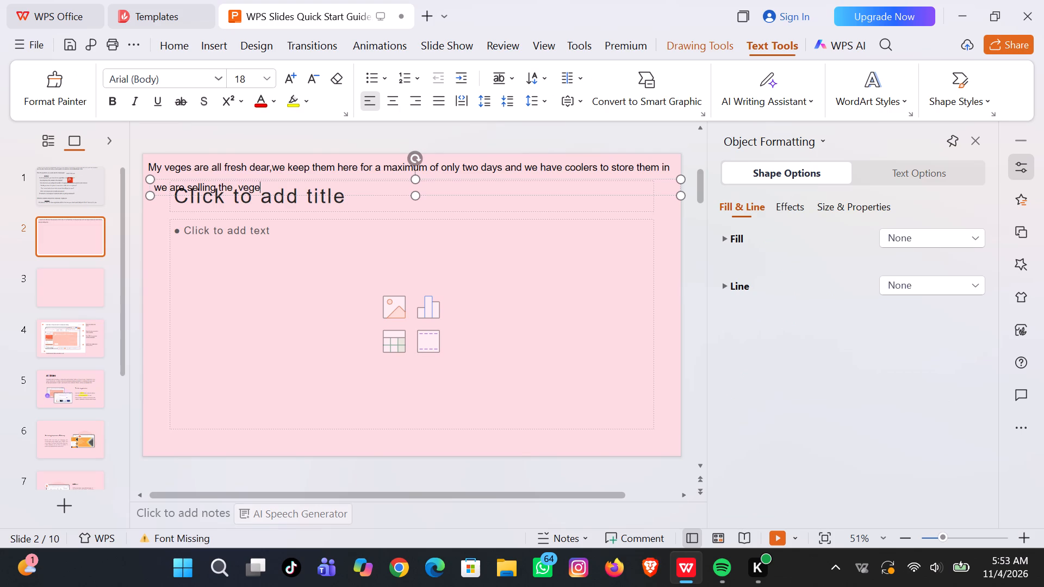
key(space)
text(from)
key(space)
text(a do)
text(llar)
key(space)
text(depending on what you want and the bulkine)
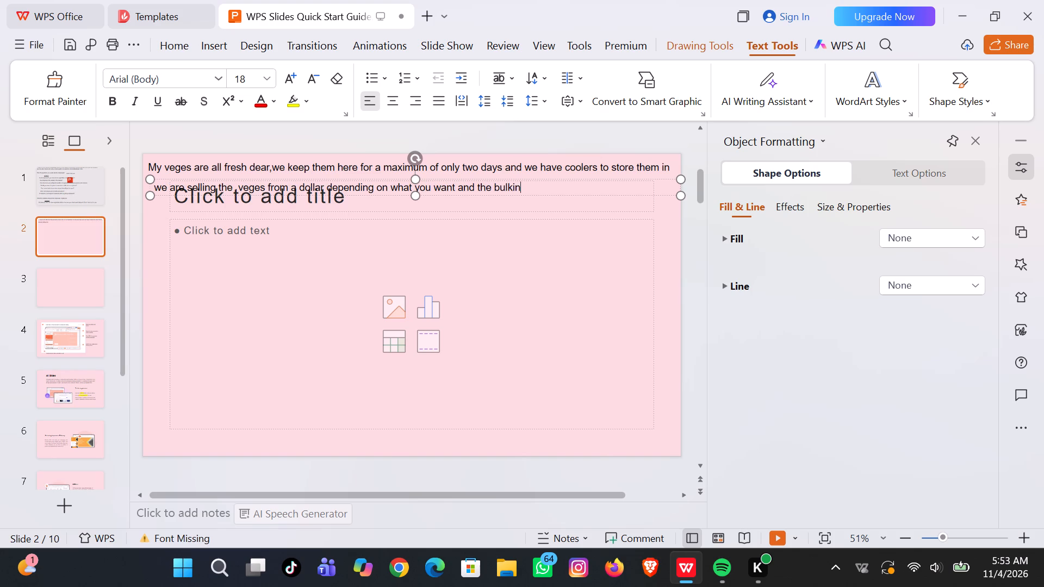
text(ss of the)
key(space)
text(ve)
text(ge)
text(s you need)
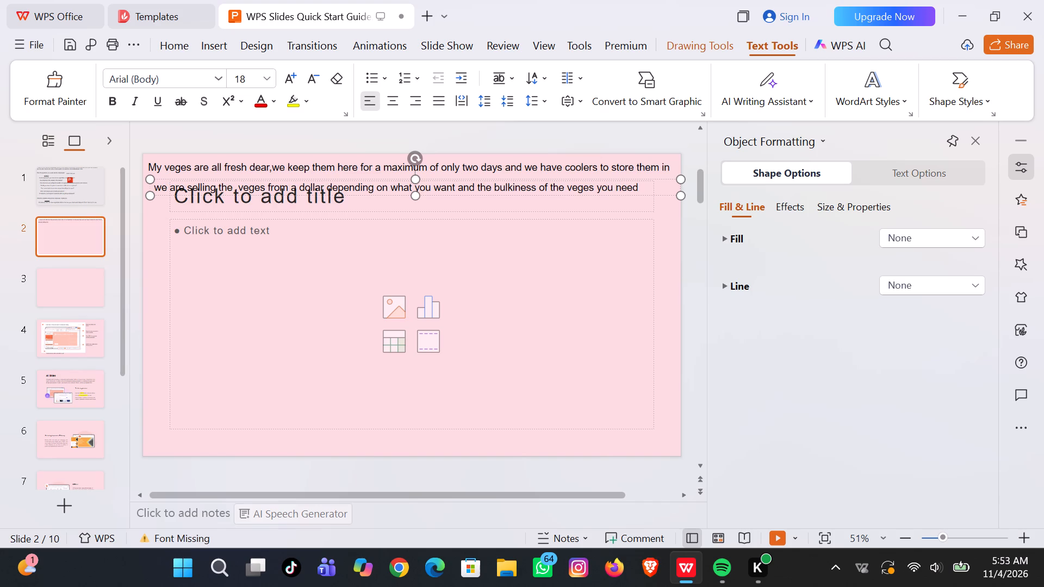
key(period)
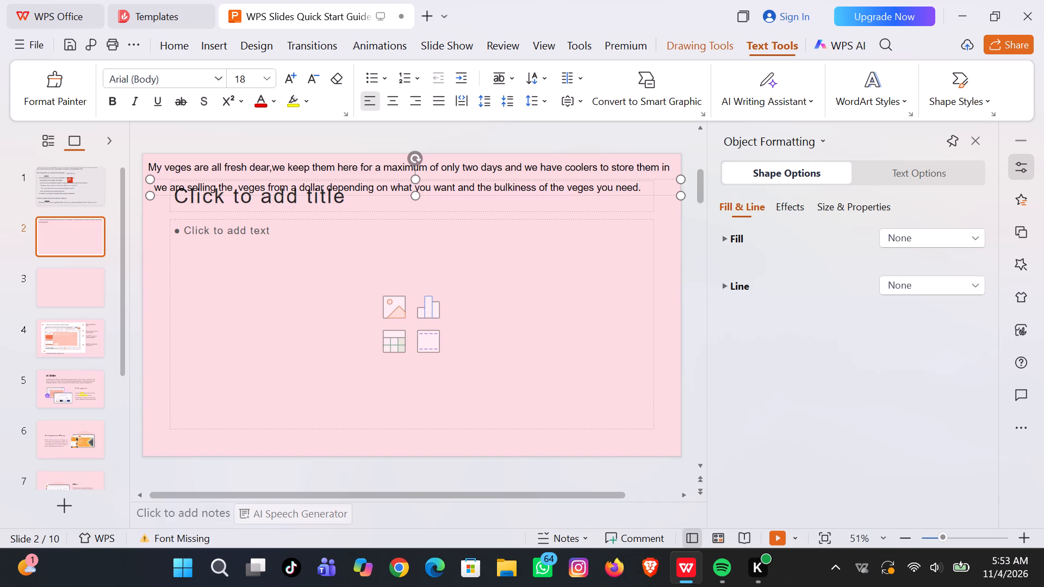
Re-read the first slide's questions, then start the third answer with "O" in the second slide's title placeholder.
click(176, 201)
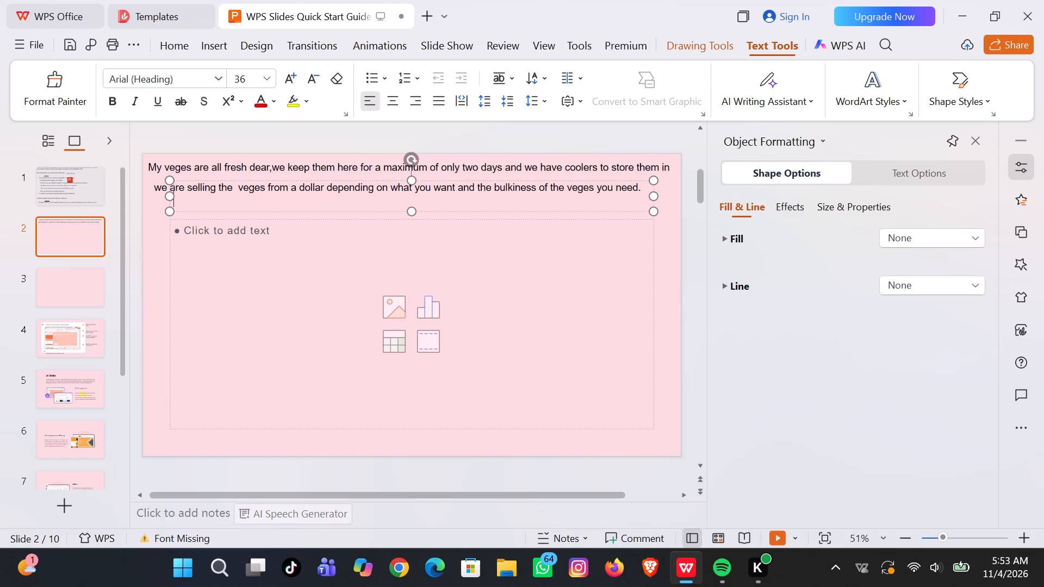
click(74, 183)
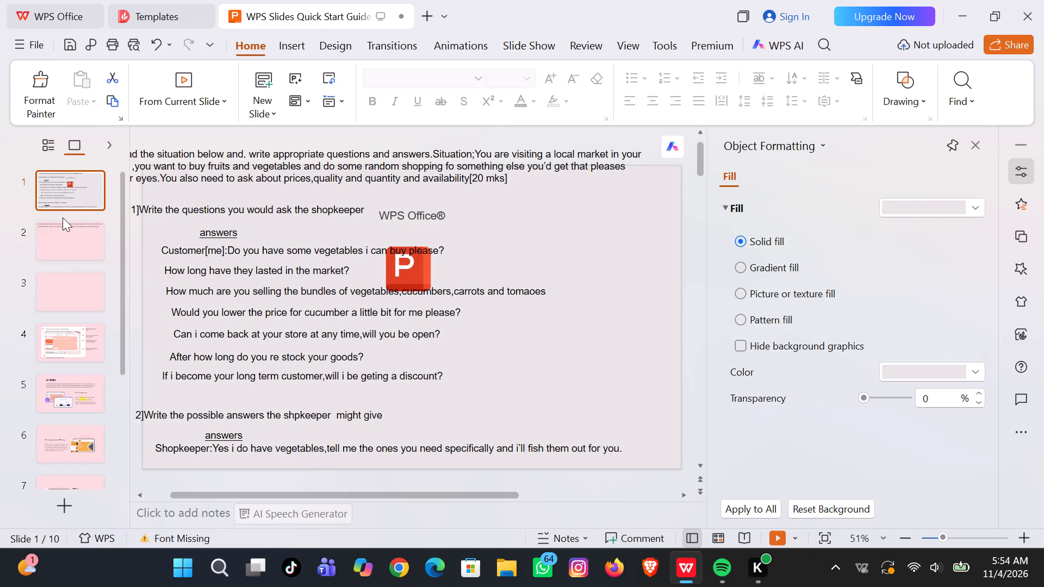
click(71, 245)
click(172, 202)
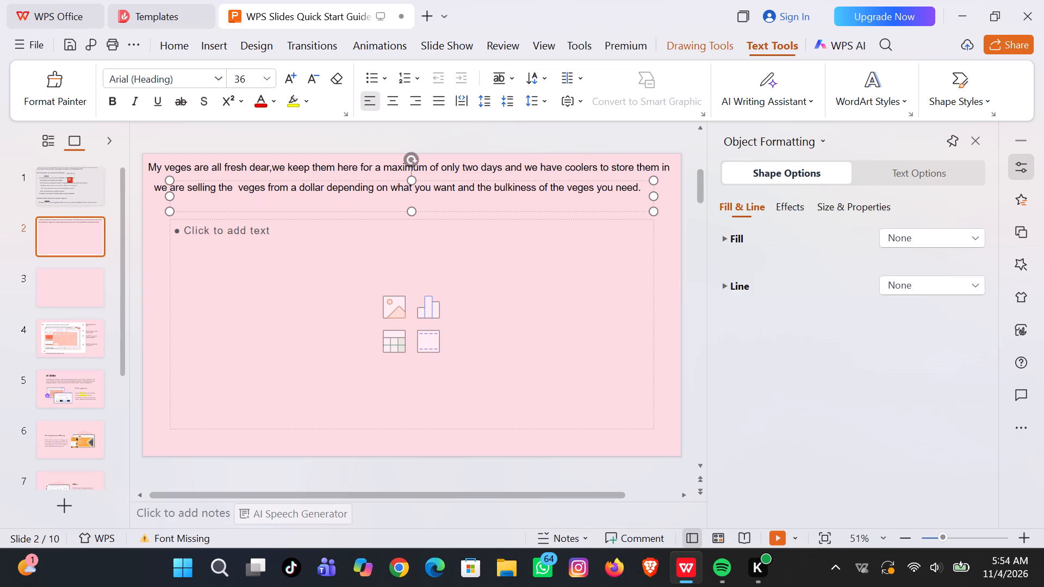
click(80, 191)
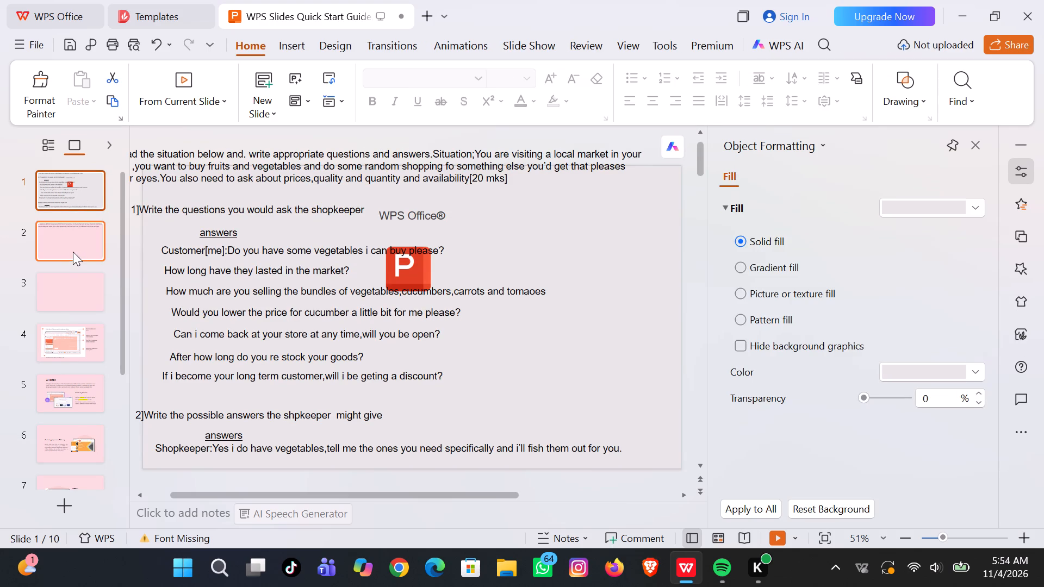
click(72, 248)
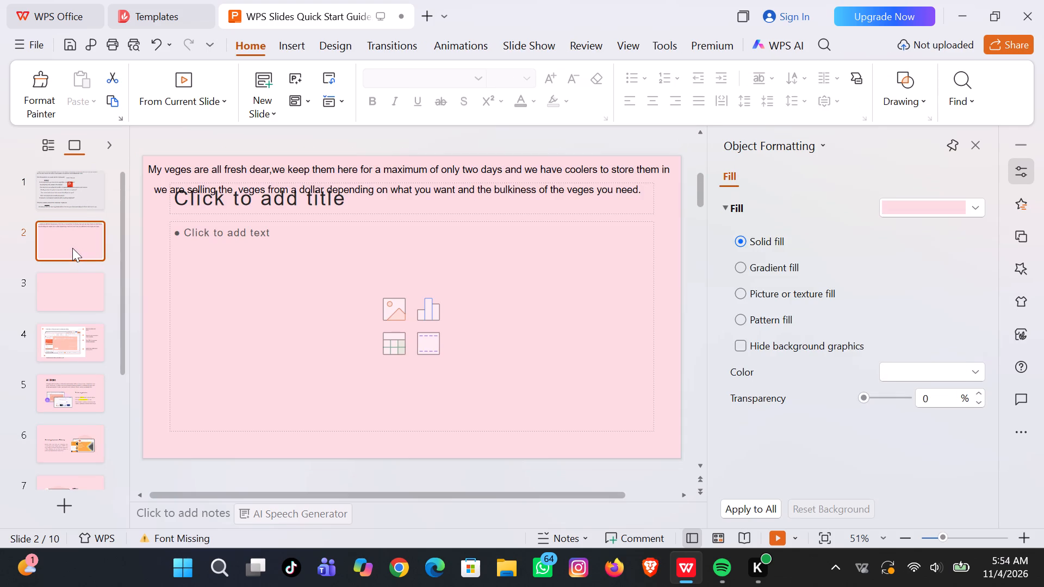
click(175, 205)
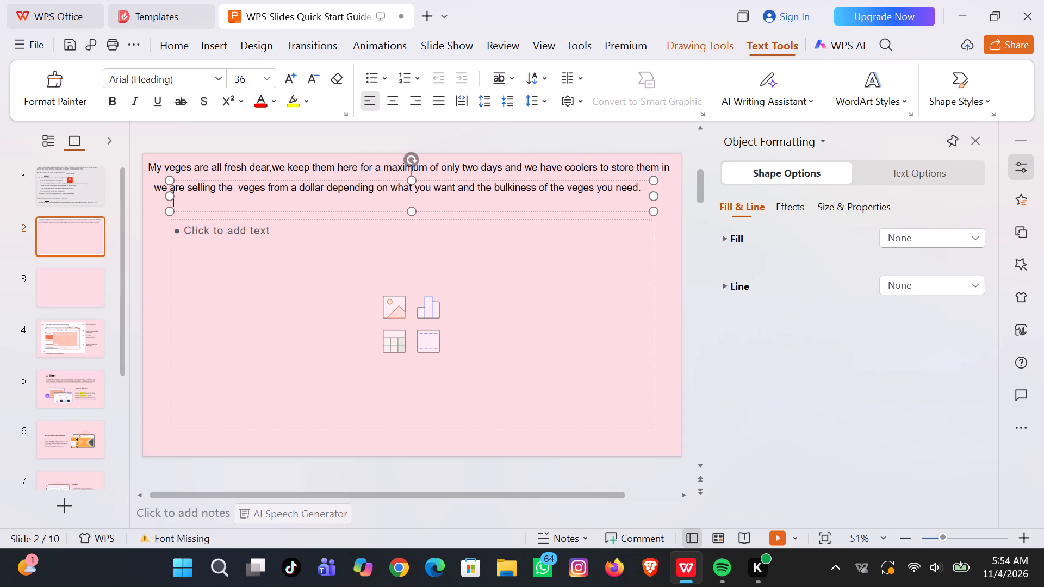
key(o)
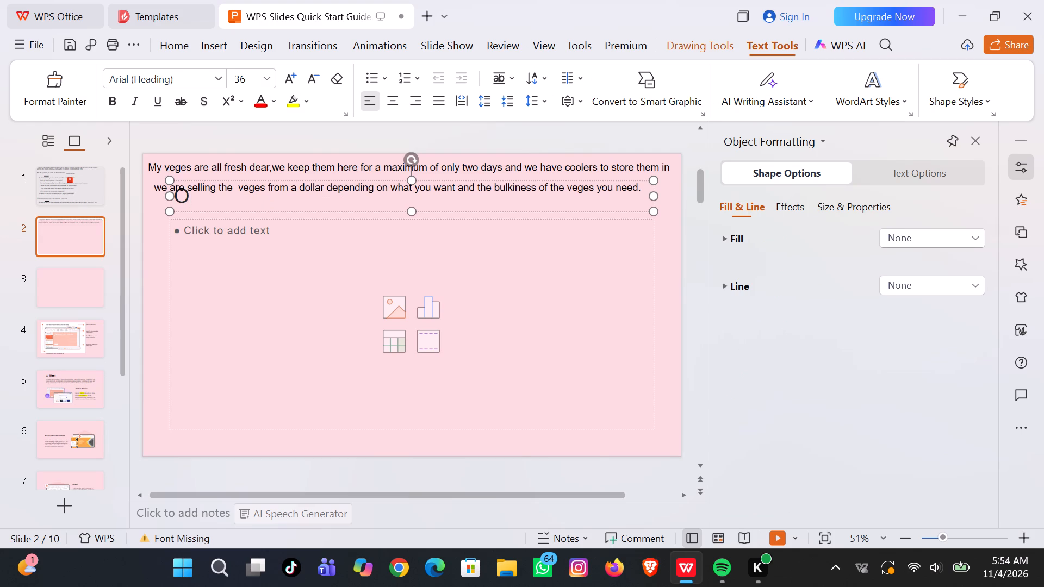
Shrink the title placeholder by lowering its upper edge so its text sits below the second answer line.
click(175, 208)
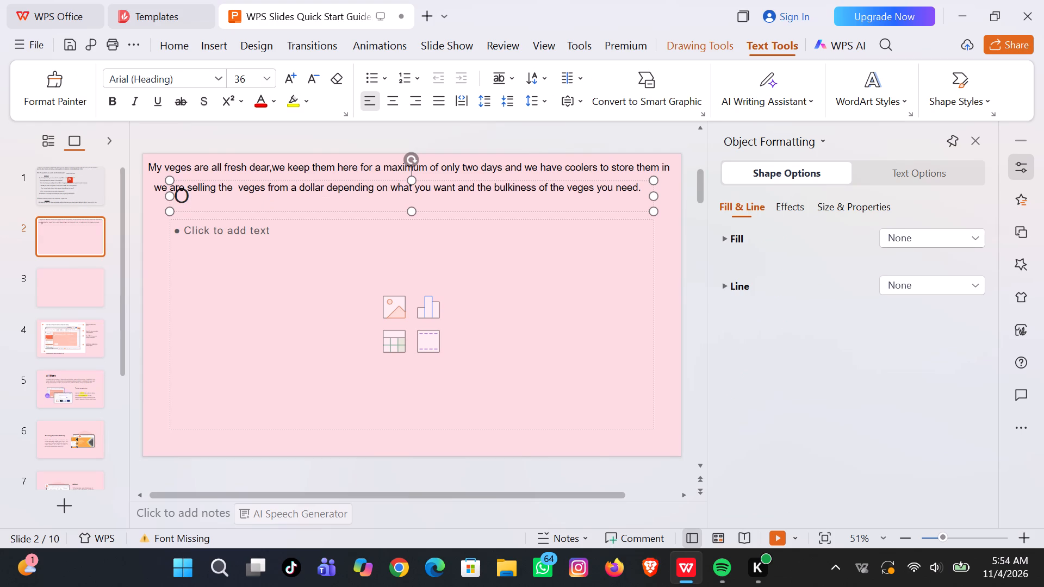
double_click(175, 208)
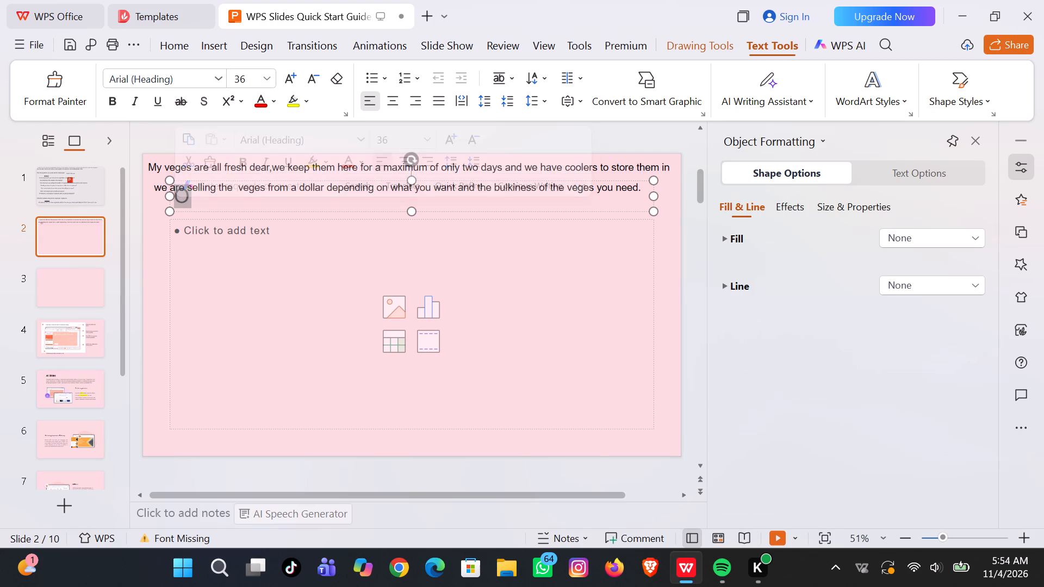
click(198, 260)
double_click(166, 209)
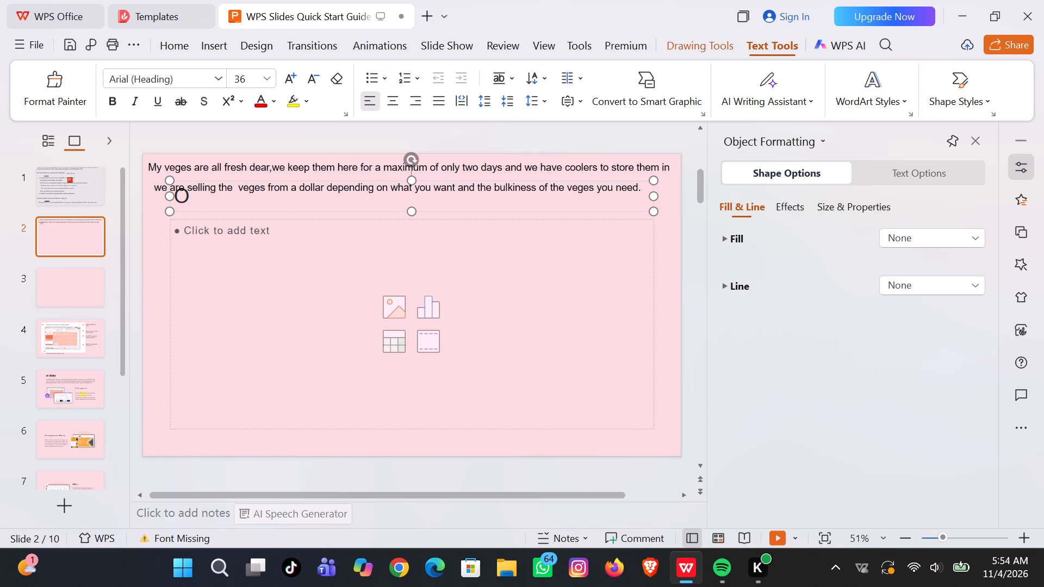
double_click(168, 213)
click(170, 181)
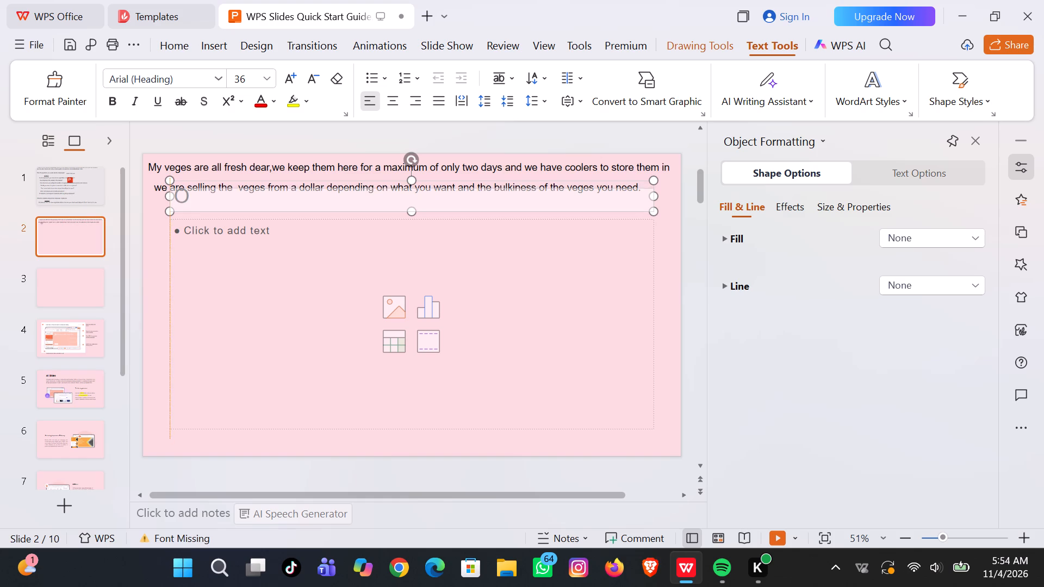
drag(168, 178, 171, 158)
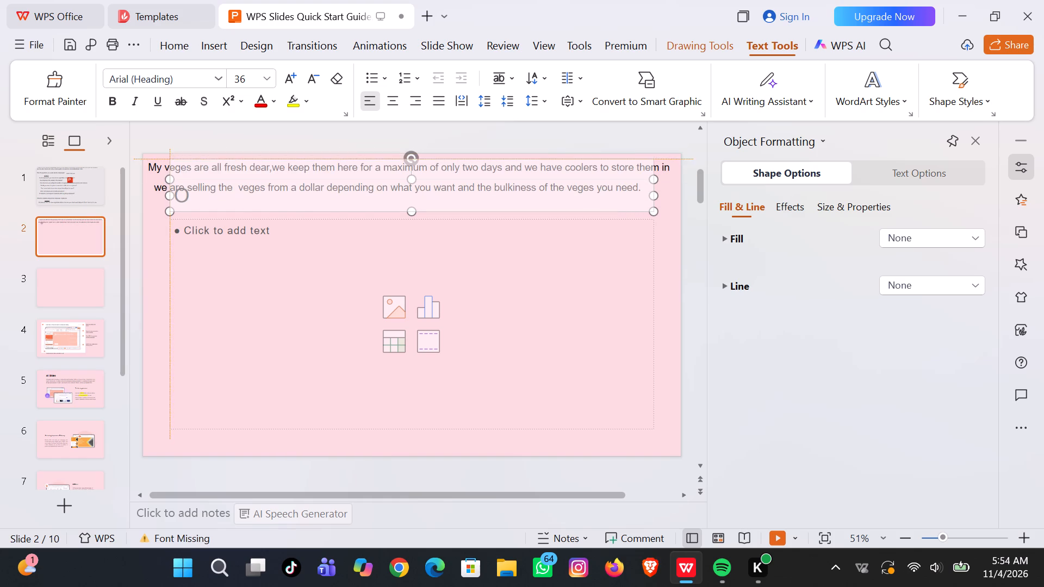
drag(171, 158, 170, 193)
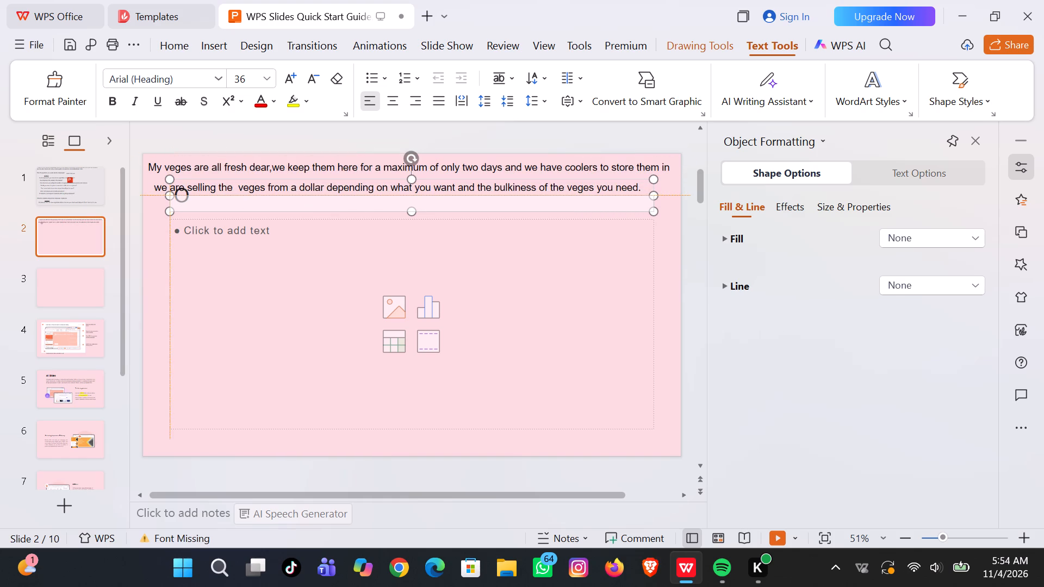
drag(170, 193, 168, 193)
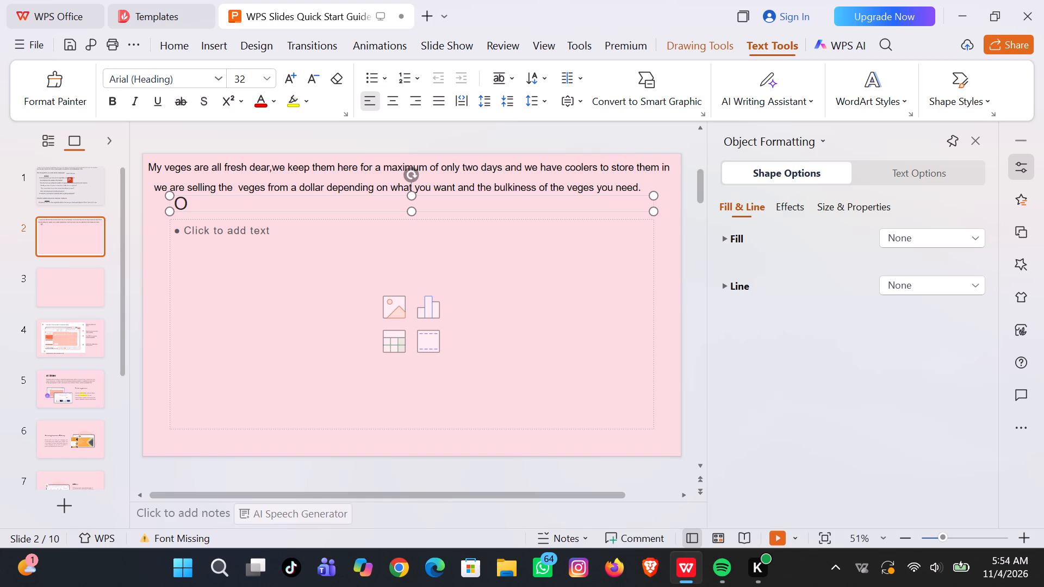
Resize the second slide's title placeholder holding the "O", ending with a thin strip just beneath the second answer line.
drag(651, 213, 656, 218)
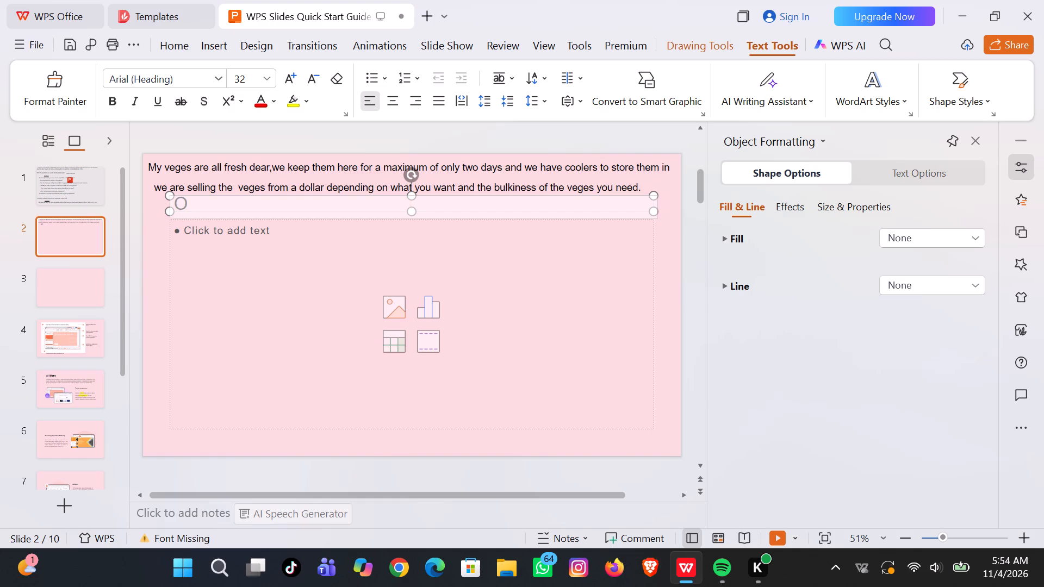
drag(656, 218, 656, 218)
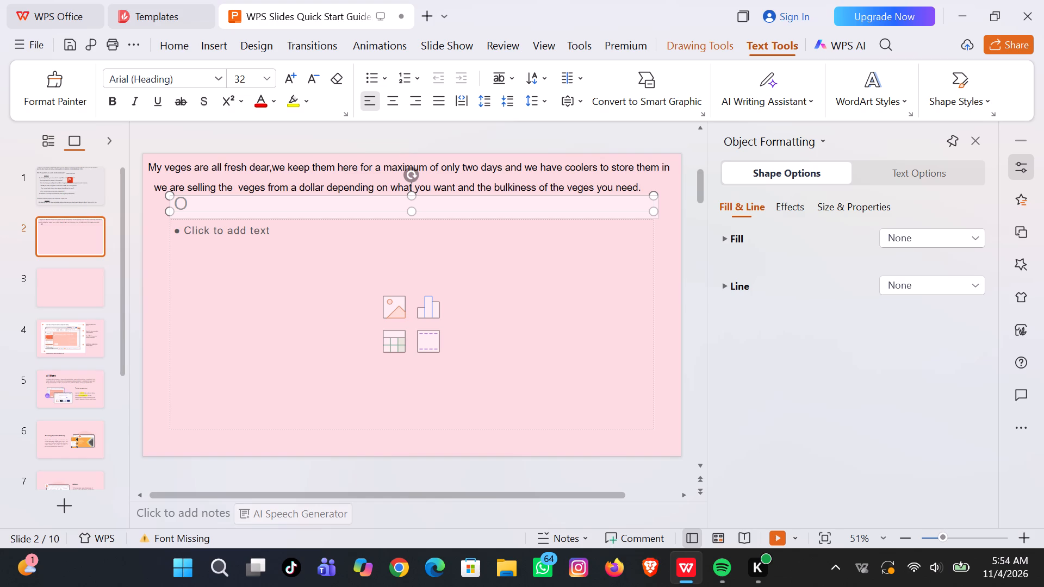
click(189, 207)
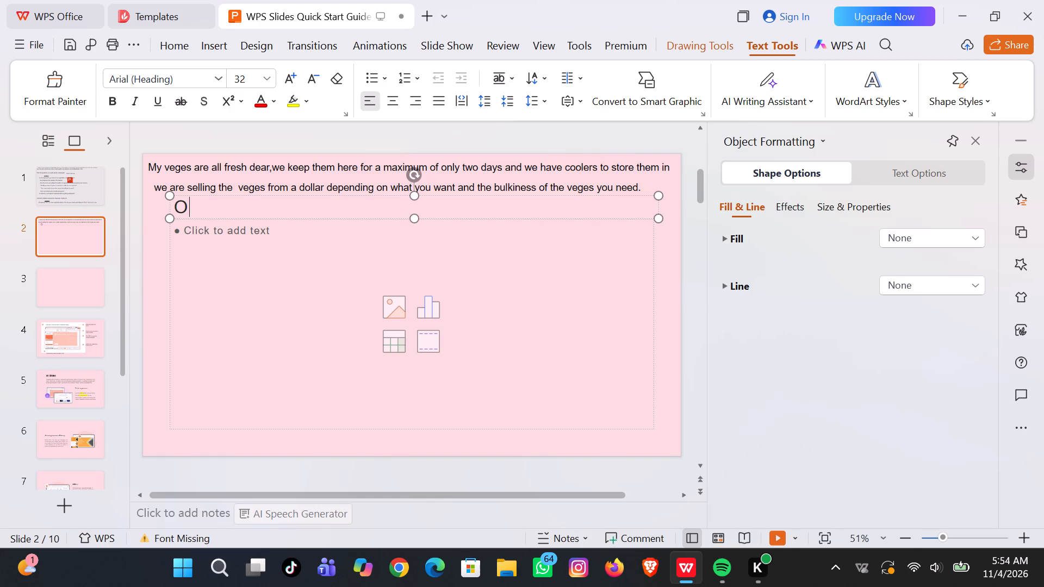
click(185, 209)
drag(169, 220, 176, 201)
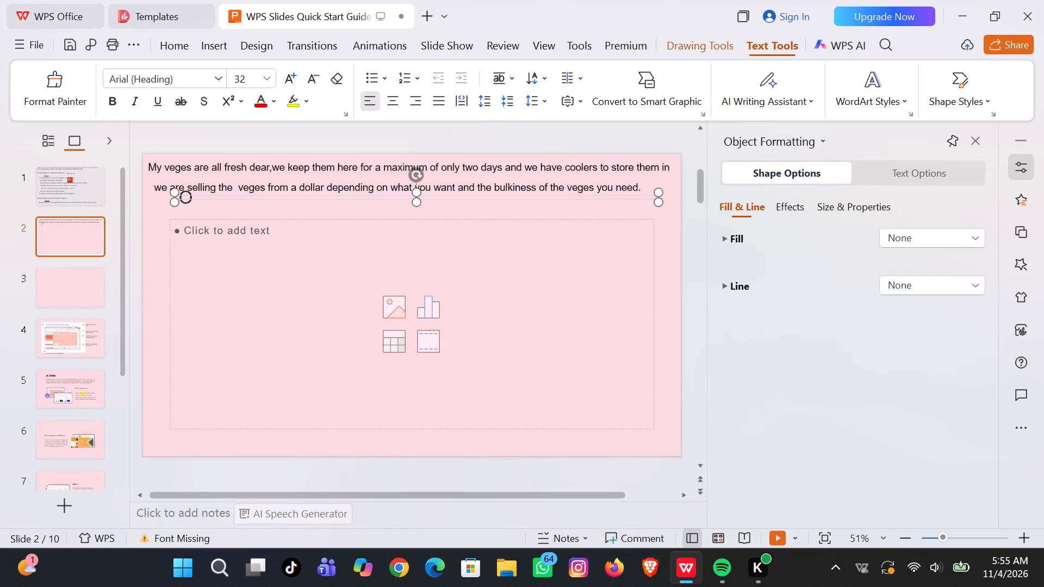
Add a text box below the second answer line on slide 2 and widen it to nearly the full slide width.
double_click(157, 206)
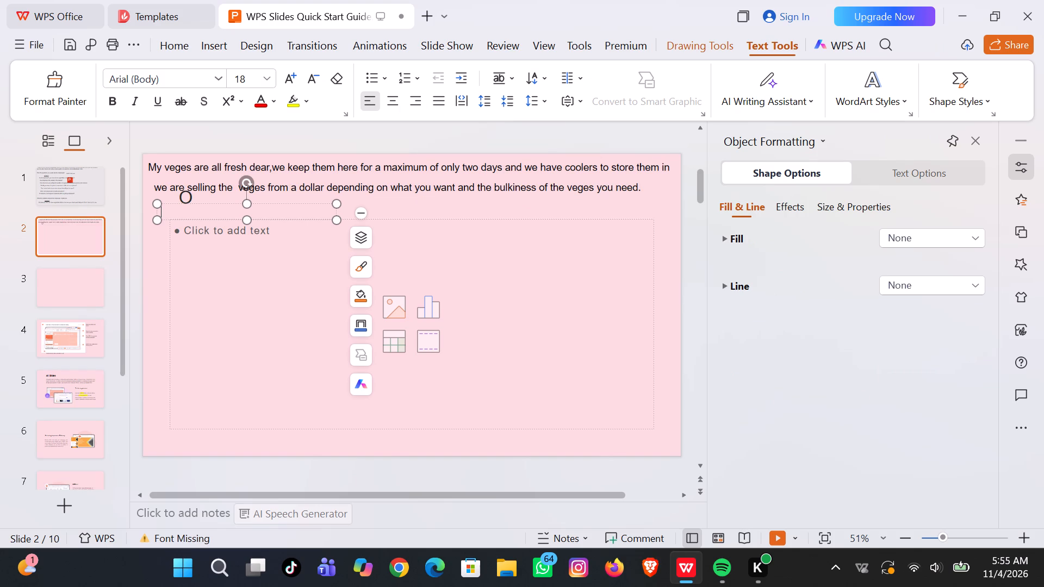
drag(338, 216, 349, 222)
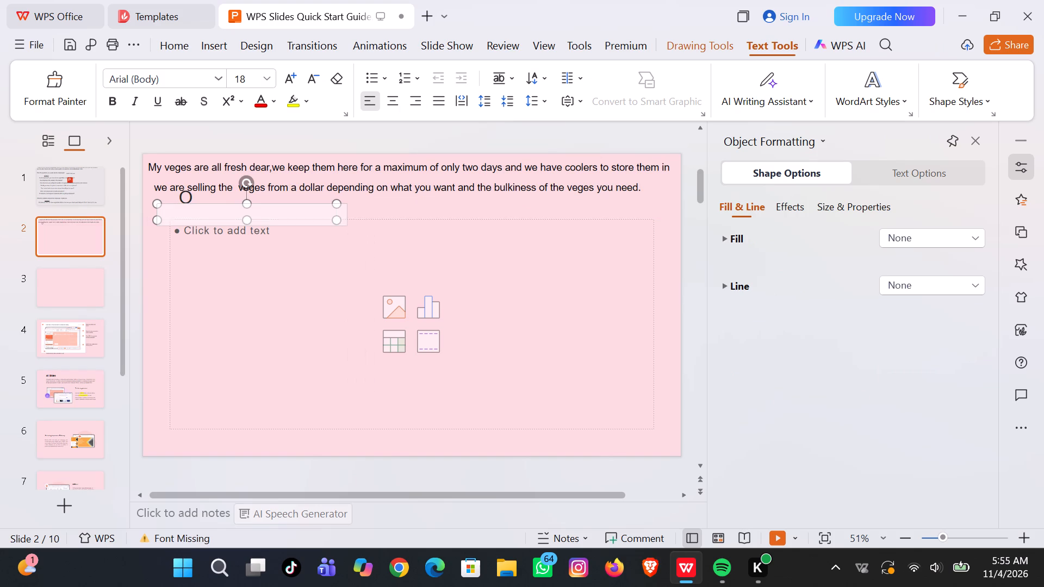
drag(349, 222, 623, 224)
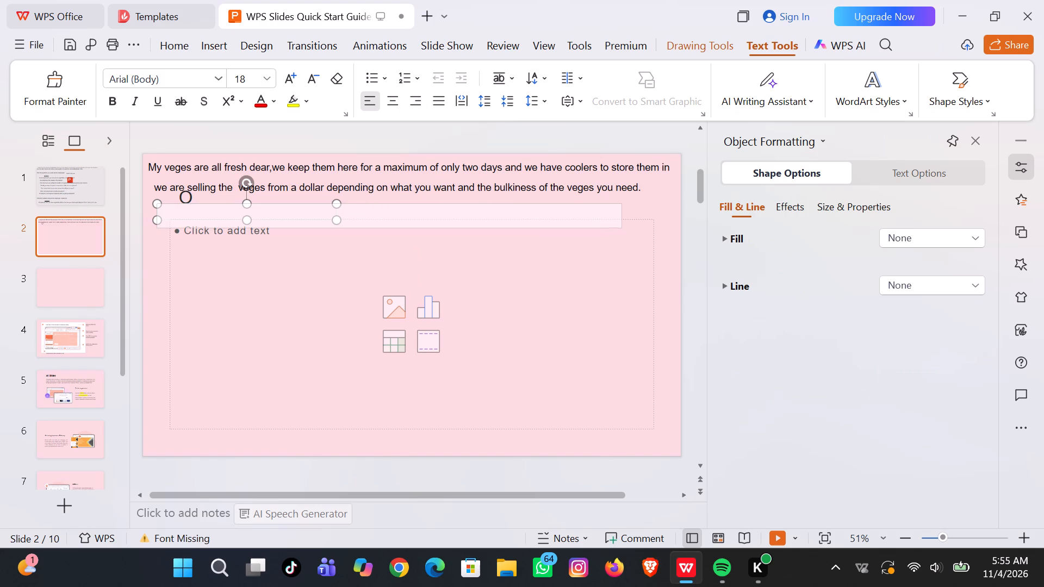
drag(623, 224, 667, 221)
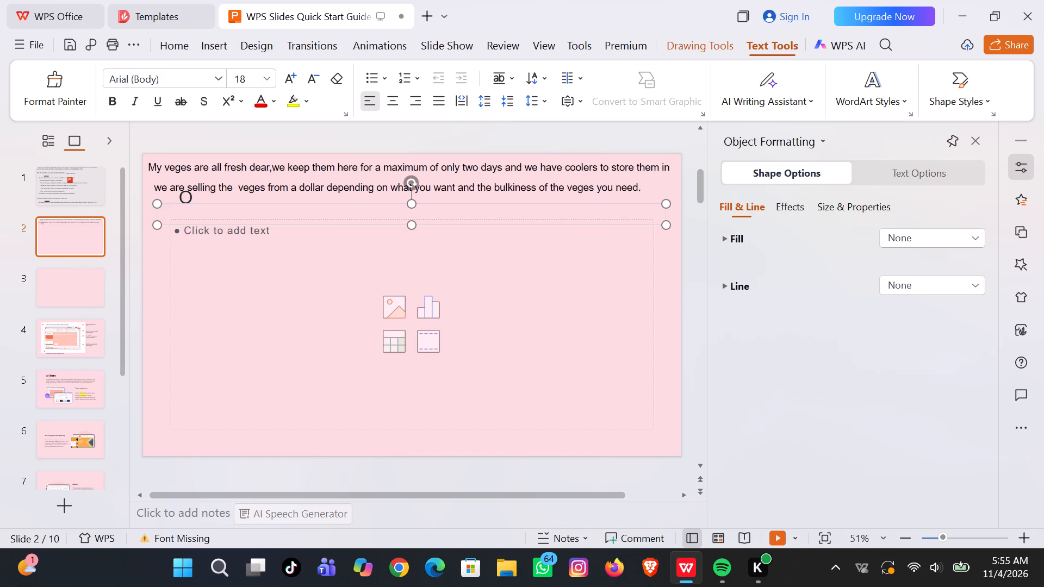
Start the third answer in the new text box with "One cucumber goes for 0.5 dollars".
double_click(161, 209)
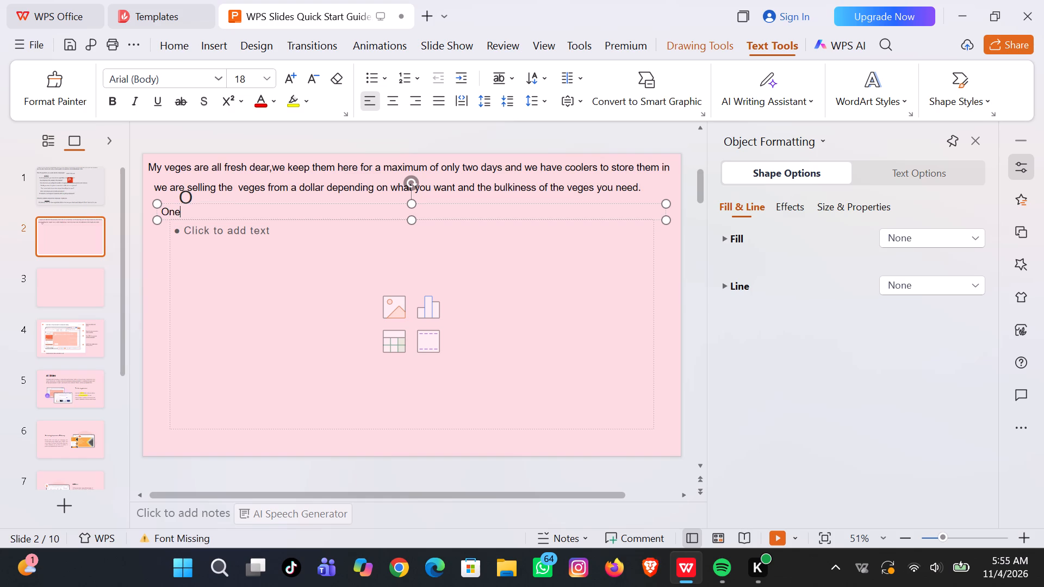
text(cucumber)
key(space)
key(g)
text(oes)
key(space)
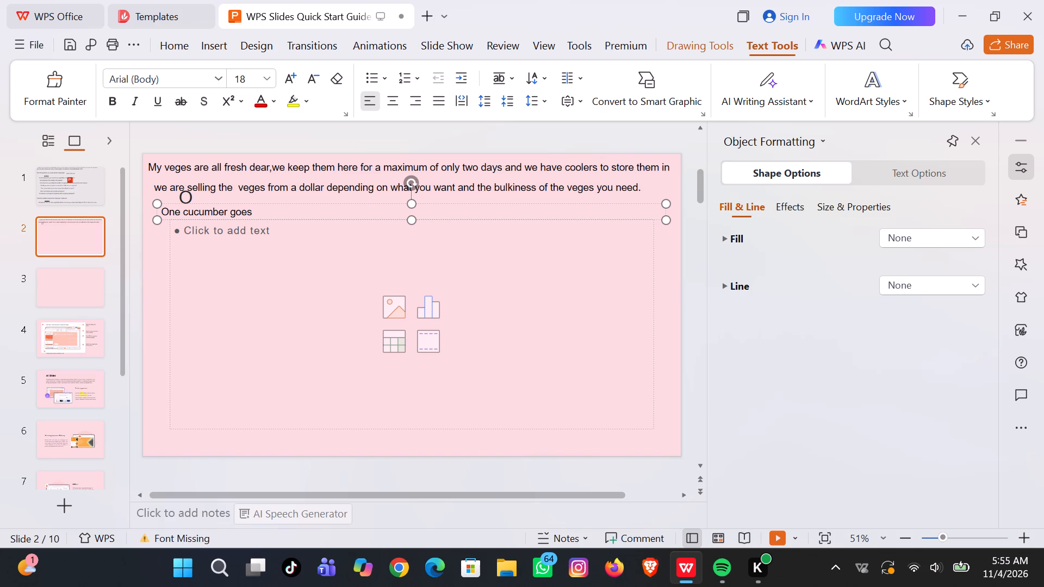
text(for 0.)
text(5 dollar)
text(s)
key(space)
Continue the cucumber answer with "for the whole pile you'll need about two sollars,they last for a whole week maam".
text(for the)
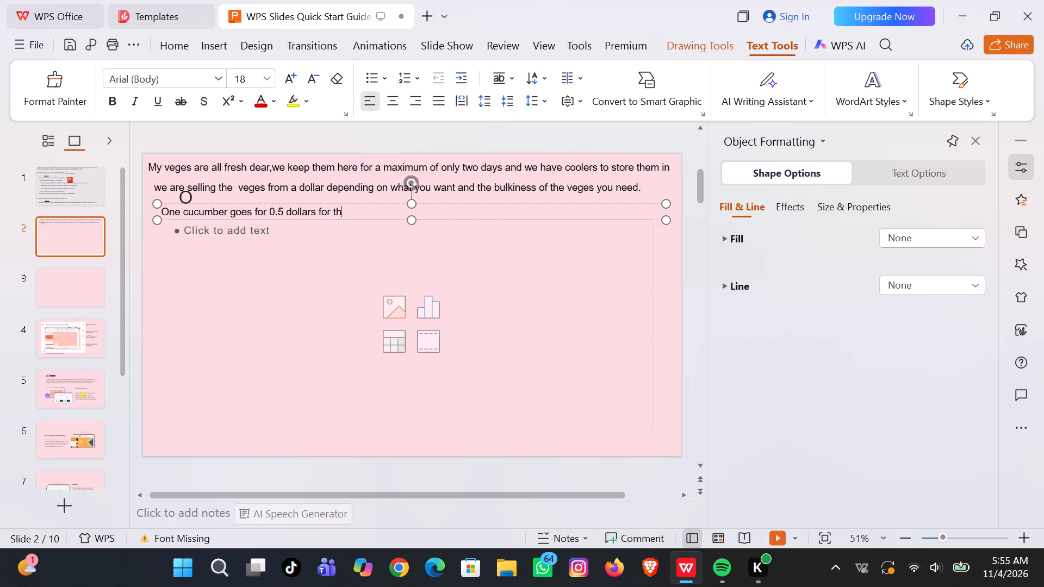
key(space)
text(whole pile you'll need)
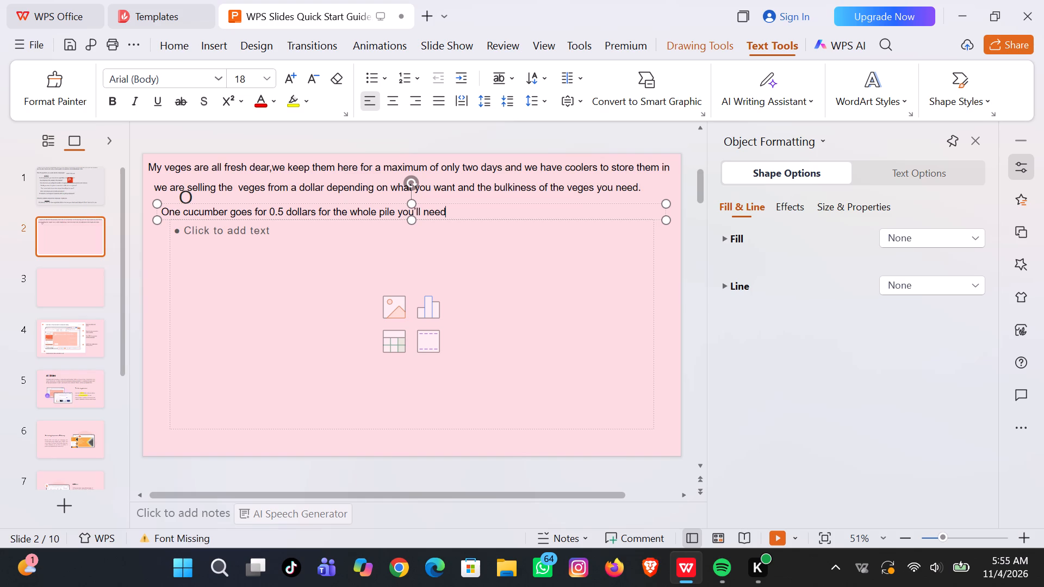
key(space)
text(a)
text(bou)
text(t two sollars)
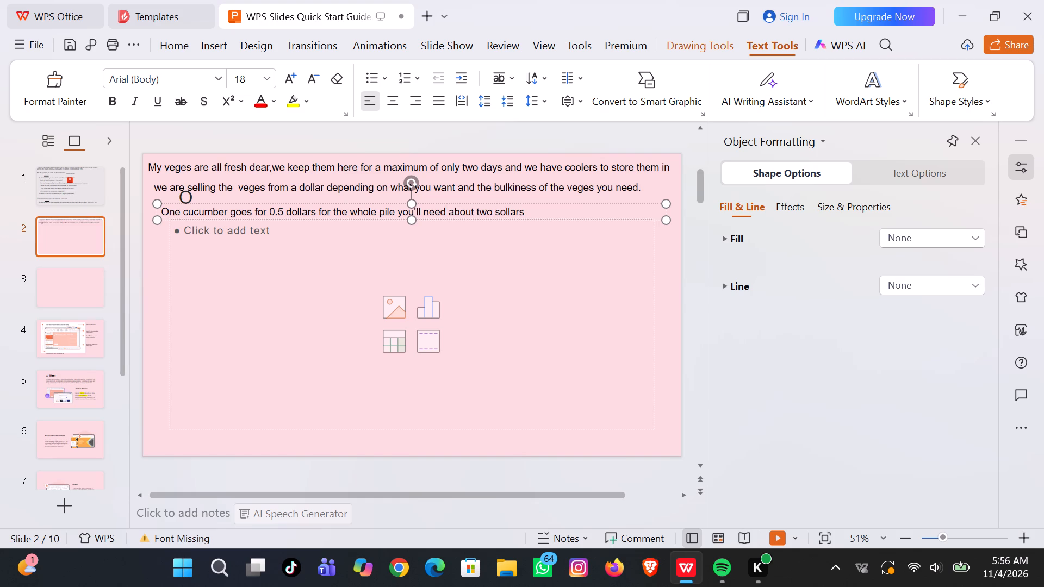
key(comma)
text(they last)
key(space)
text(for a whole week)
key(space)
text(maam)
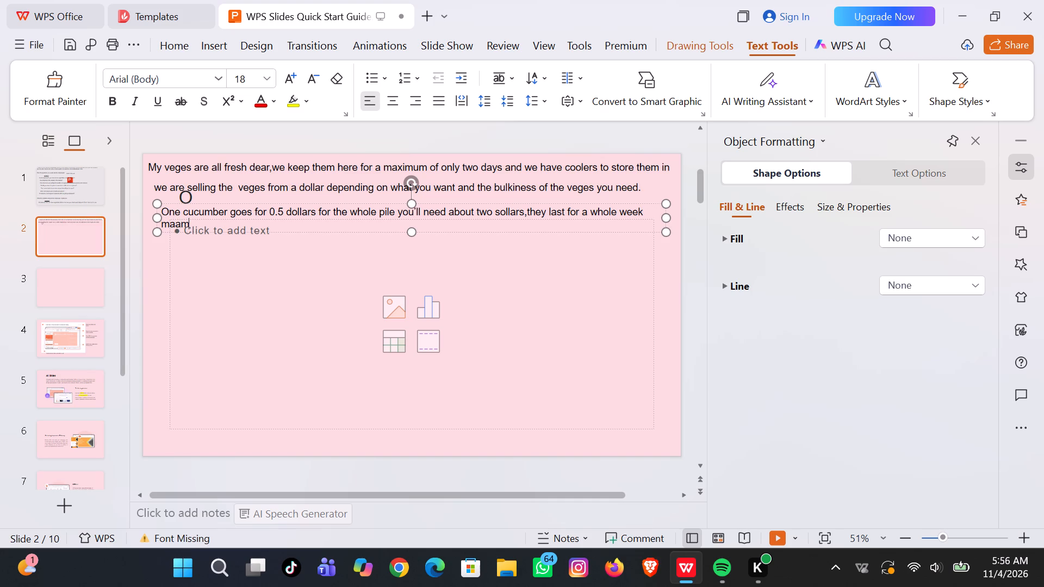
End the cucumber answer on slide 2 with a period.
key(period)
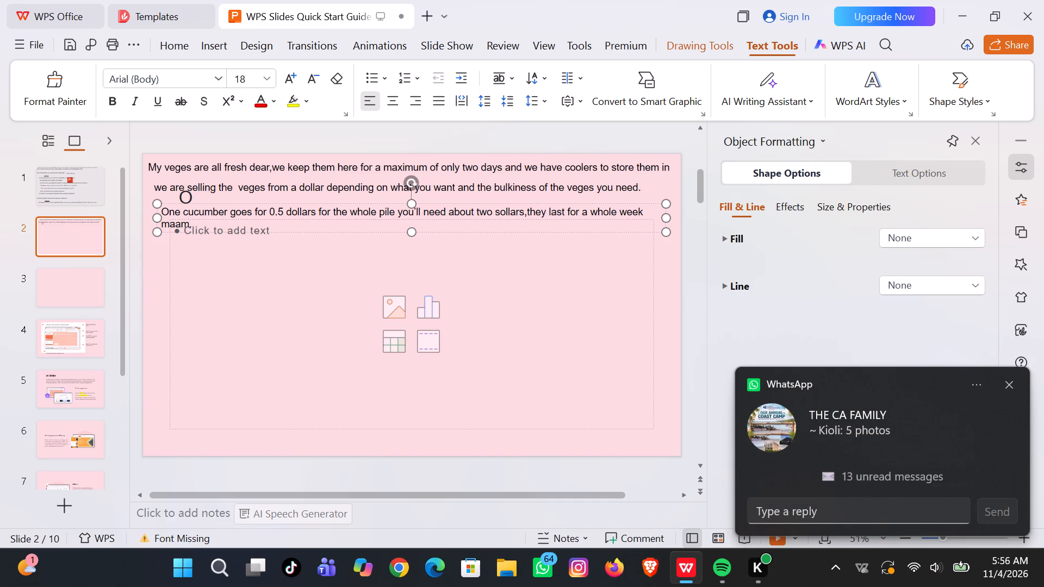
Add a text box just below the cucumber answer on slide 2 and widen it to nearly the full slide width.
double_click(160, 236)
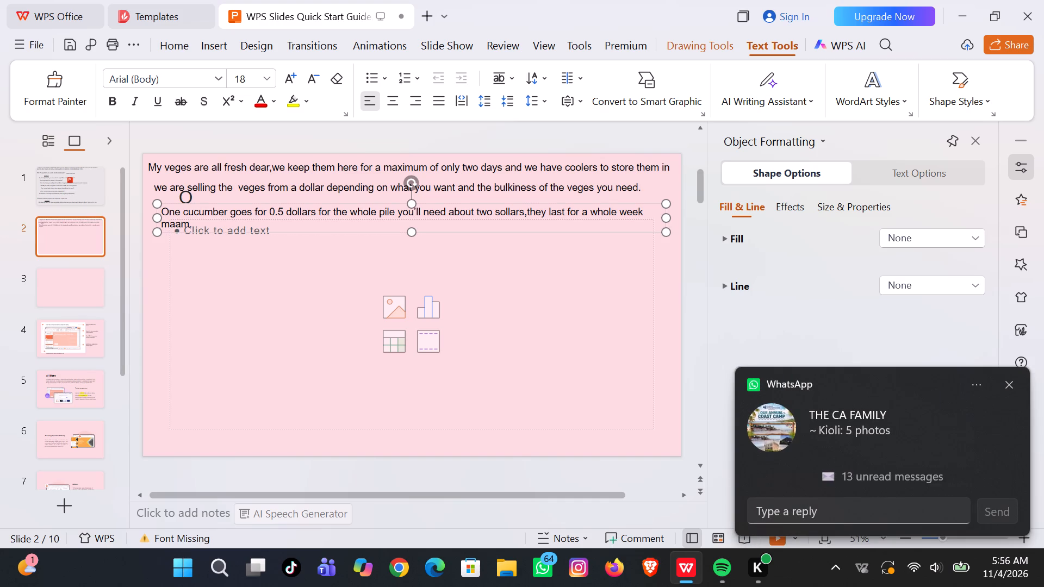
double_click(158, 238)
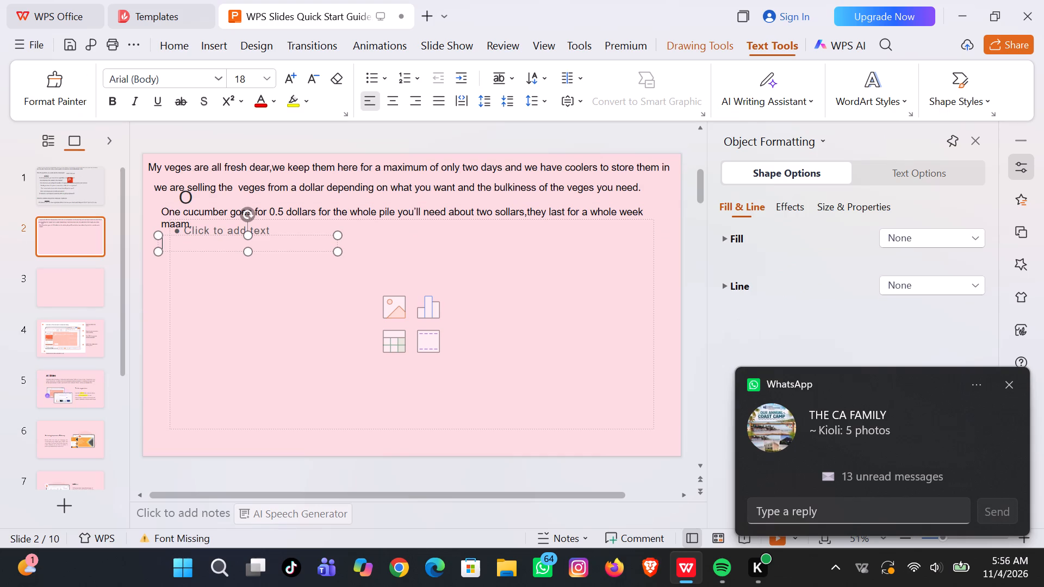
drag(338, 251, 670, 269)
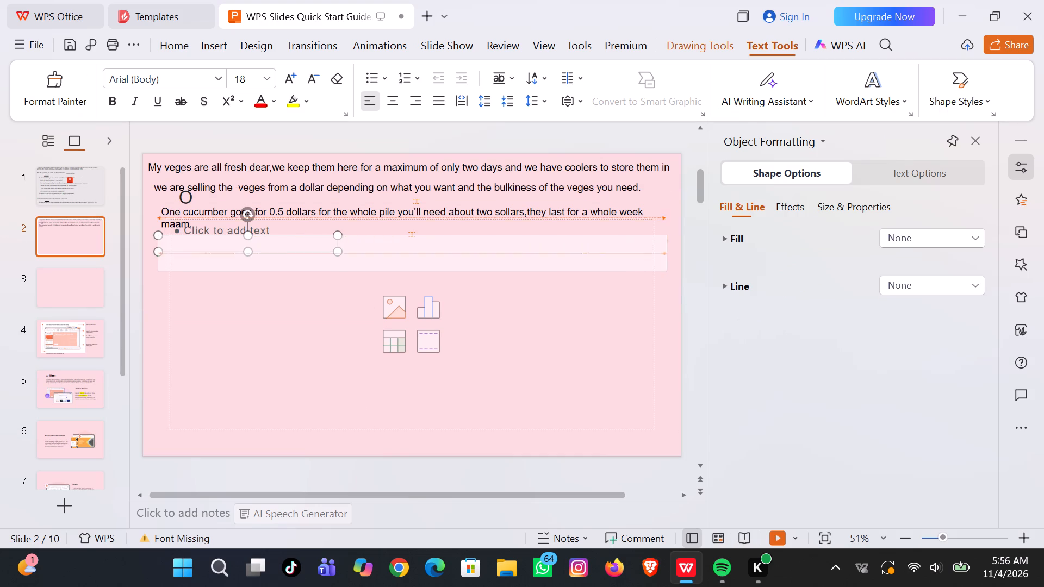
drag(670, 269, 661, 266)
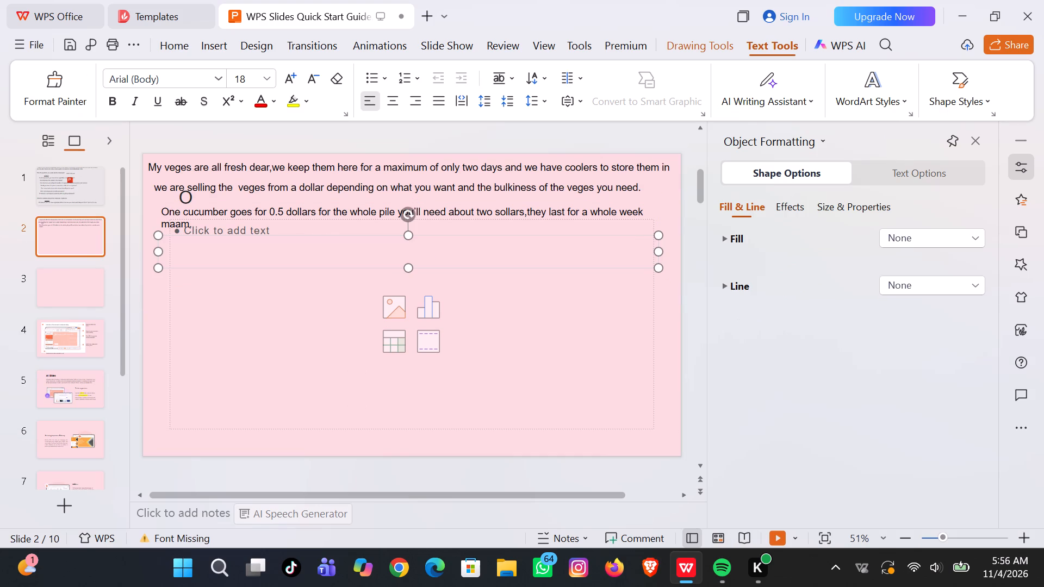
Start the fourth answer in the new text box with "If you become my".
double_click(164, 244)
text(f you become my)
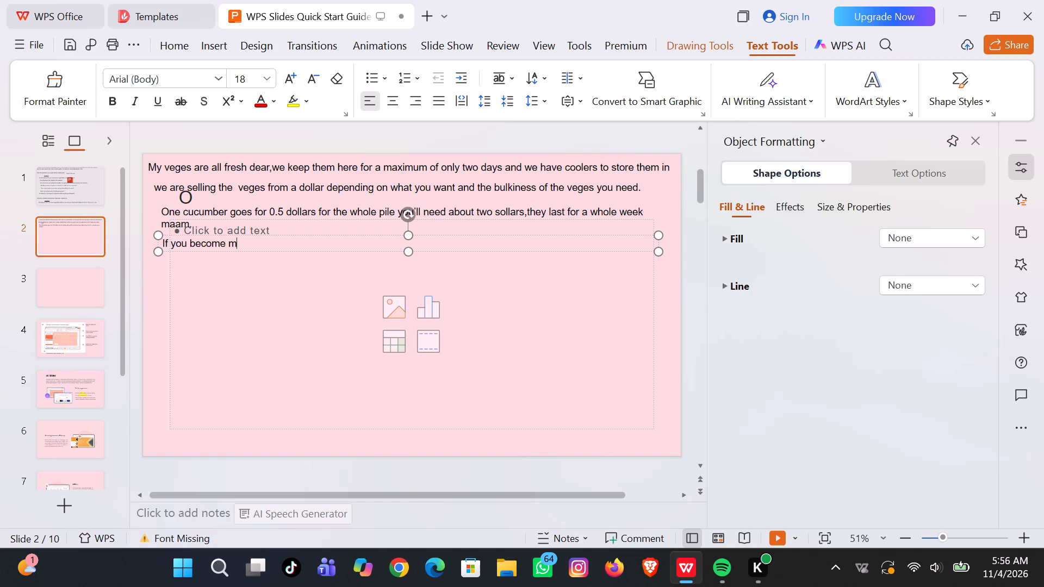
Complete the answer line below the cucumber answer as "If you become my loyal customer there will be a discount.".
key(space)
text(loya)
text(l customer there)
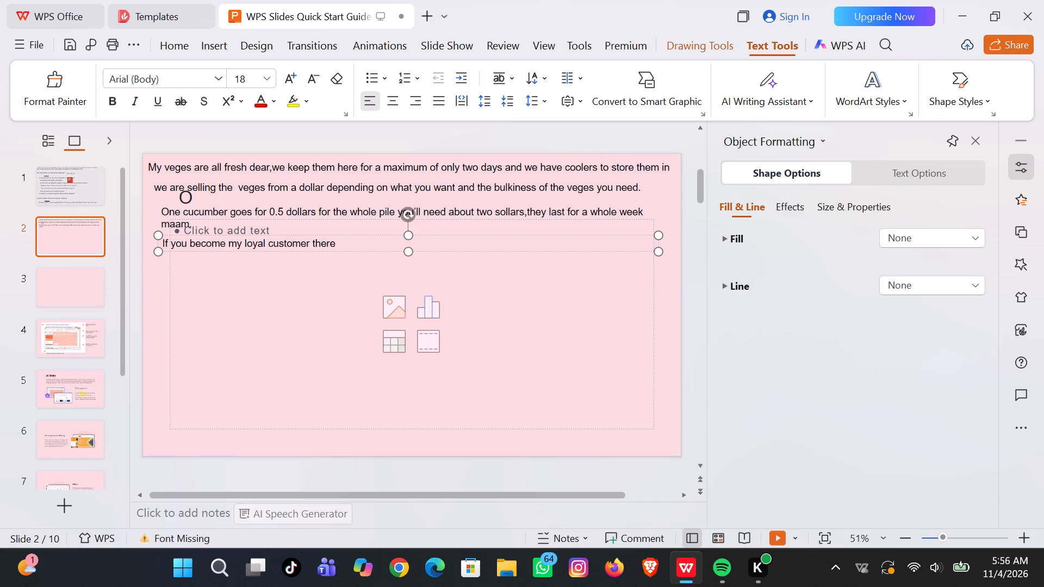
key(space)
text(will)
key(space)
text(be)
key(space)
text(a discount)
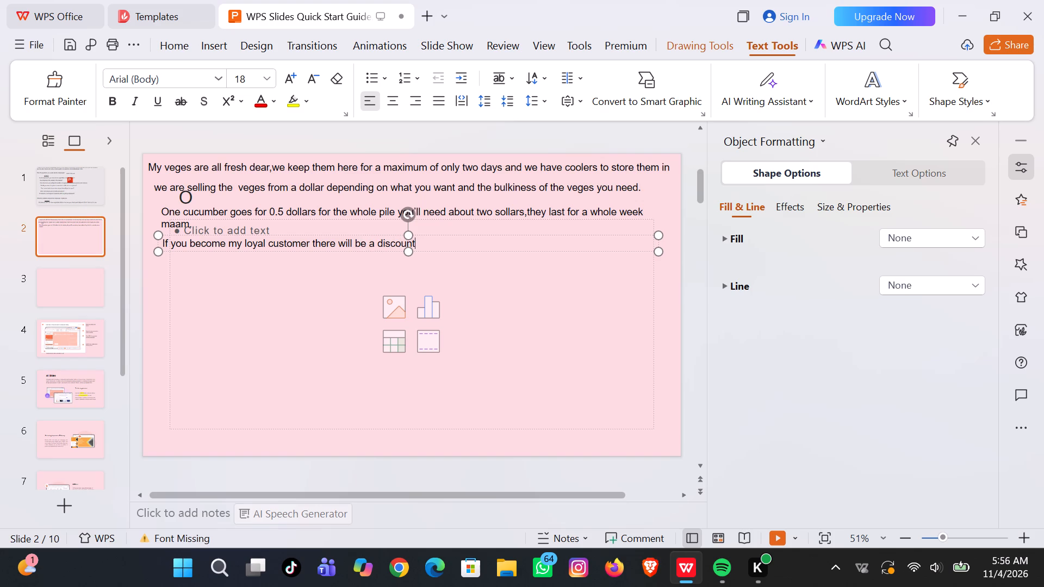
key(period)
Recheck the first slide's questions, then add a text box spanning nearly the slide's width below the discount answer on slide 2.
click(85, 191)
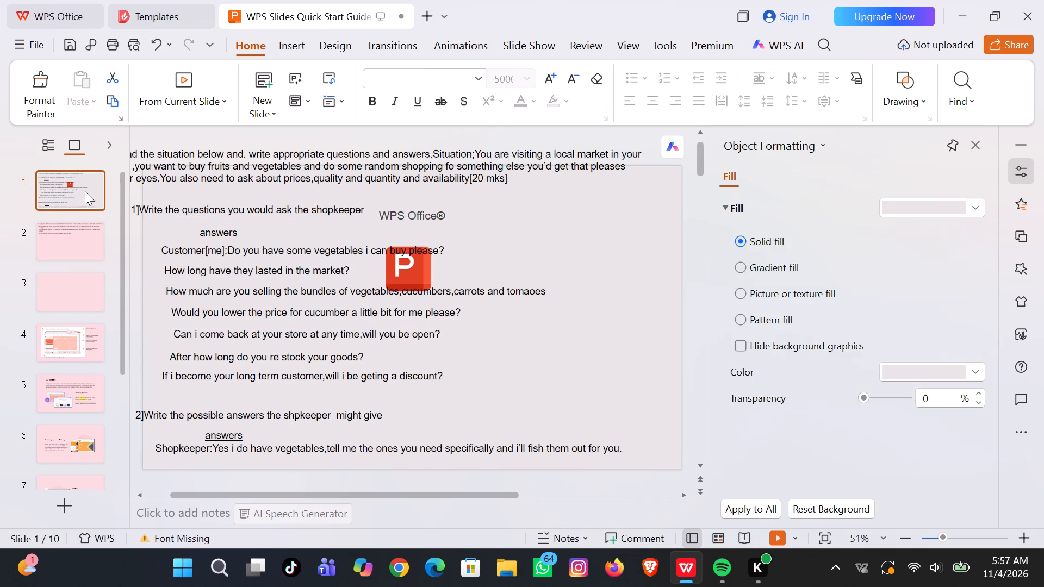
click(86, 249)
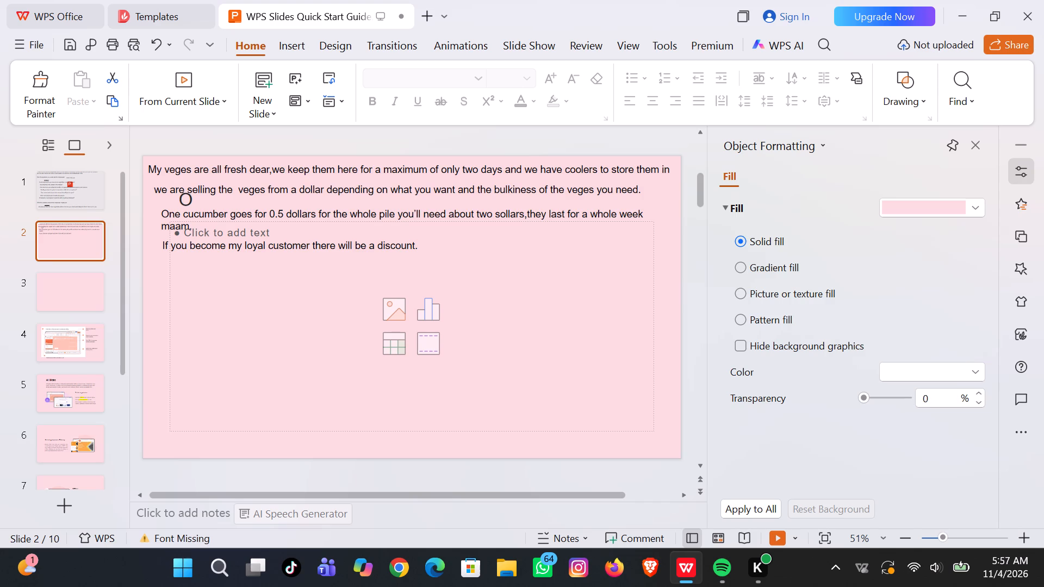
double_click(152, 259)
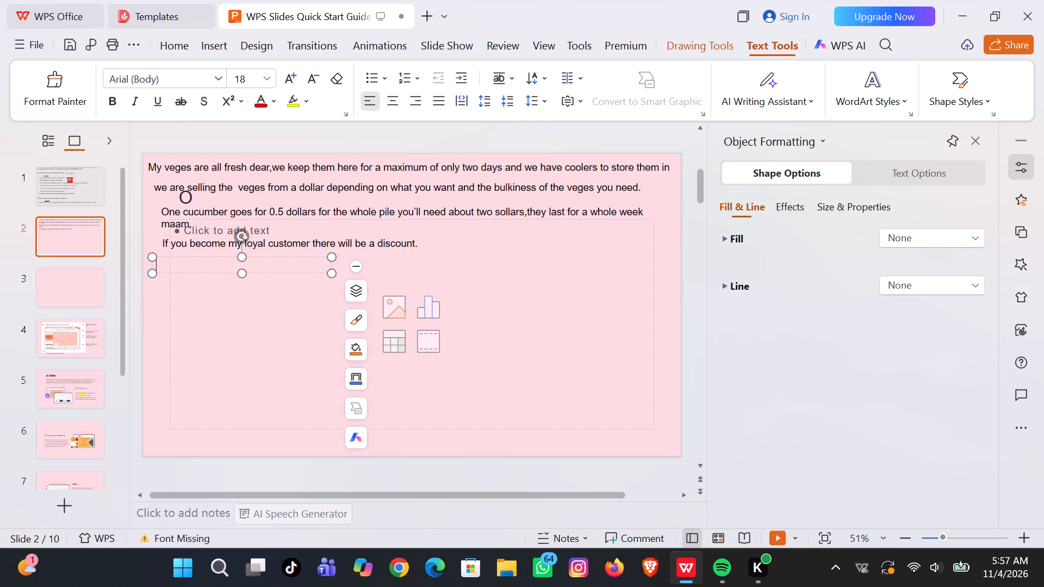
drag(331, 271, 373, 283)
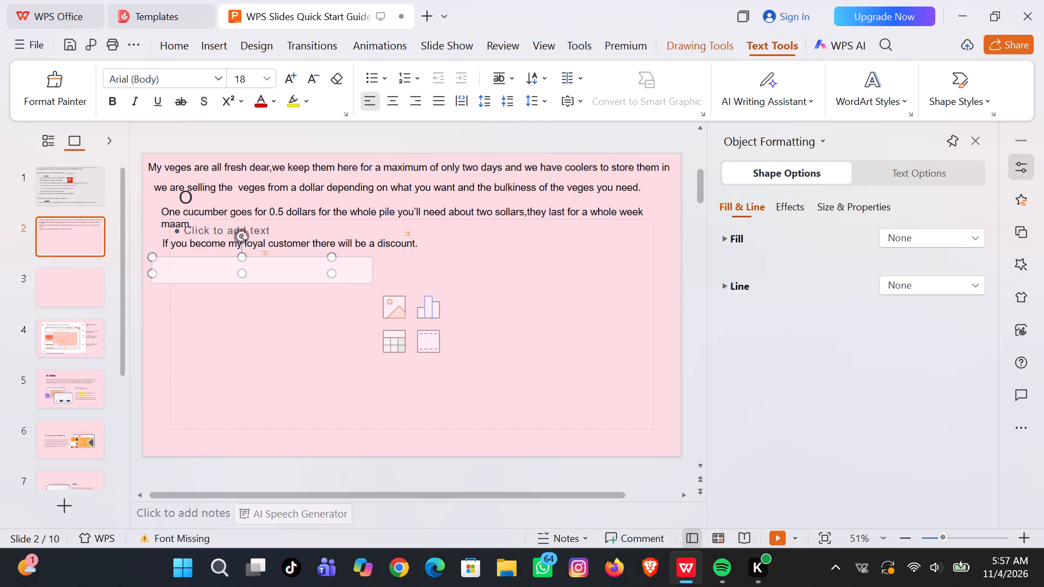
drag(373, 283, 693, 312)
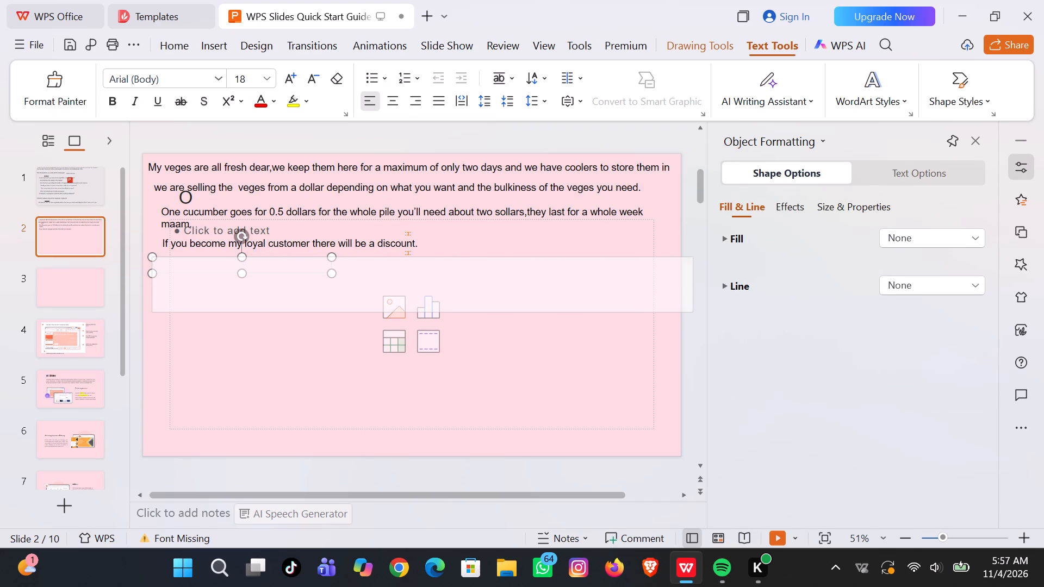
drag(693, 312, 700, 312)
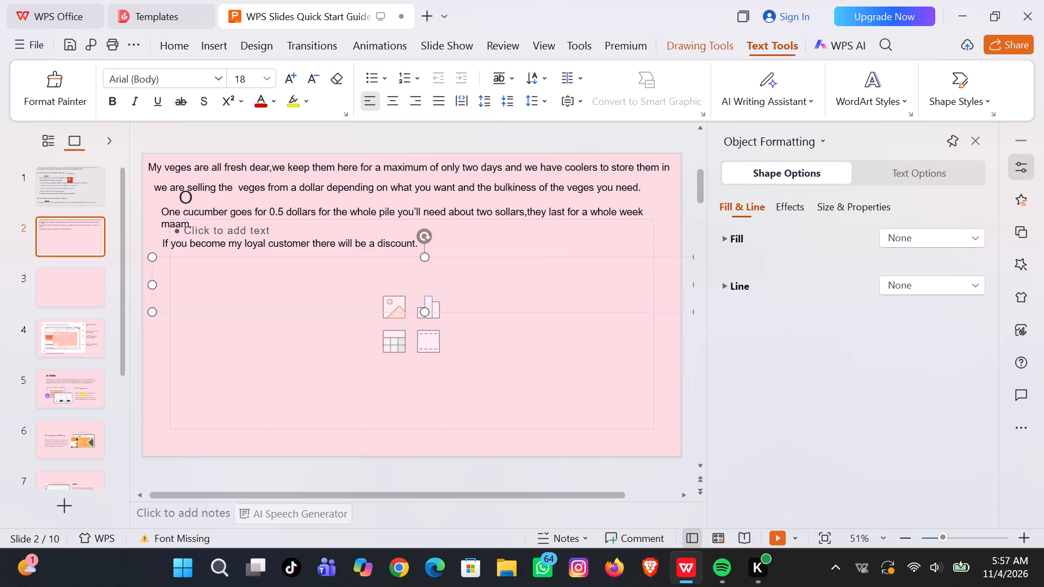
drag(693, 314, 668, 314)
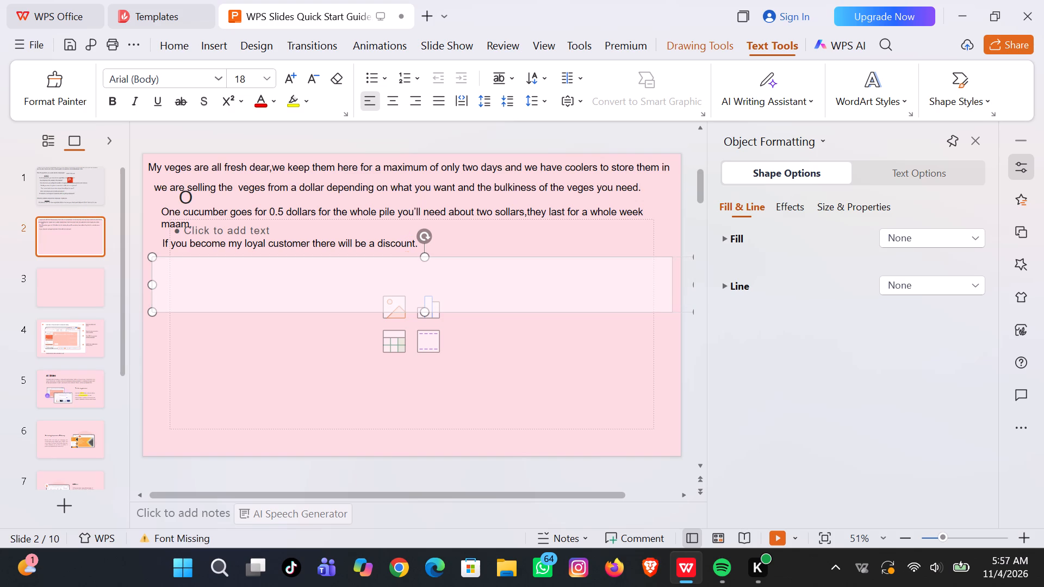
drag(668, 314, 673, 314)
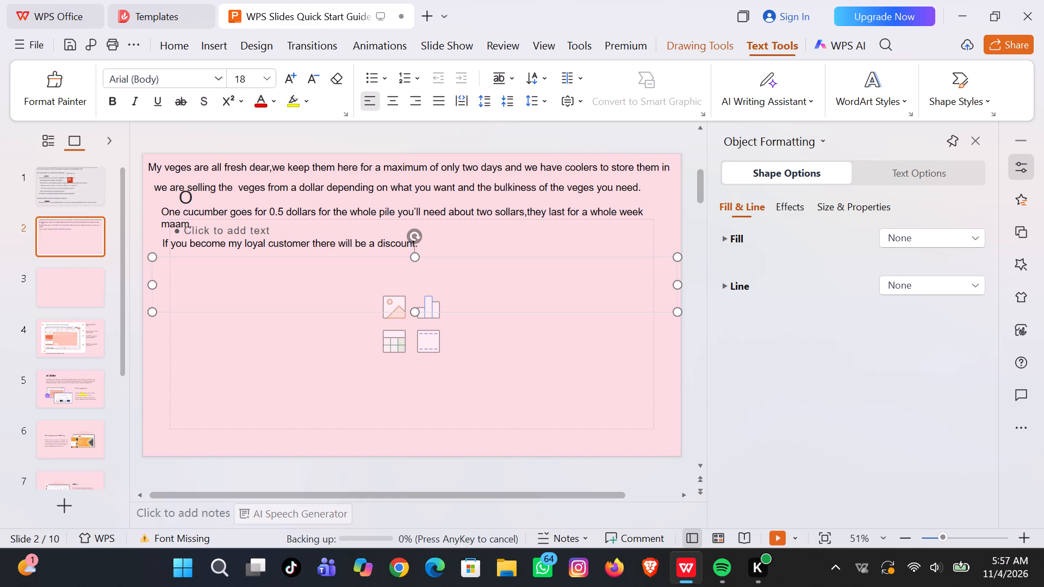
Reread the situation text and the customer's questions on the first slide, then return to slide 2.
click(83, 181)
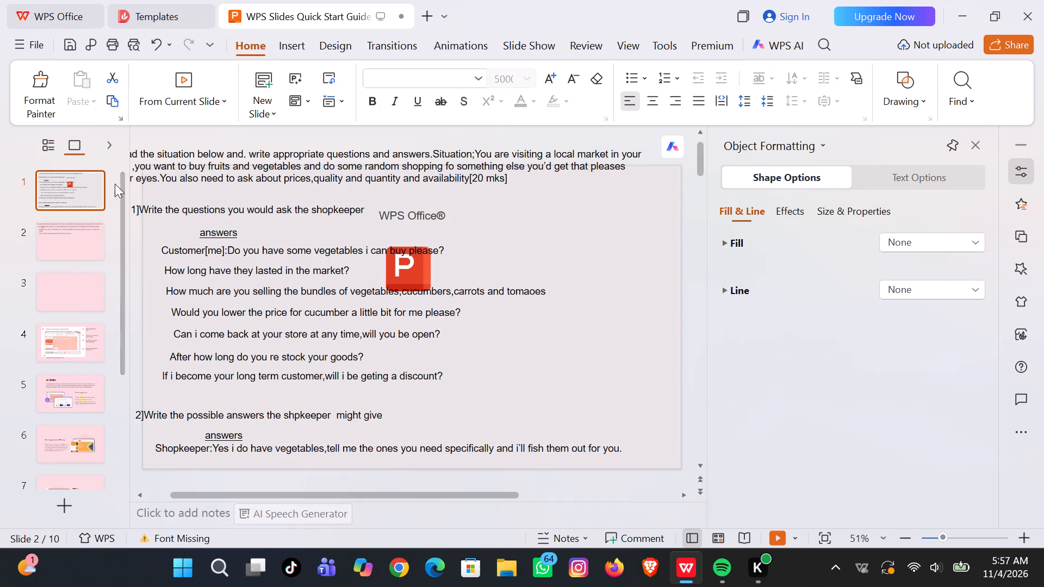
drag(151, 183, 177, 193)
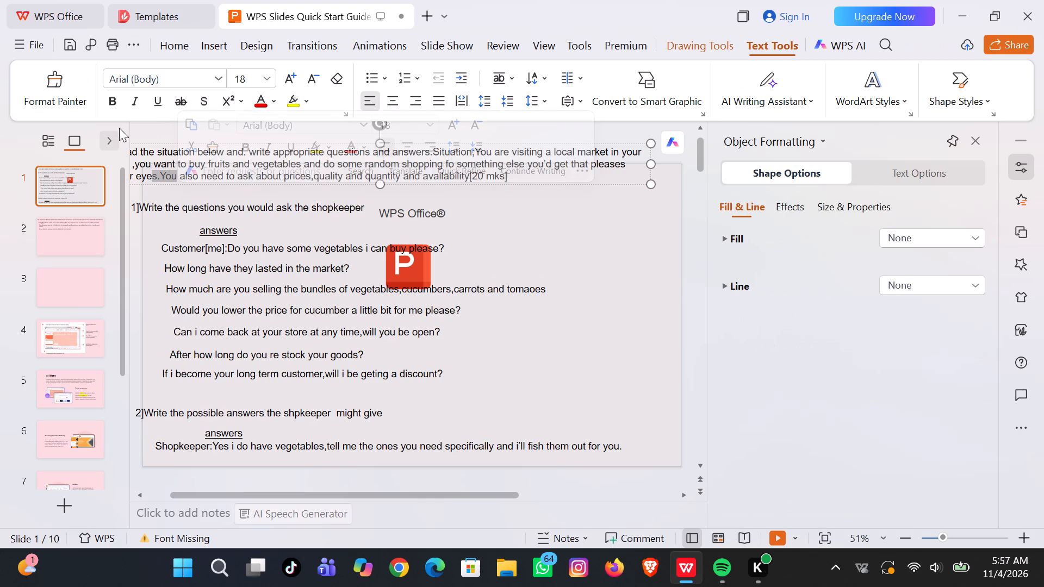
click(195, 206)
click(154, 255)
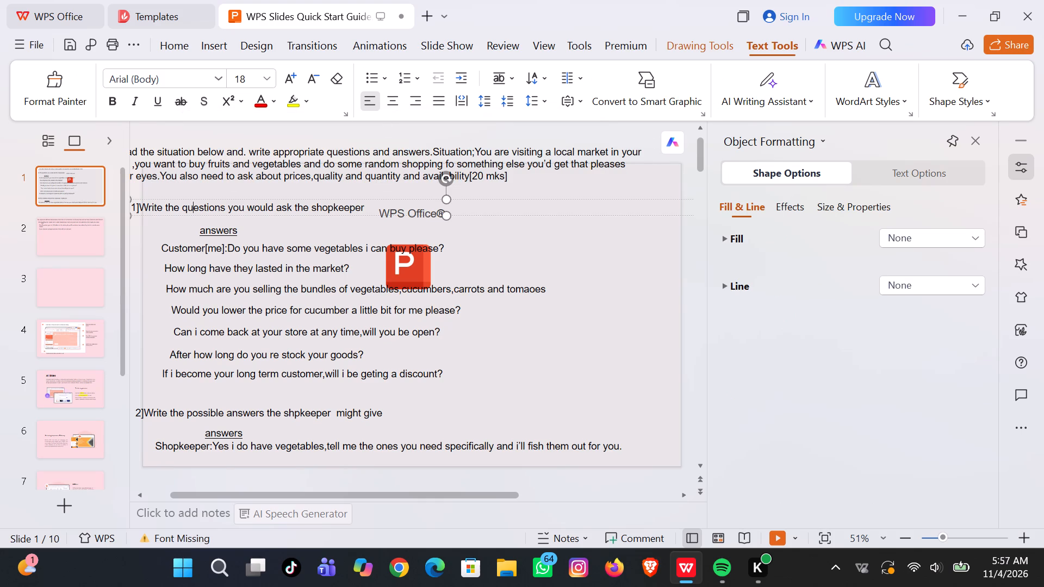
scroll(163, 202, right, 3)
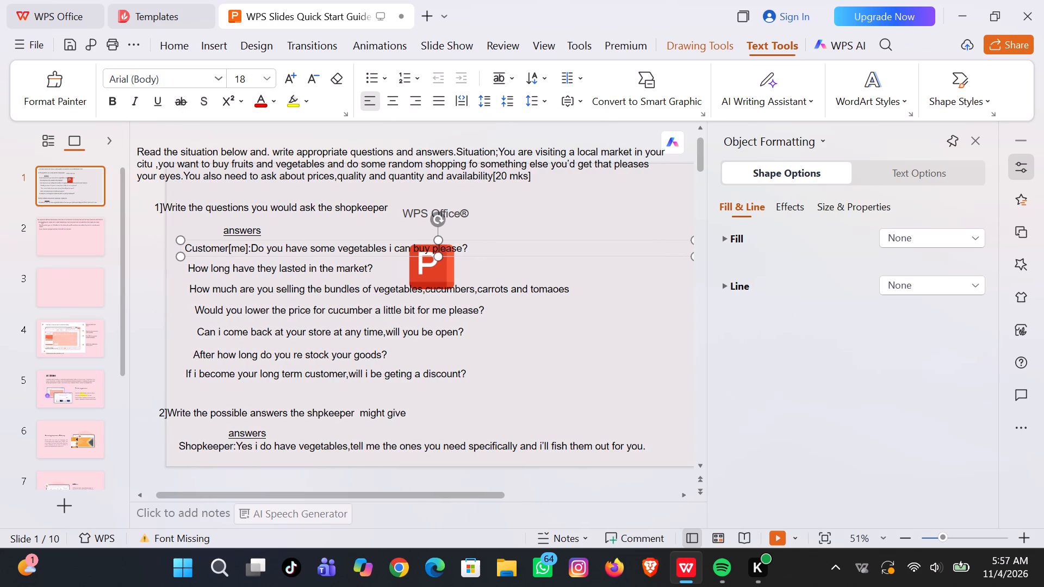
click(57, 227)
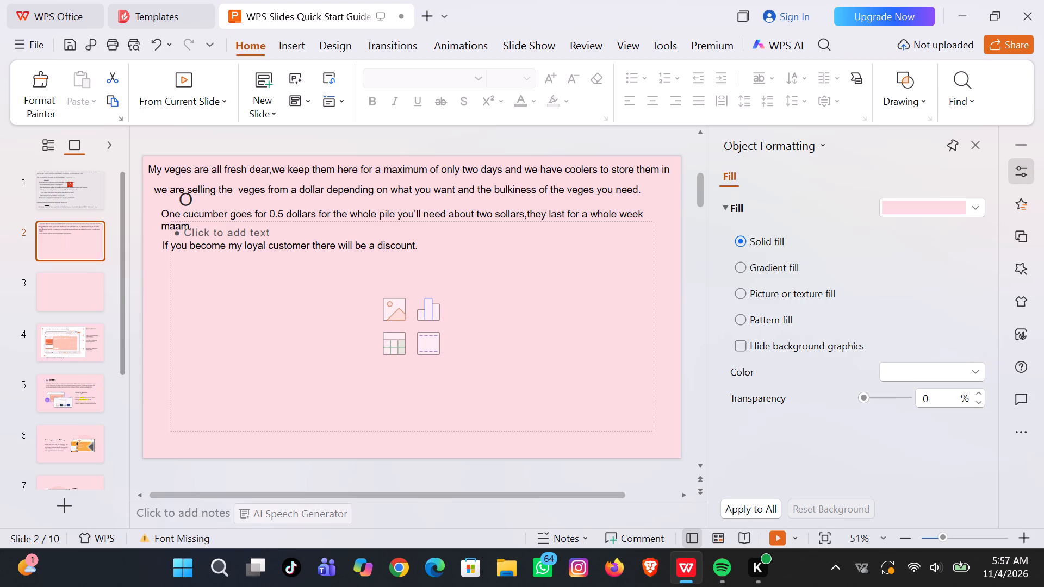
Start the instruction in the empty text box below the discount answer with "You learned about using the simple Present".
double_click(148, 268)
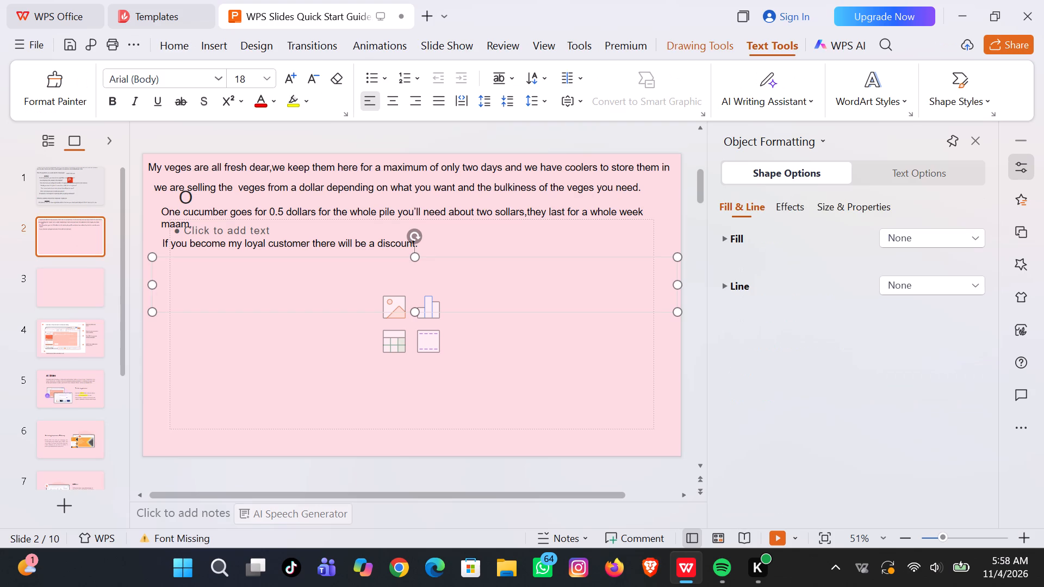
double_click(157, 266)
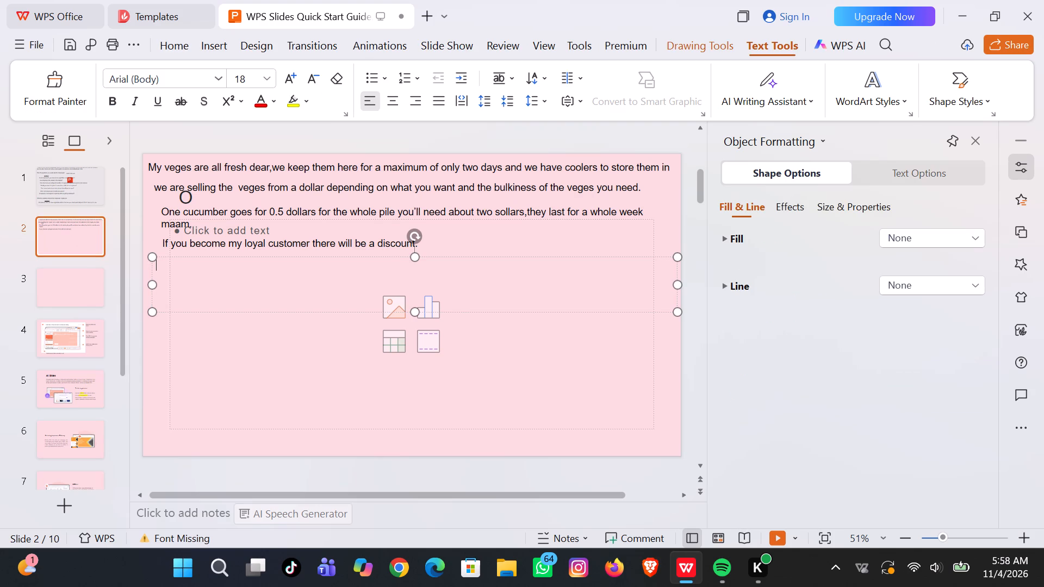
key(y)
key(o)
text(u)
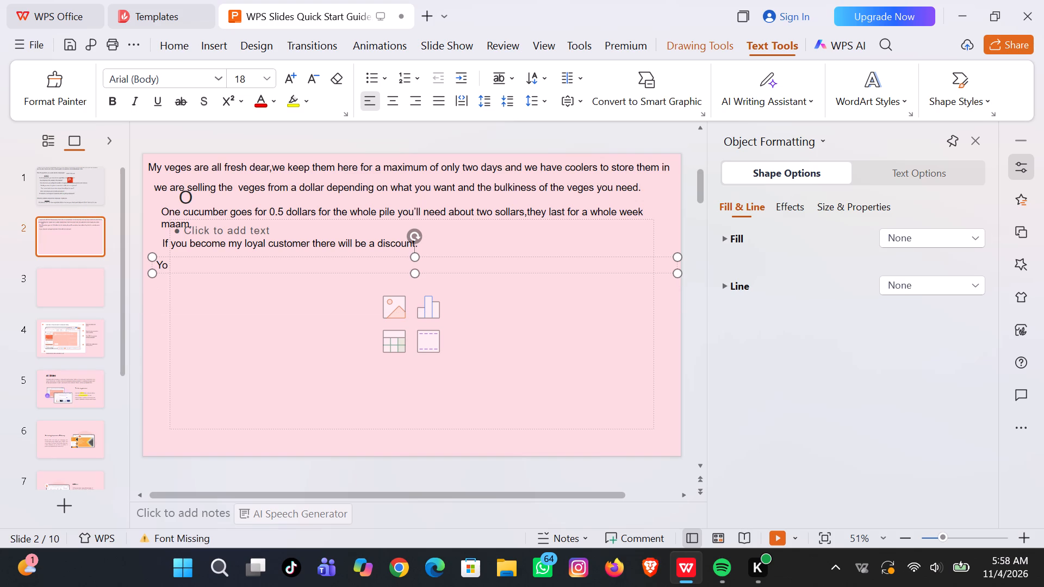
key(space)
text(learned about using)
key(space)
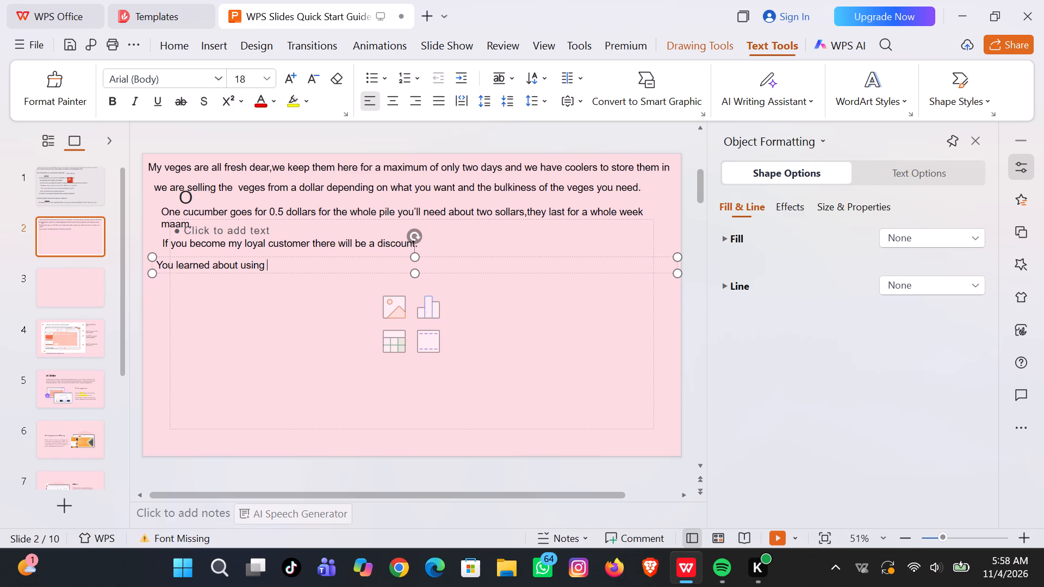
text(the simple)
key(space)
text(resent)
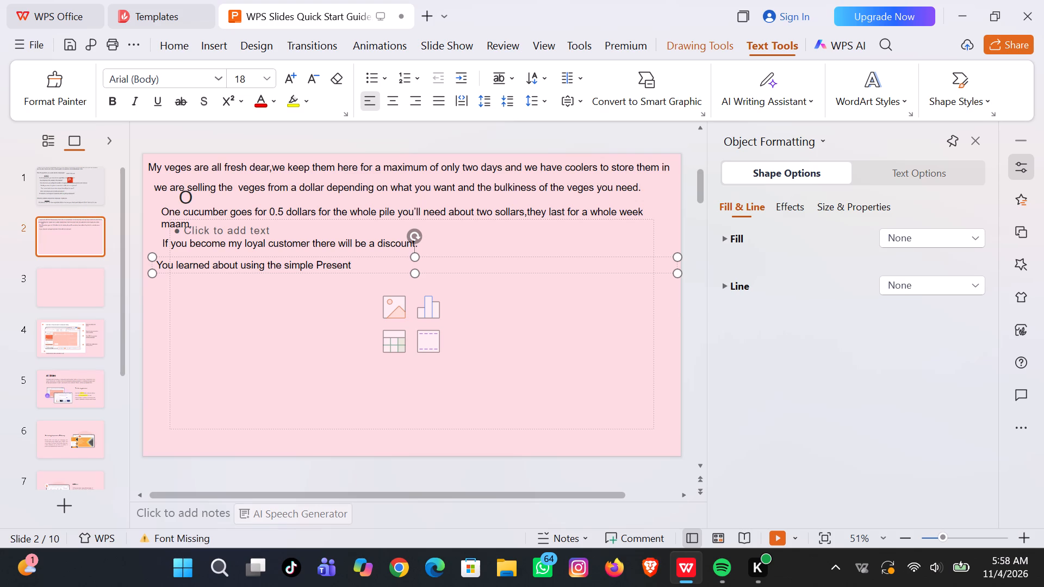
Finish the instruction's first sentence with "and Present Continuous tenses.".
key(space)
text(a)
text(nd)
key(space)
text(resent)
key(space)
key(o)
text(ntinuous)
key(space)
text(tenses)
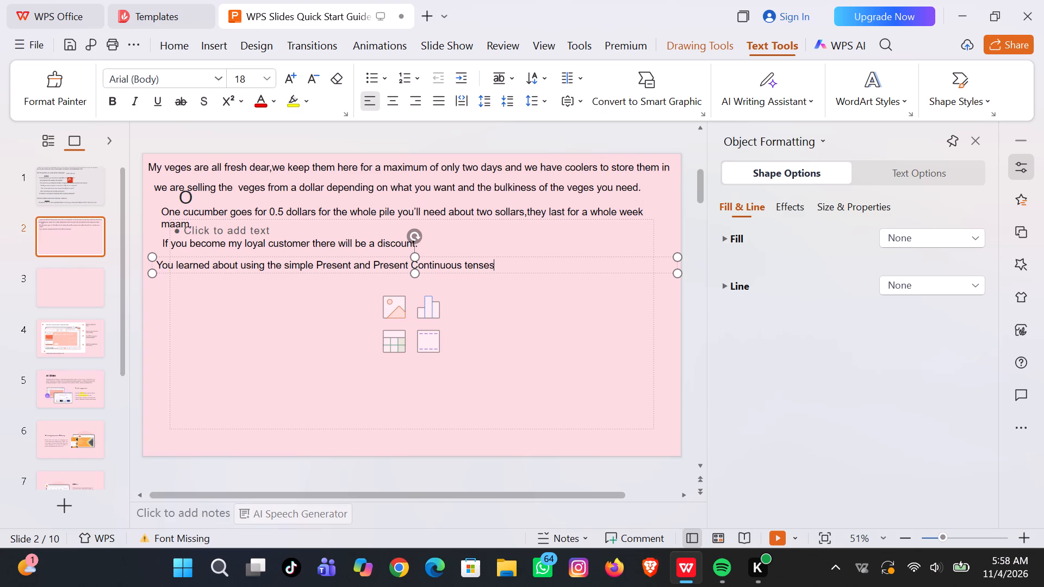
key(period)
Continue the instruction with "Complete the following sentences".
text(omplete th)
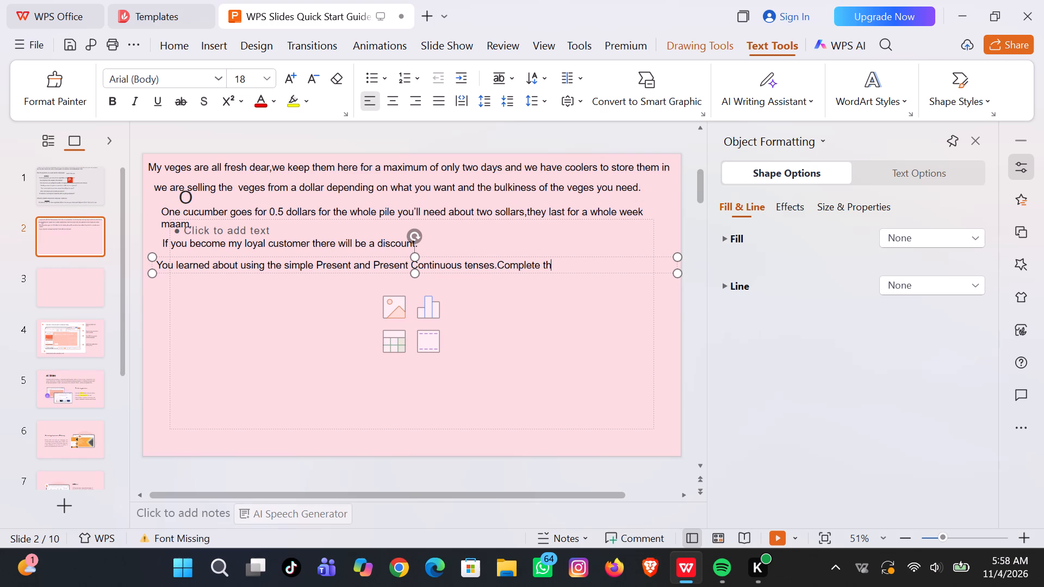
text(e following sentences)
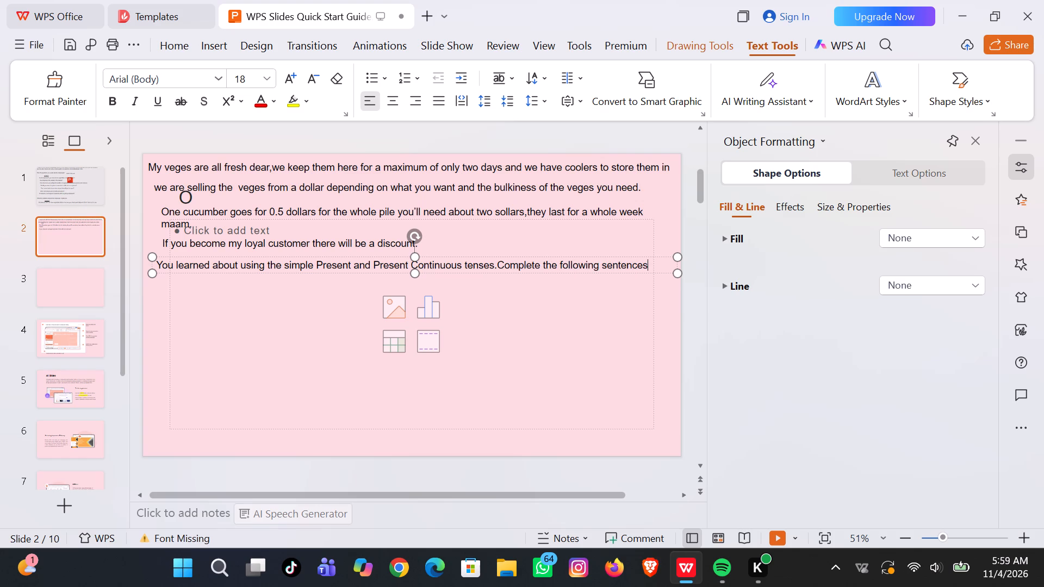
key(space)
Try to make the instruction text box taller, extending its right side to the slide's edge.
drag(676, 274, 677, 307)
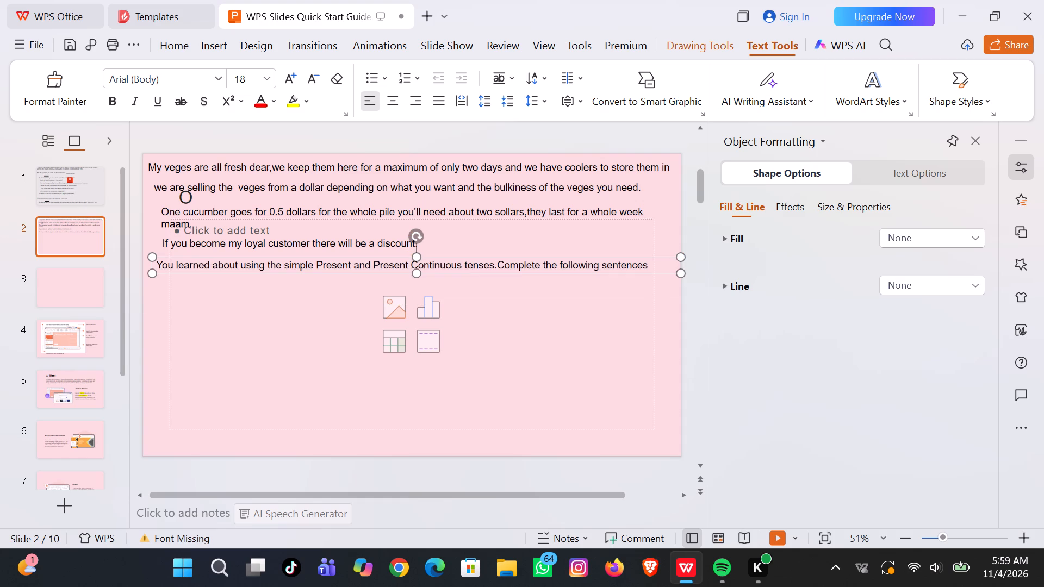
double_click(651, 265)
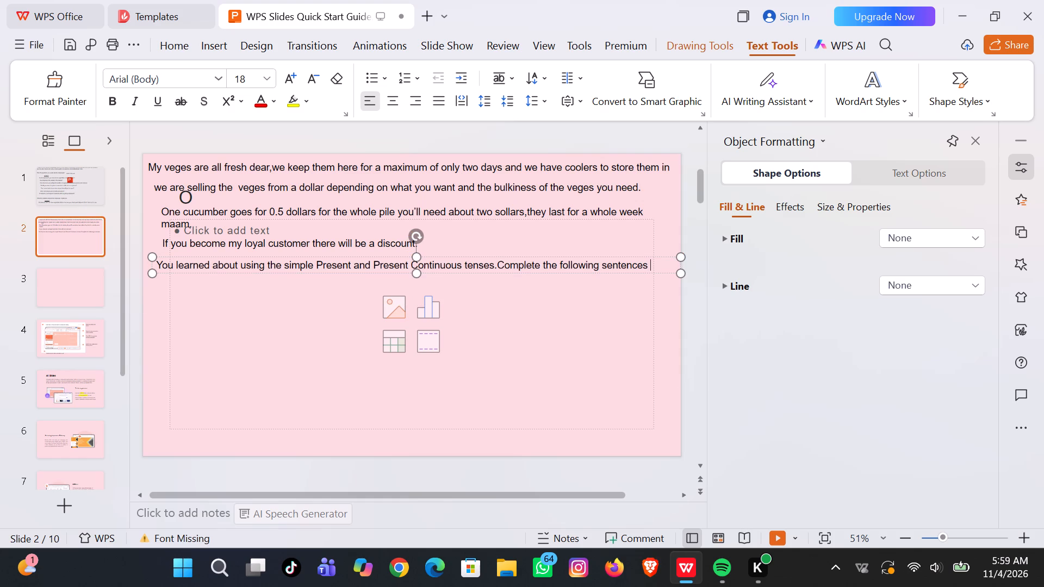
drag(683, 276, 683, 306)
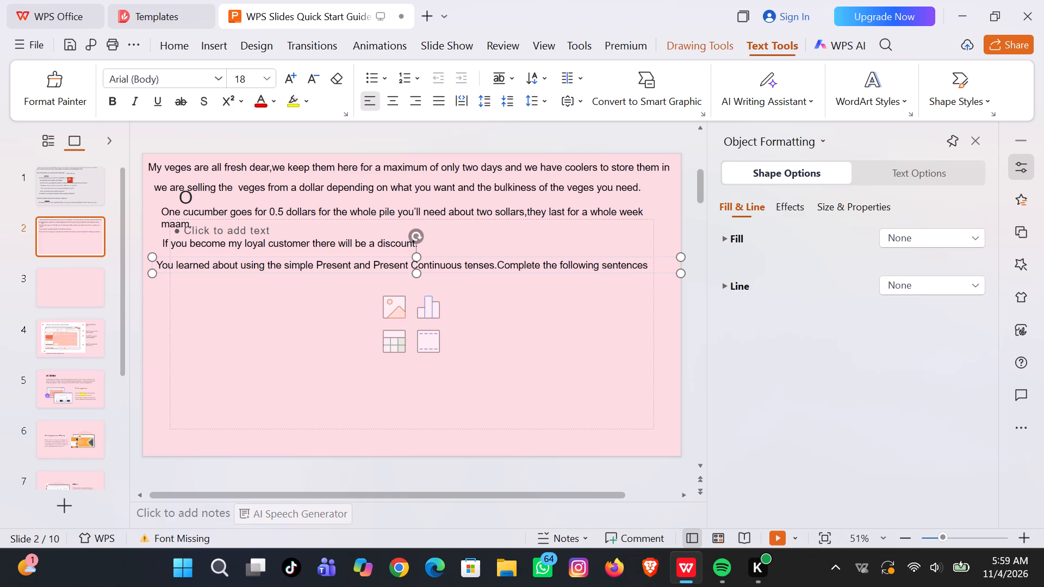
double_click(651, 261)
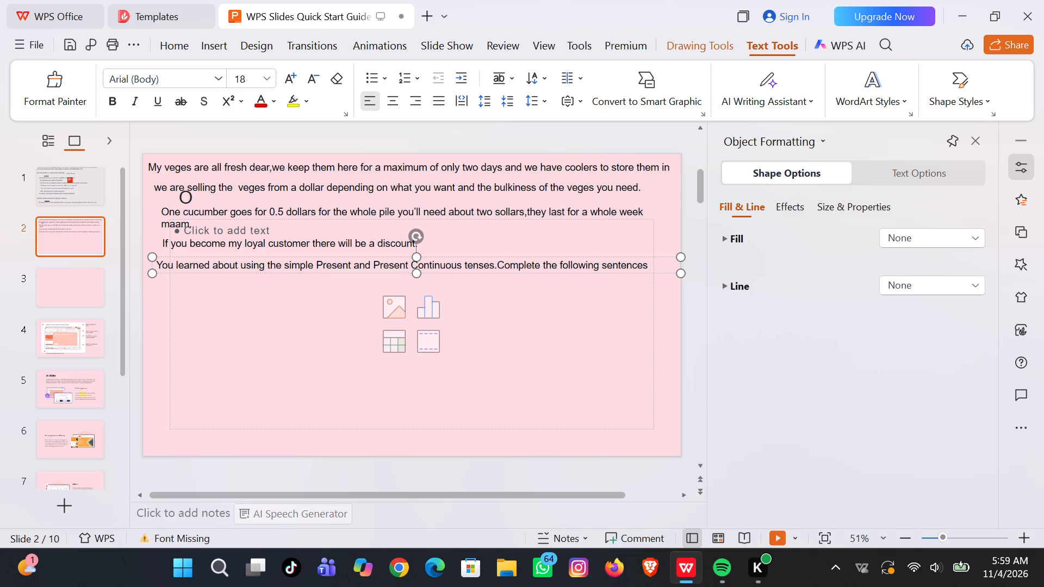
Add "-=[;'/" and a second line "0p[]" after "sentences", and dismiss the HP Programmable Key message.
key(Insert)
text(0p[])
key(Return)
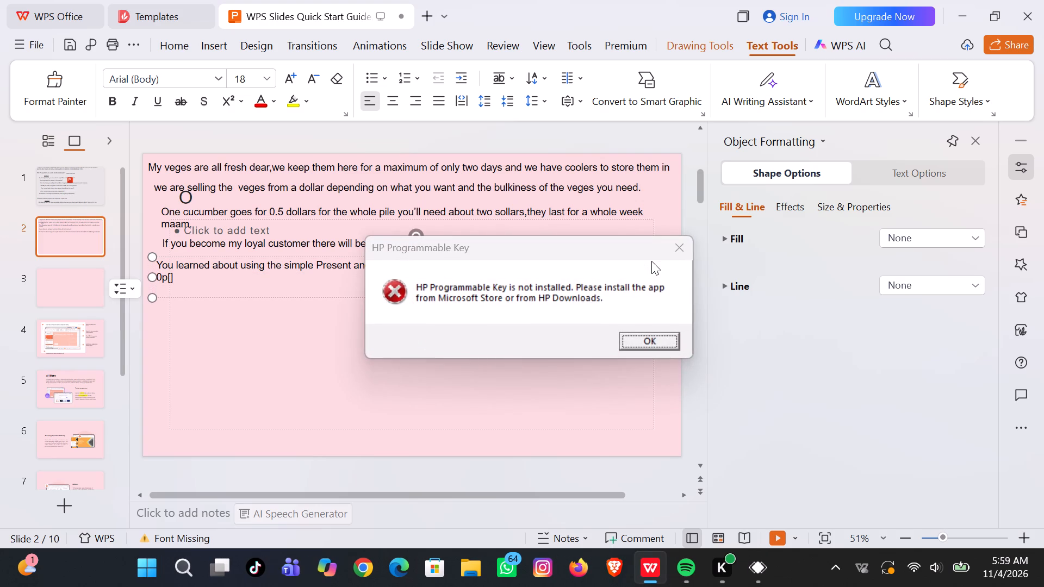
click(672, 237)
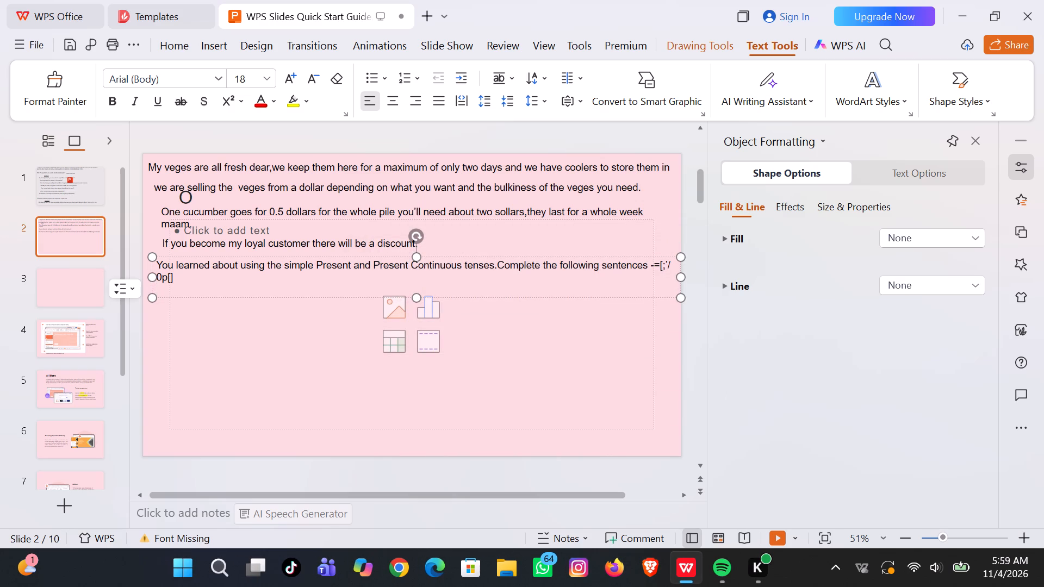
Insert "by" directly after the hyphen that follows "sentences" in the instruction.
click(652, 267)
key(b)
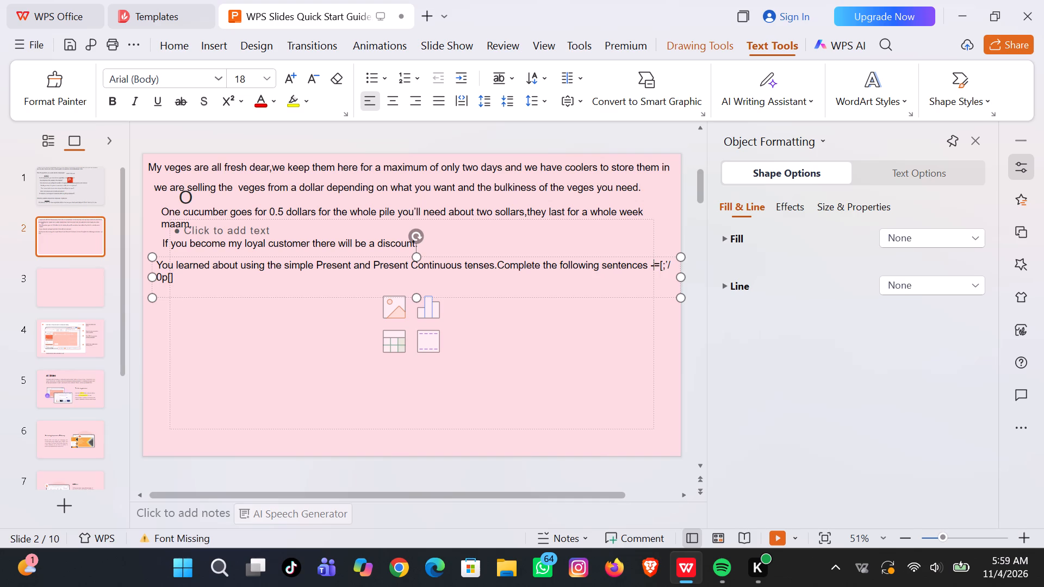
key(y)
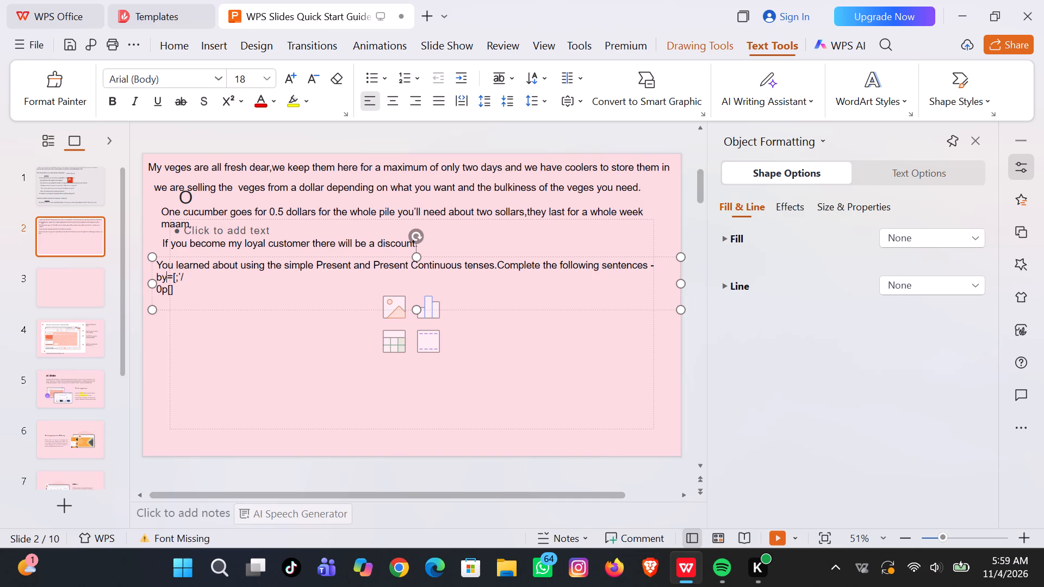
Add "filling in the blank with correct form of the vers in" after the slash on the instruction's second line.
click(191, 277)
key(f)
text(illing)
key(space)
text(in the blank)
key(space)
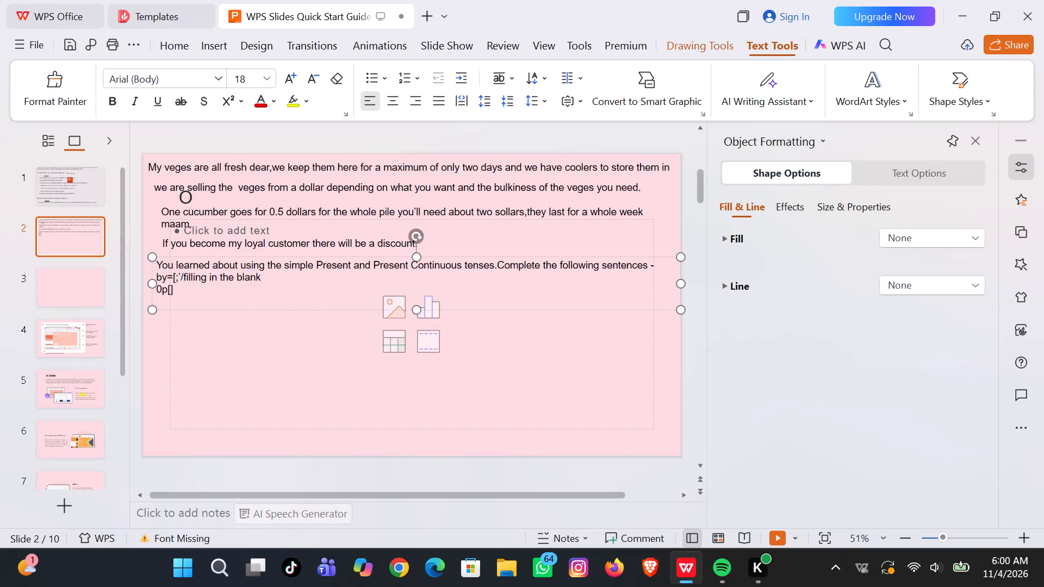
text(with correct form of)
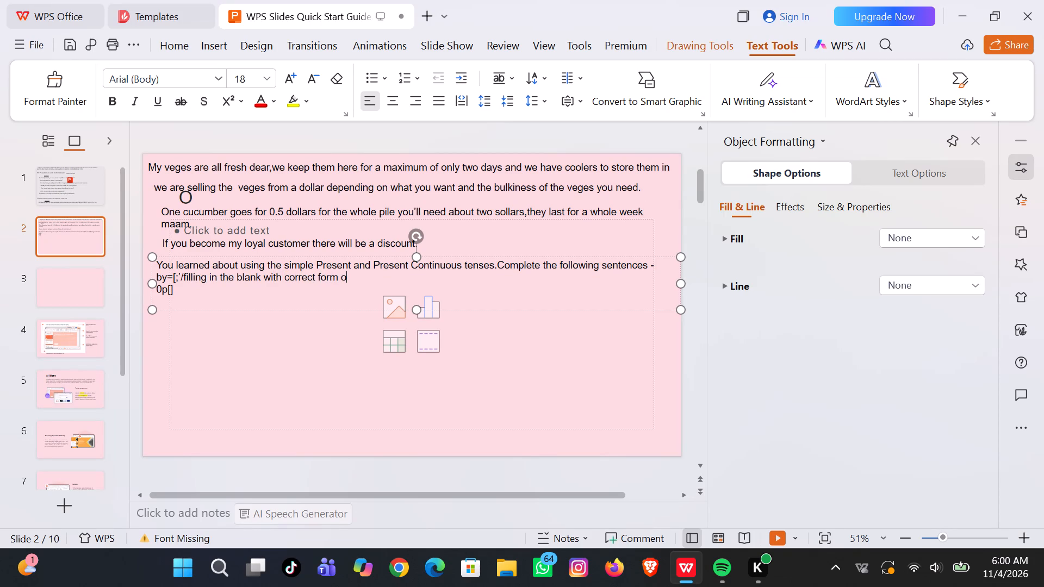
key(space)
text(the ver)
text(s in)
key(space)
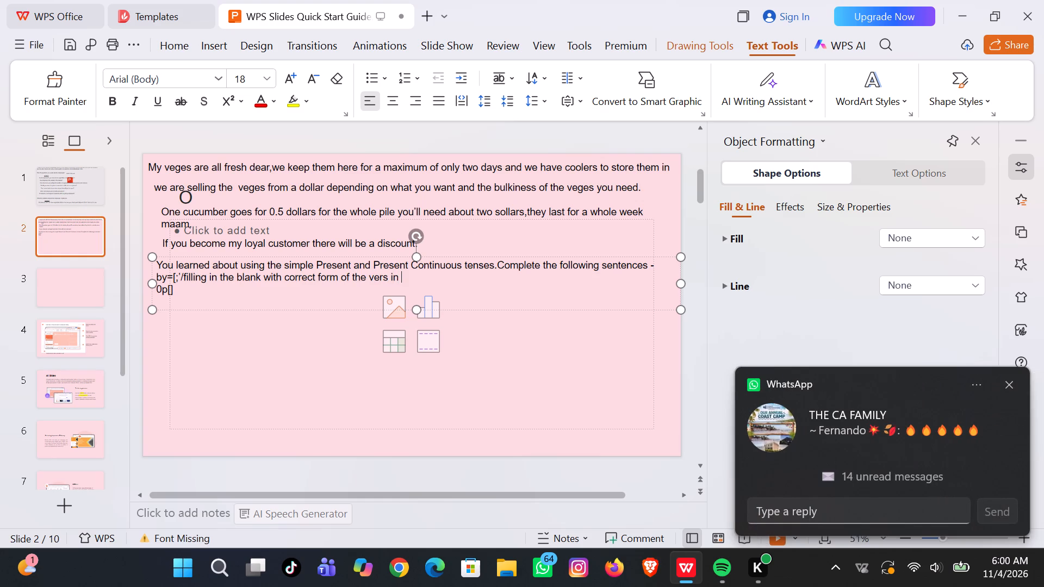
Continue the instruction's second line with "Simple Present or Present Continuos tense".
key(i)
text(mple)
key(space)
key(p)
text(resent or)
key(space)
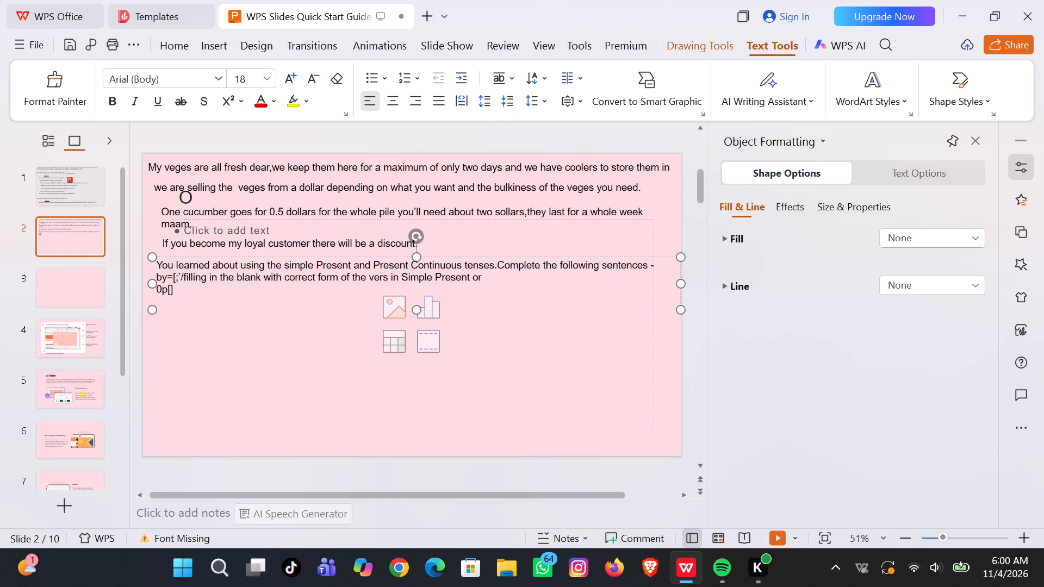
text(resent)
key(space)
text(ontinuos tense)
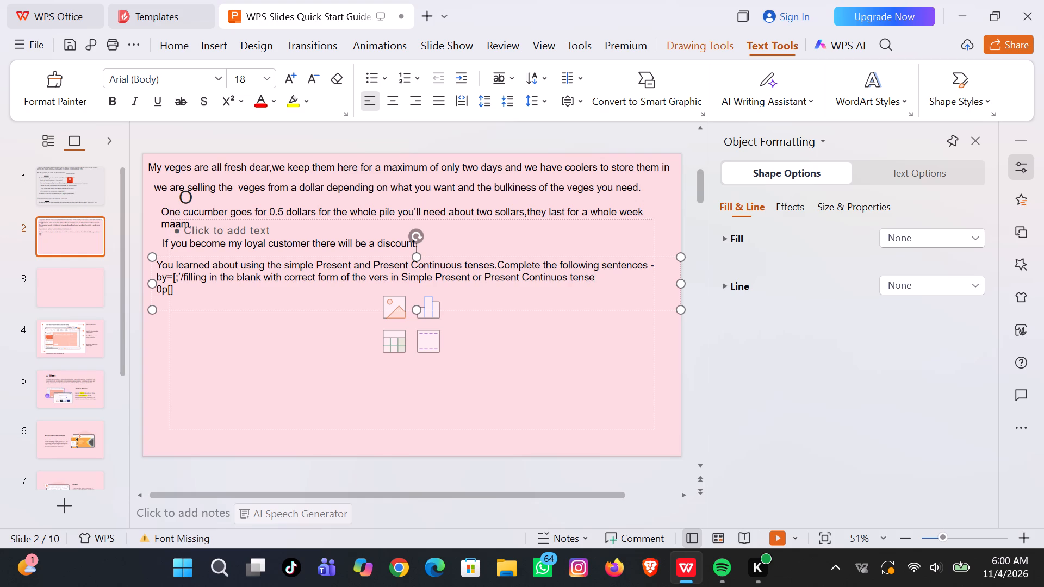
End the fill-in-the-blank instruction with a period after "tense".
key(period)
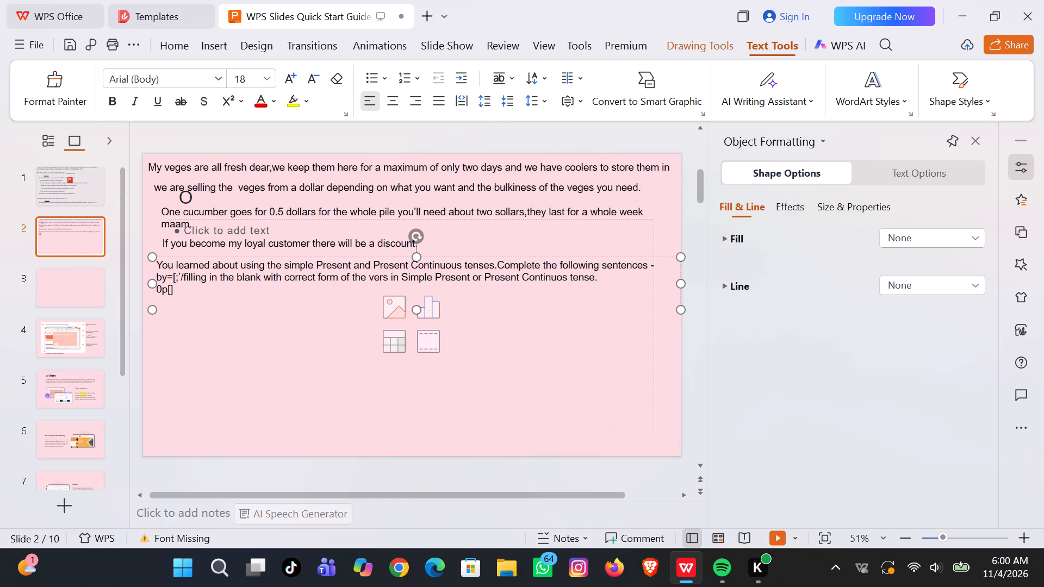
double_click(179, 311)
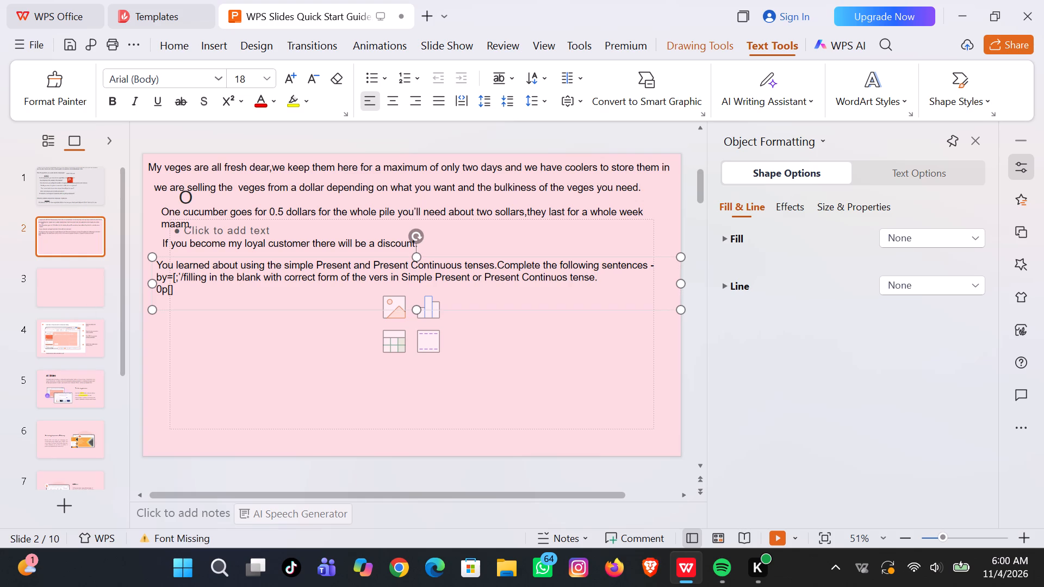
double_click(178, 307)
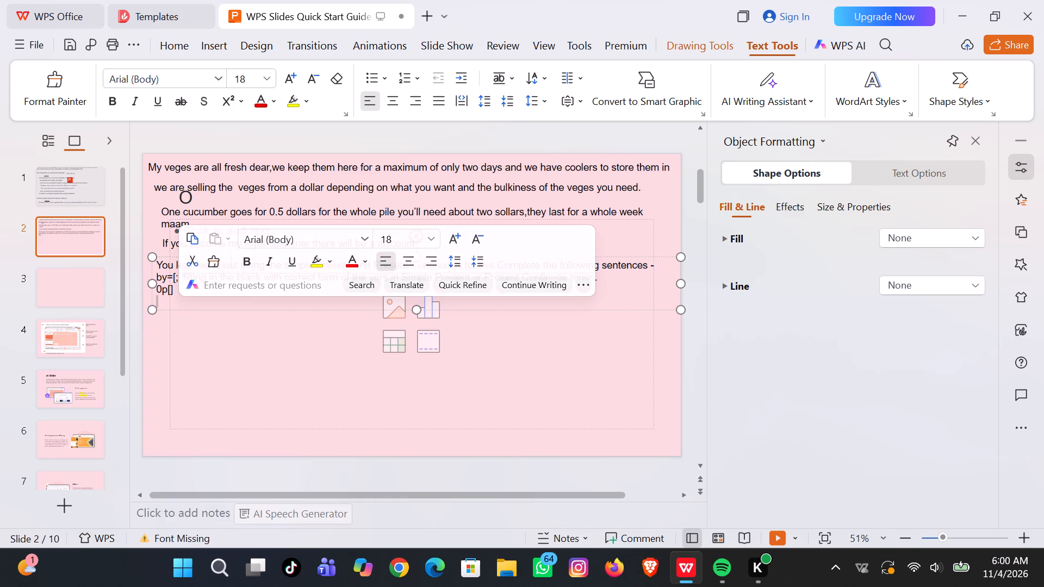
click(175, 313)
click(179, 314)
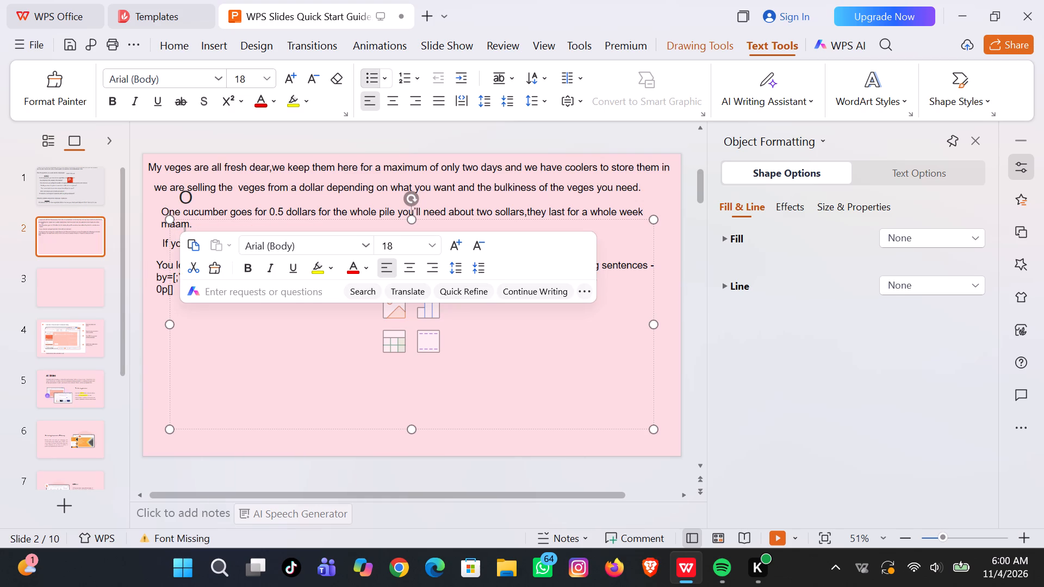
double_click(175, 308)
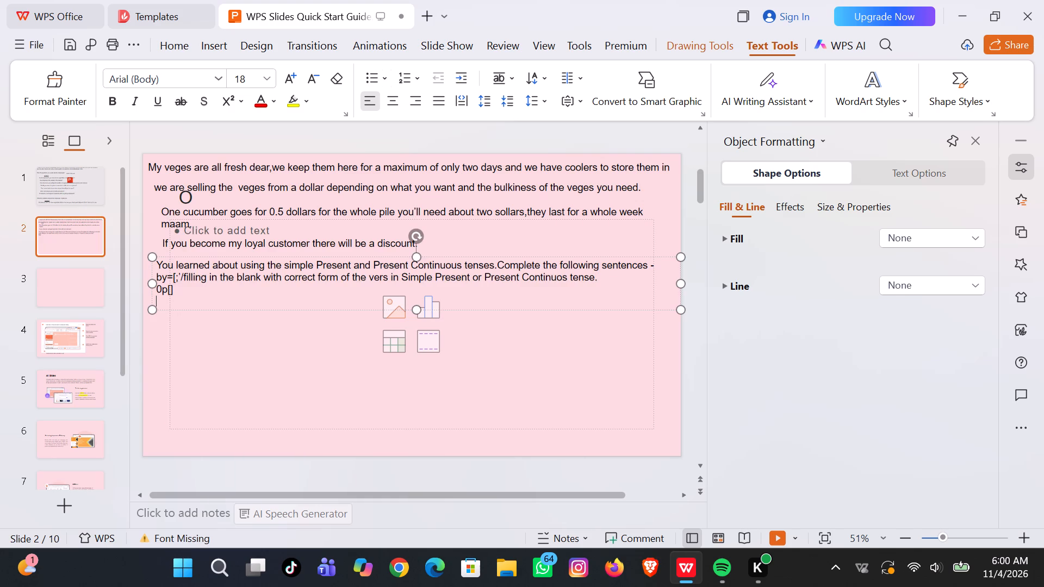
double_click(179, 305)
Shrink the empty "Click to add text" placeholder so it only spans the line about the loyal customer discount.
double_click(178, 322)
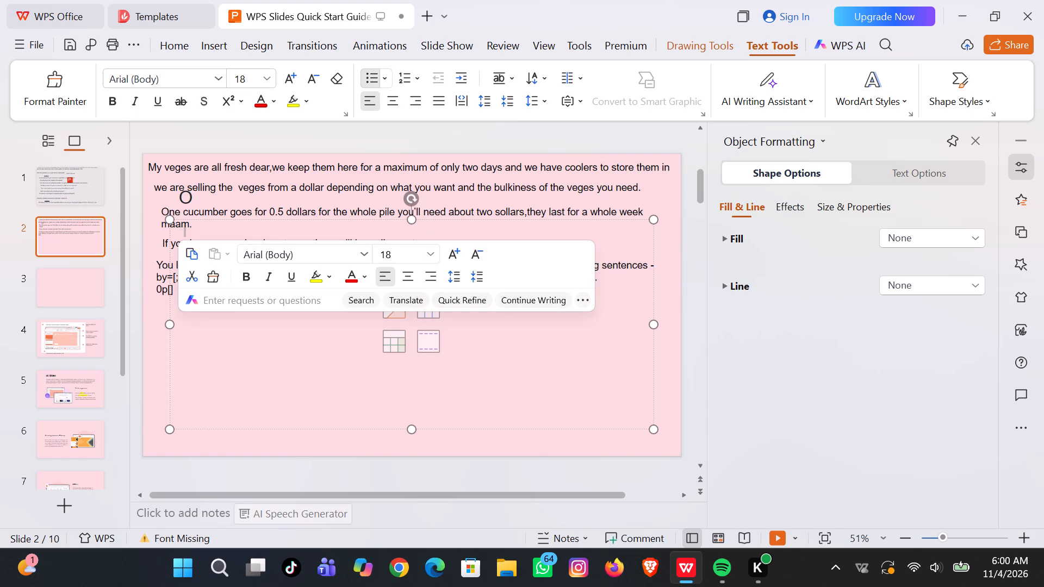
click(257, 330)
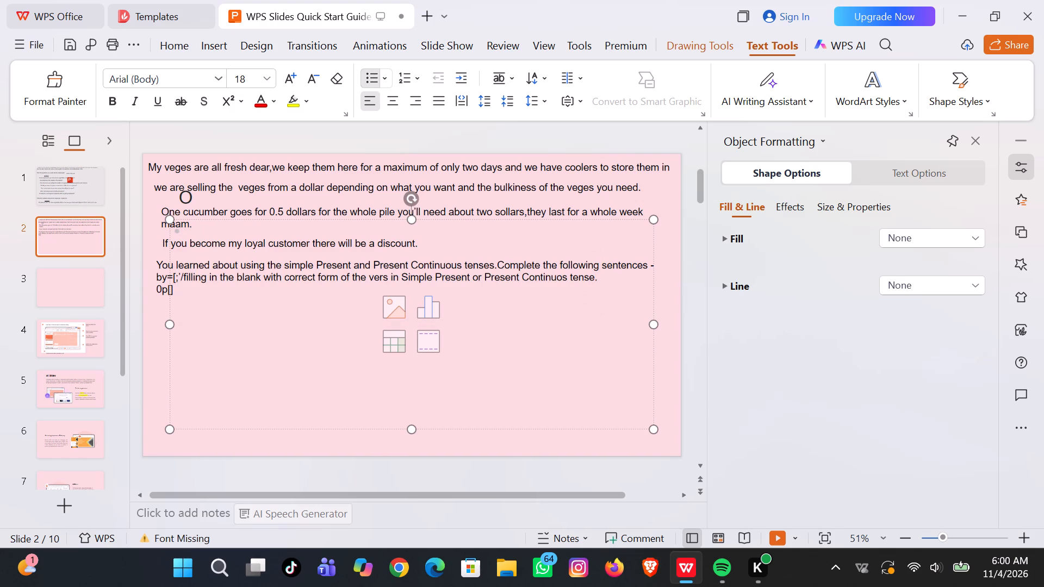
double_click(186, 317)
drag(656, 428, 626, 353)
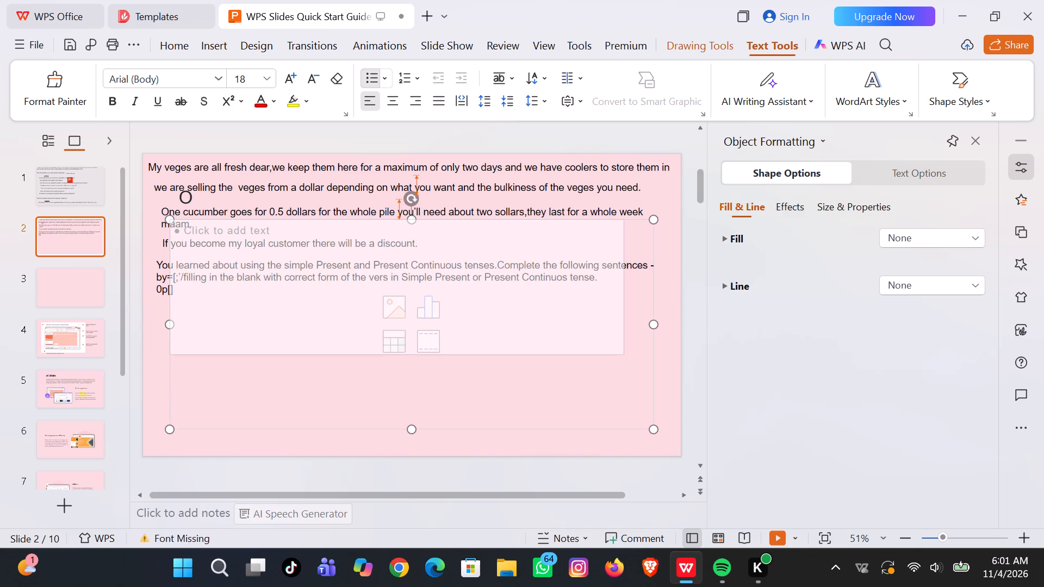
drag(626, 353, 417, 254)
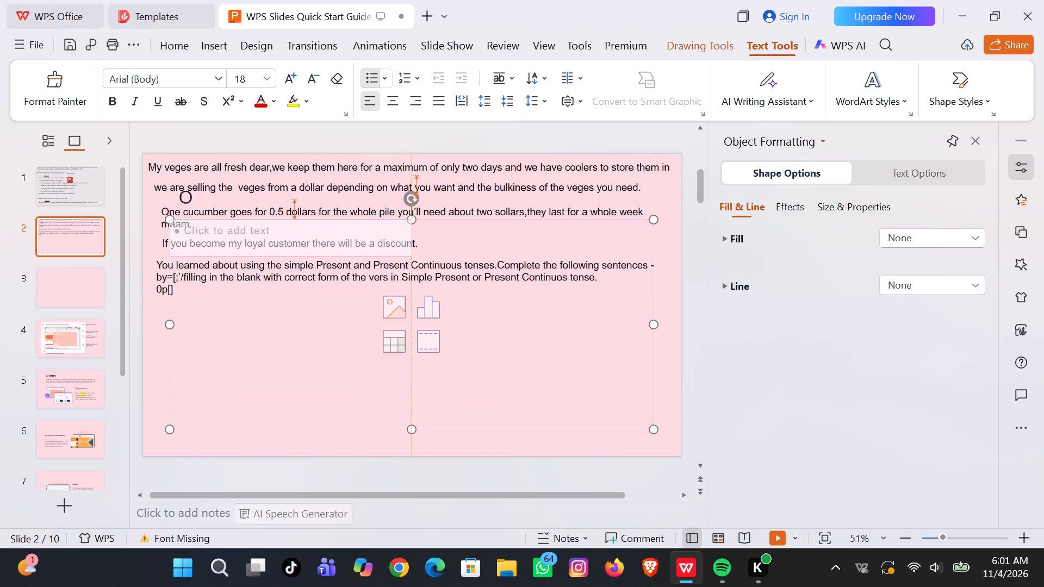
drag(417, 254, 420, 249)
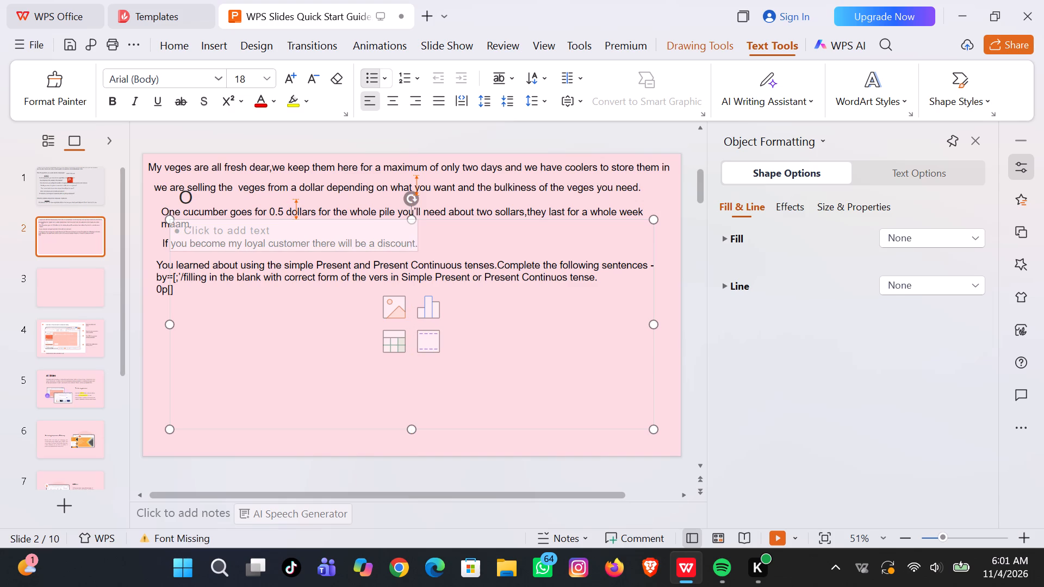
drag(420, 249, 420, 249)
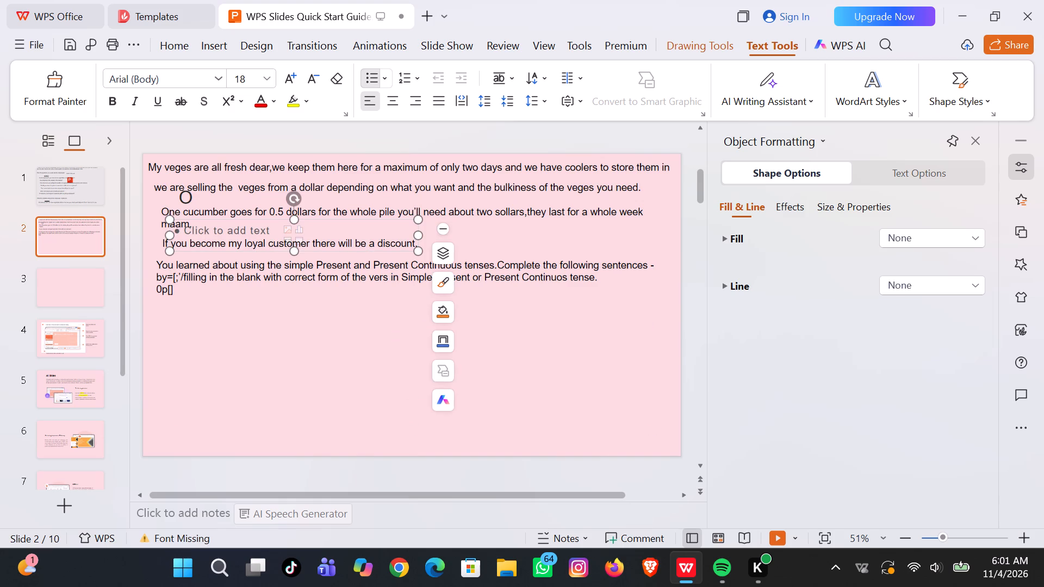
Try to reduce the height of the instruction text box, pulling its right side slightly inward from the slide's edge.
double_click(167, 310)
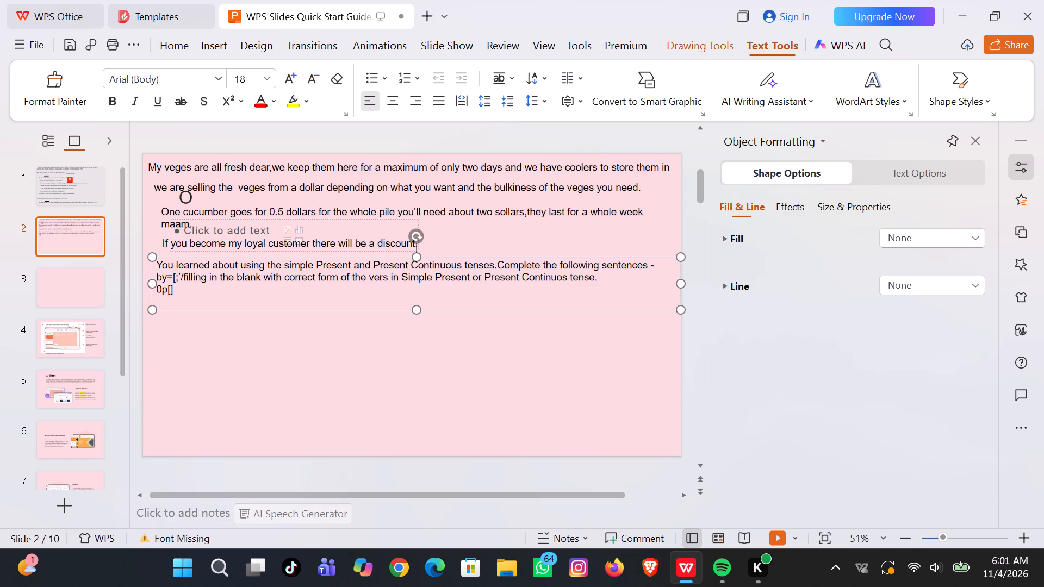
drag(418, 310, 418, 262)
click(387, 357)
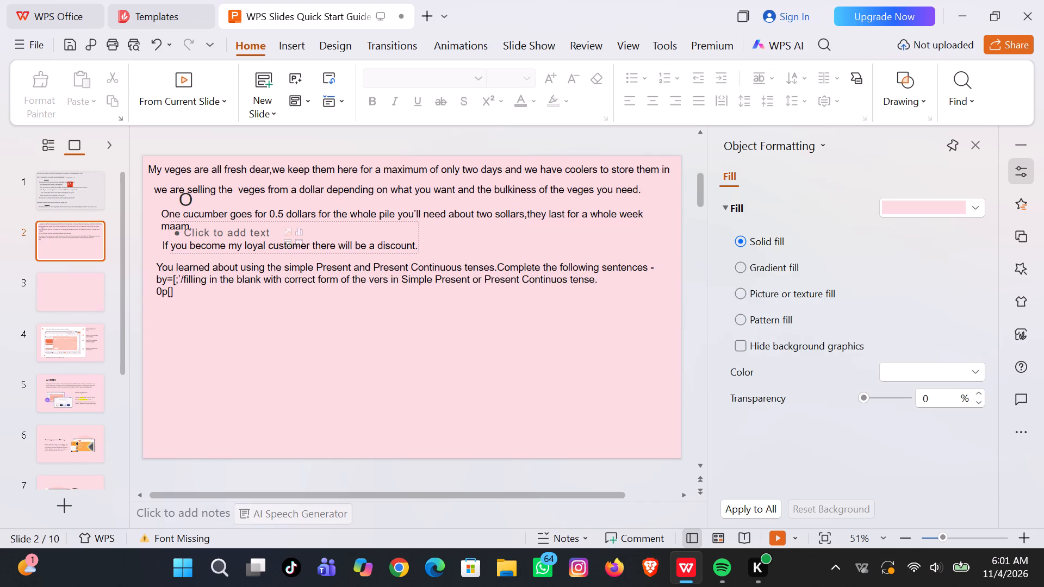
double_click(172, 313)
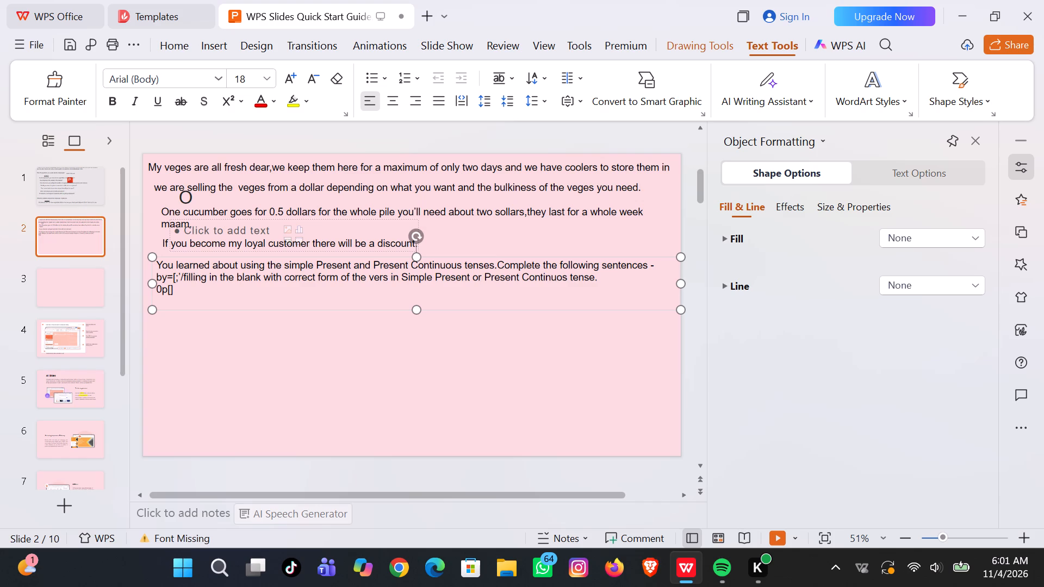
drag(680, 310, 676, 304)
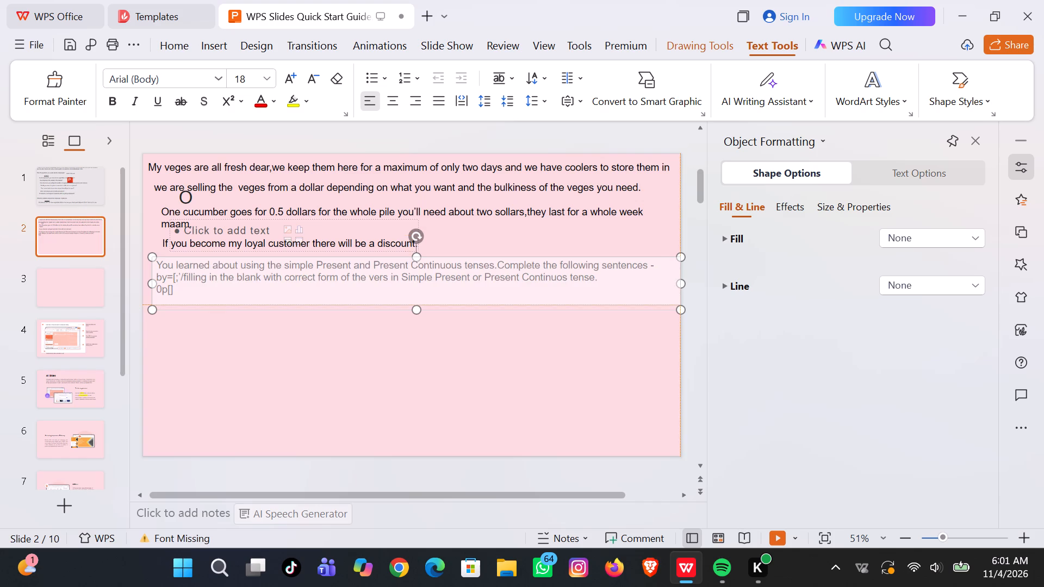
drag(676, 304, 669, 285)
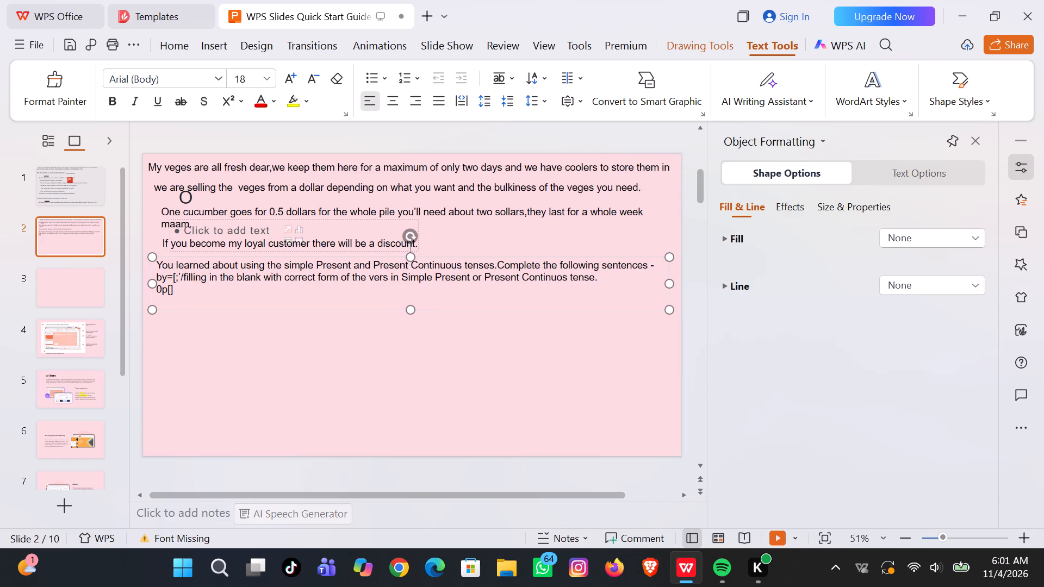
Add a text box below the instruction's "0p[]" line and enter "answers" in it.
double_click(195, 324)
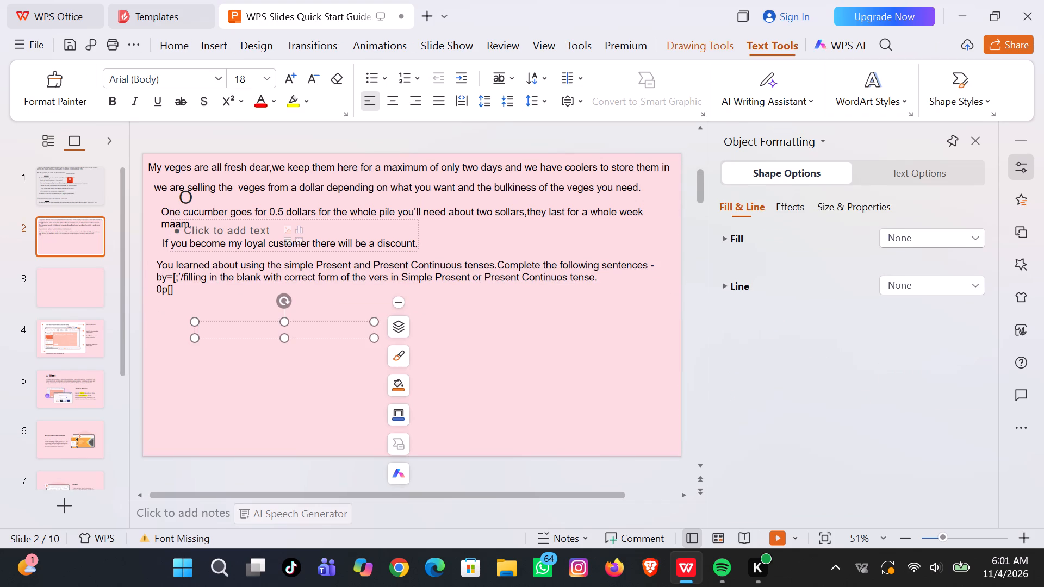
double_click(164, 314)
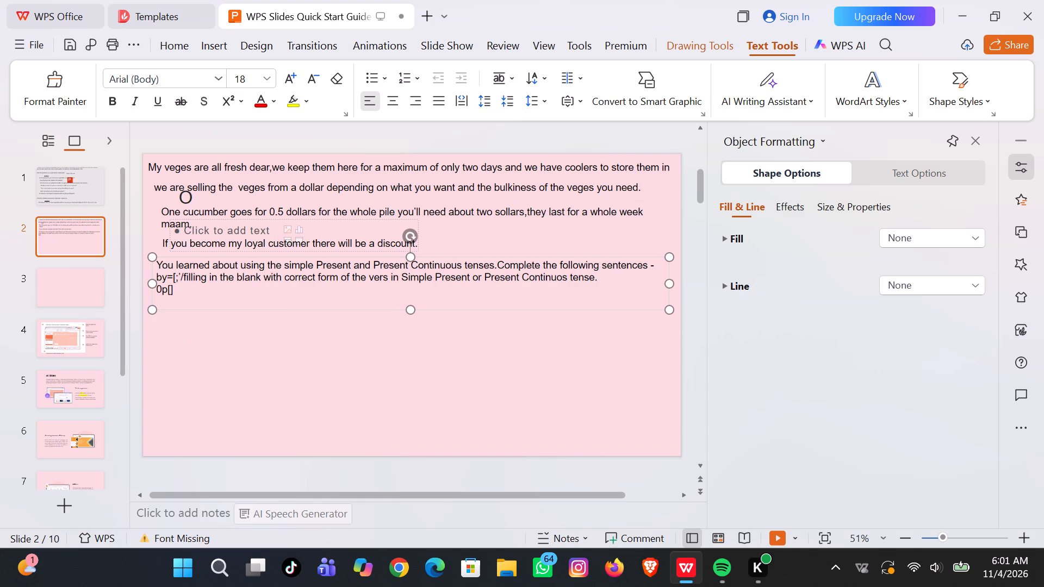
double_click(162, 323)
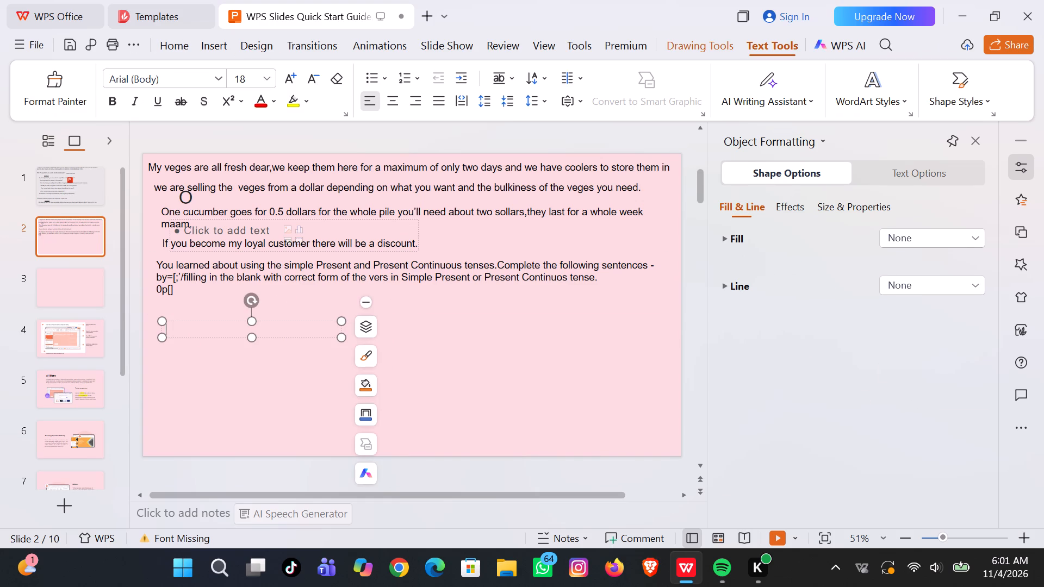
key(a)
text(nswers)
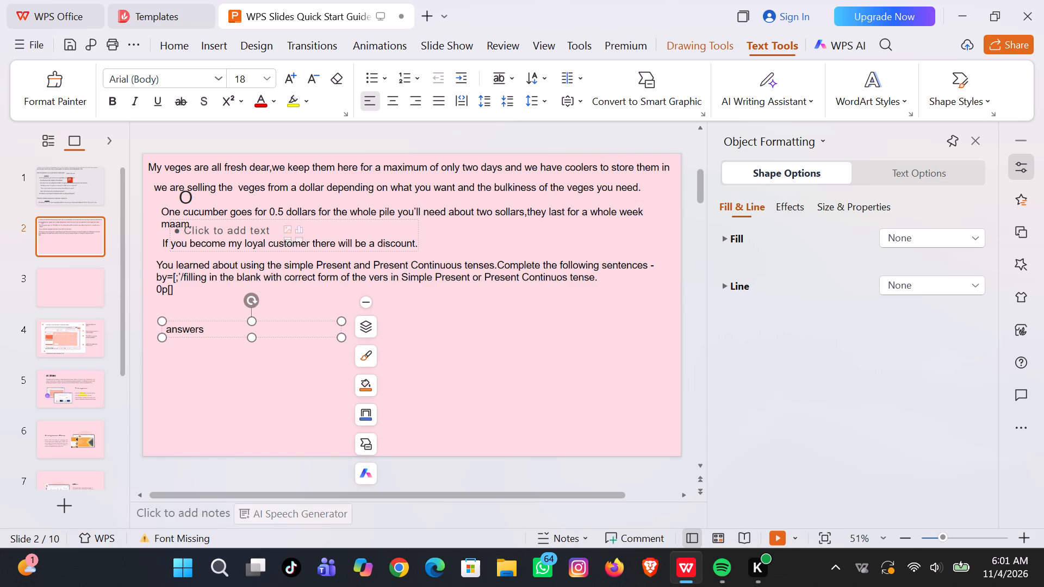
Underline the word "answers" and deselect its text box.
double_click(224, 327)
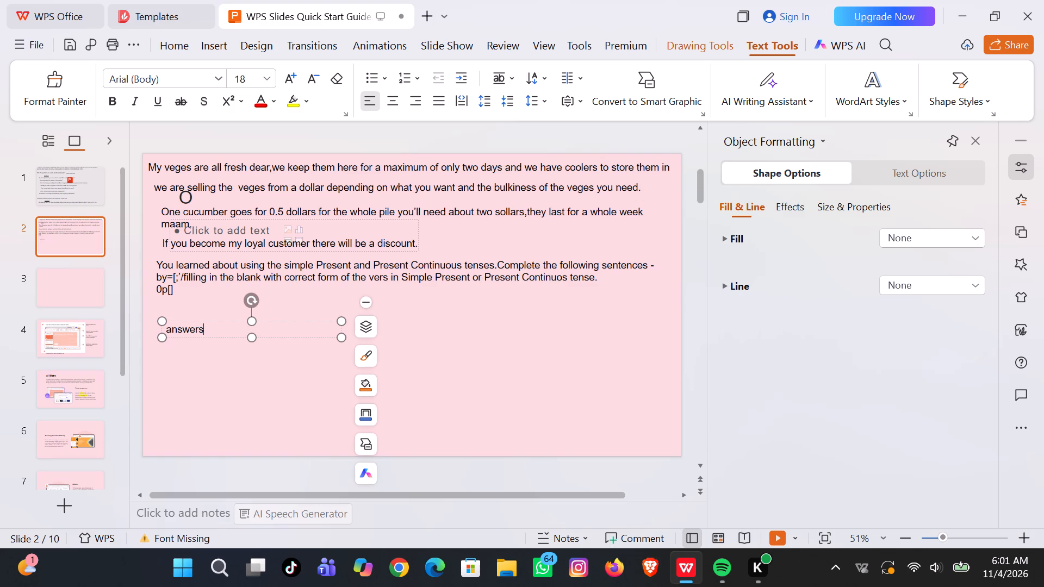
double_click(224, 327)
double_click(224, 327)
double_click(188, 330)
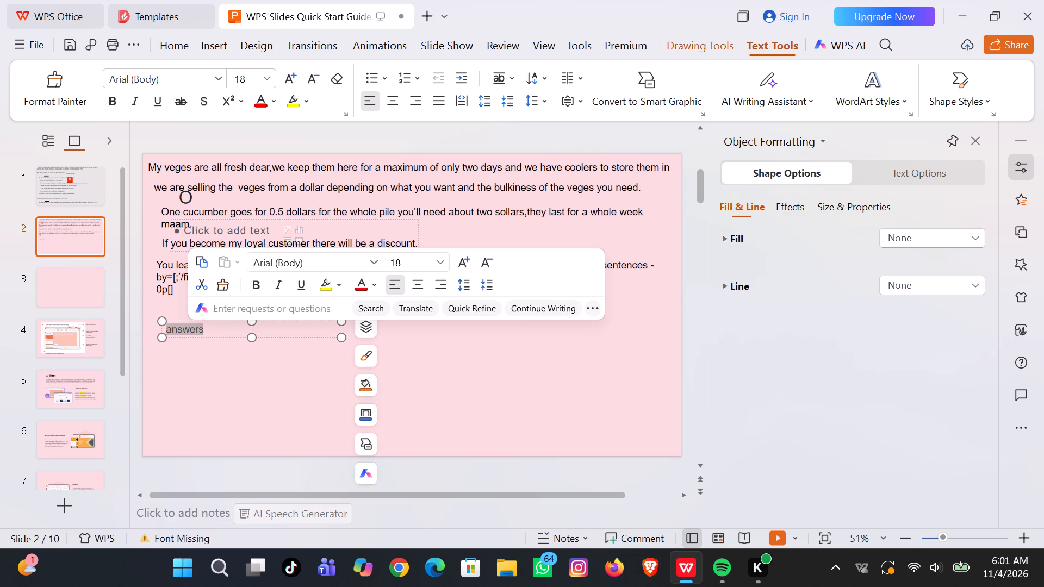
click(297, 288)
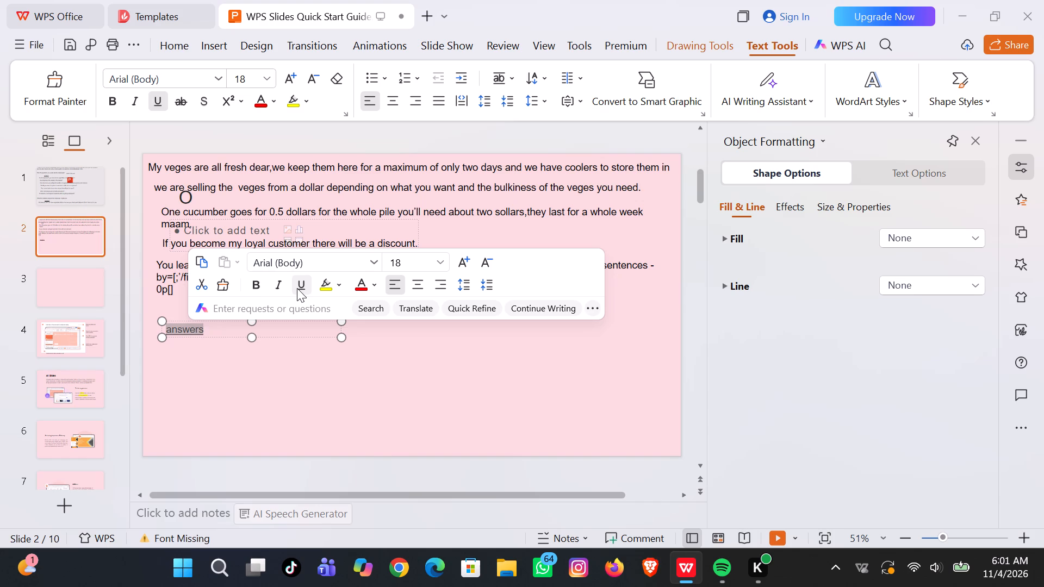
click(269, 378)
double_click(210, 328)
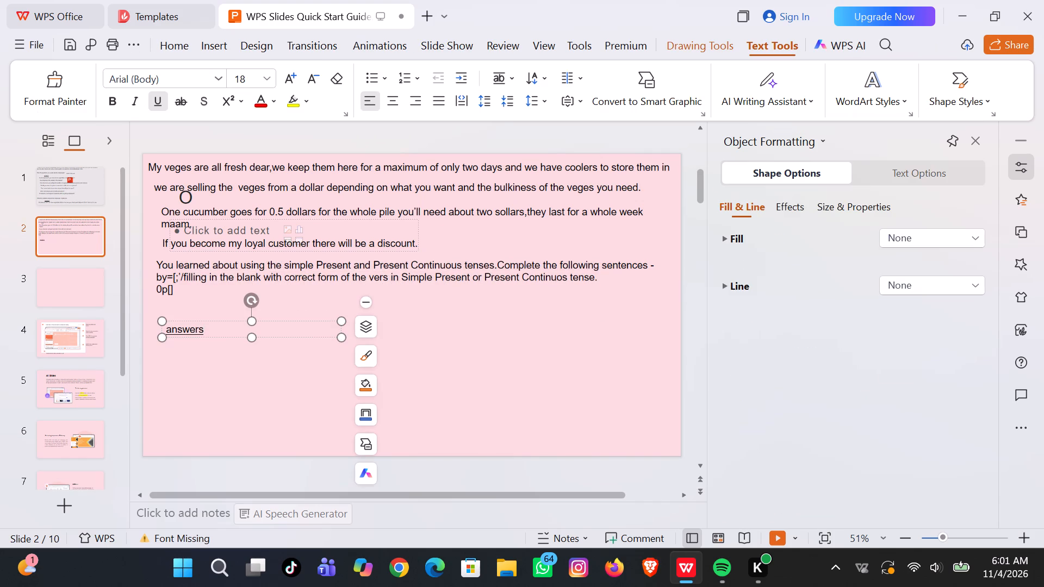
click(206, 338)
click(197, 353)
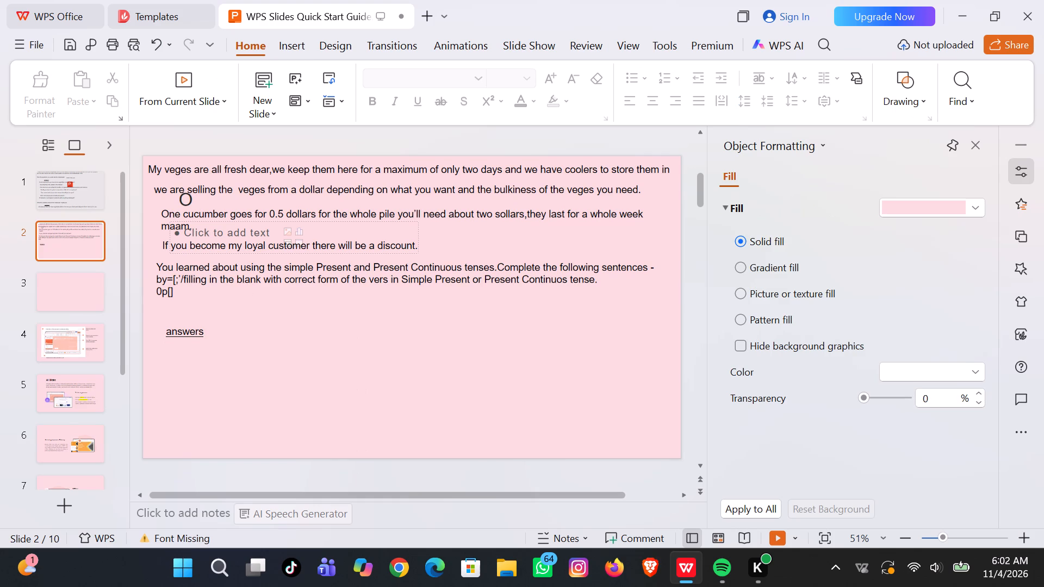
Add a text box below the "answers" heading, widen it across most of the slide, and enter "I usually wake" in it.
double_click(151, 344)
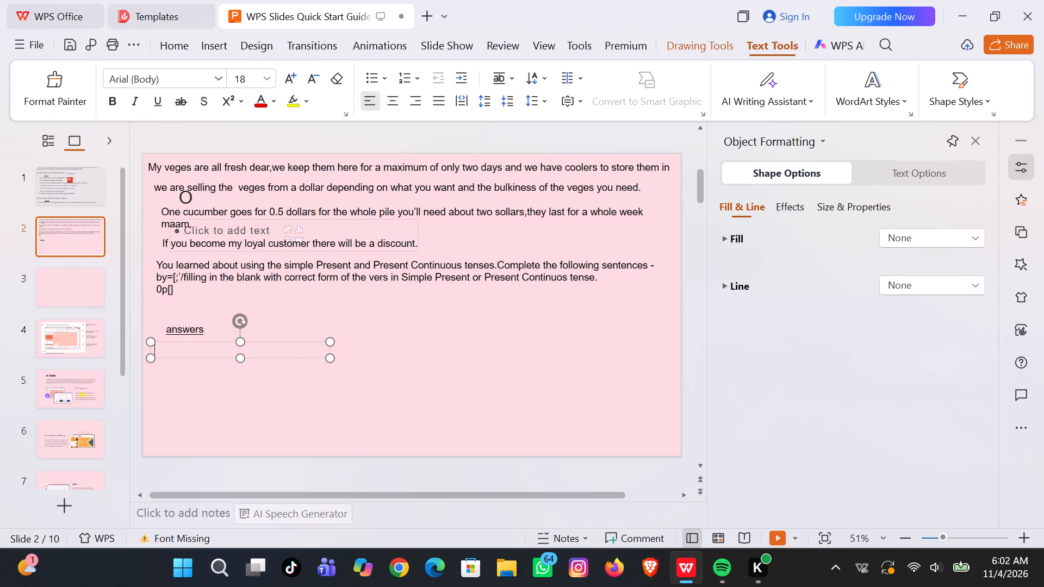
click(331, 360)
drag(327, 360, 484, 357)
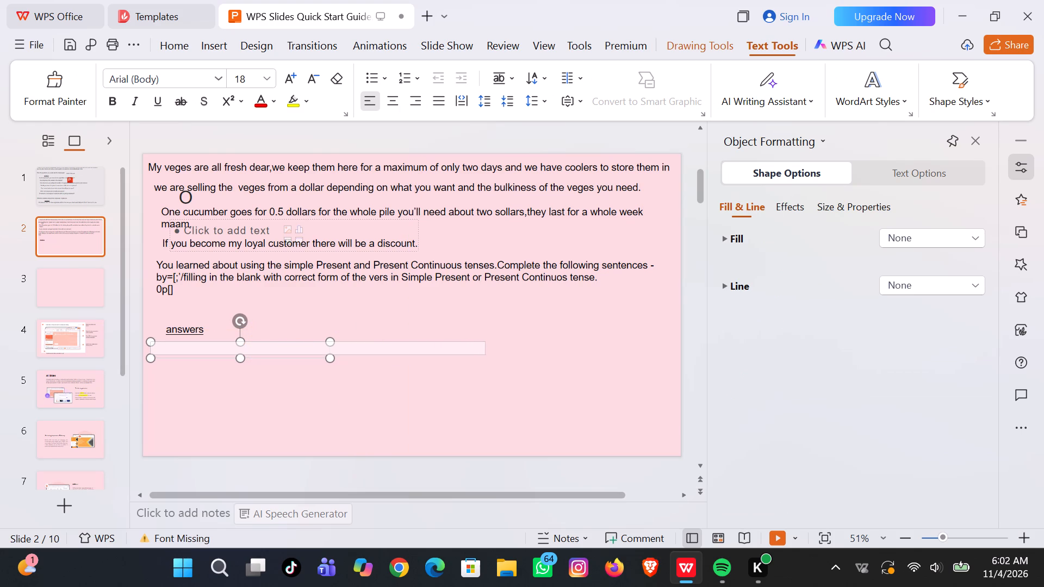
drag(484, 357, 558, 360)
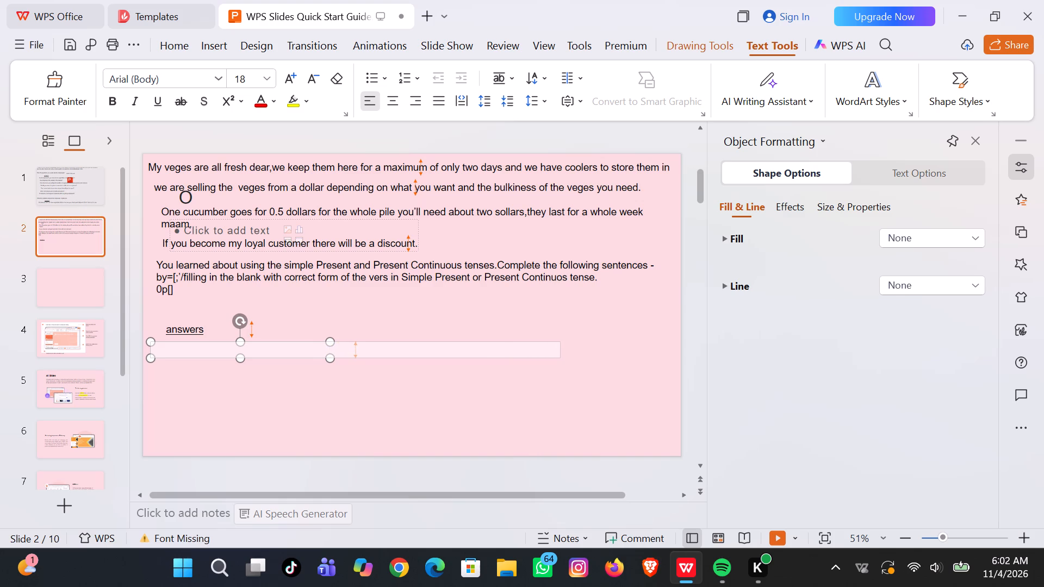
drag(558, 360, 598, 358)
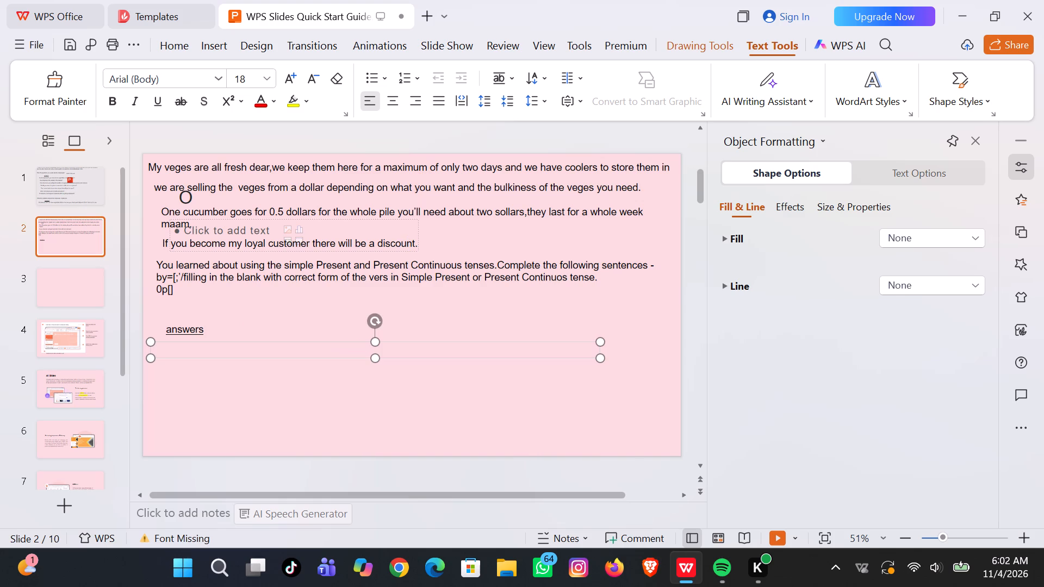
double_click(153, 352)
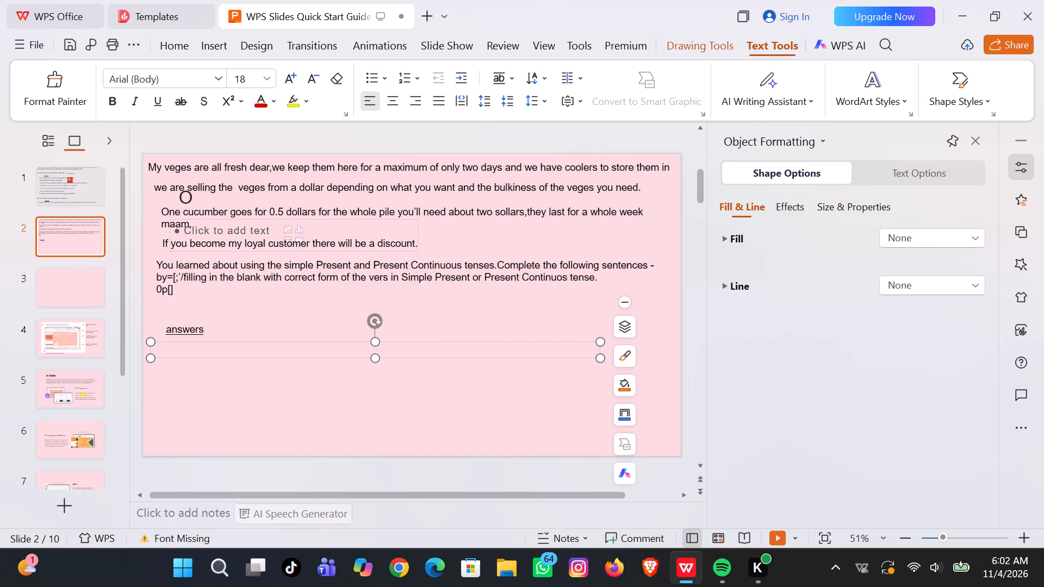
key(i)
key(space)
text(usuall)
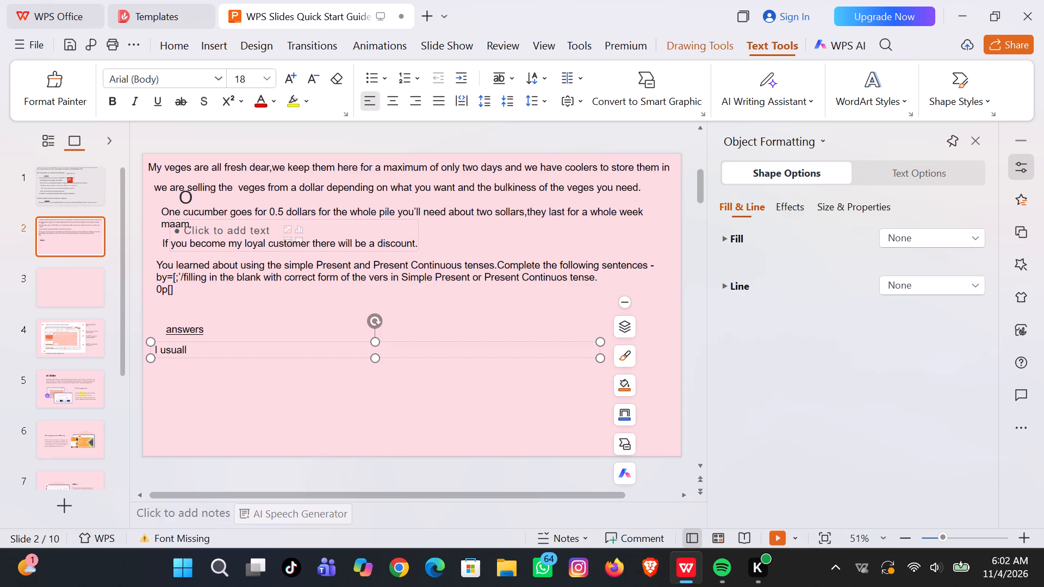
key(y)
key(space)
text(wake)
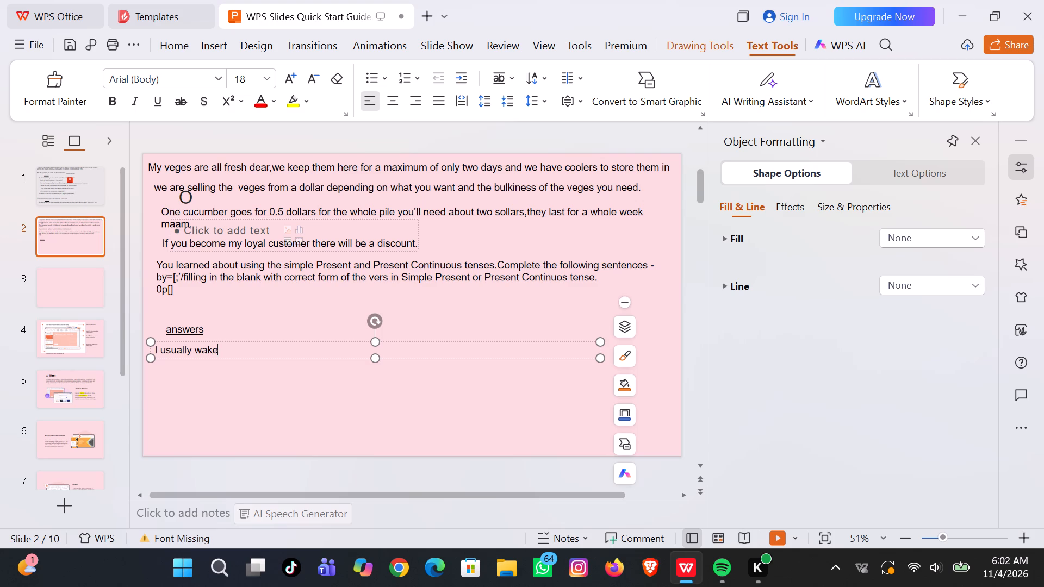
Make the word "wake" bold in the first answer sentence.
double_click(204, 351)
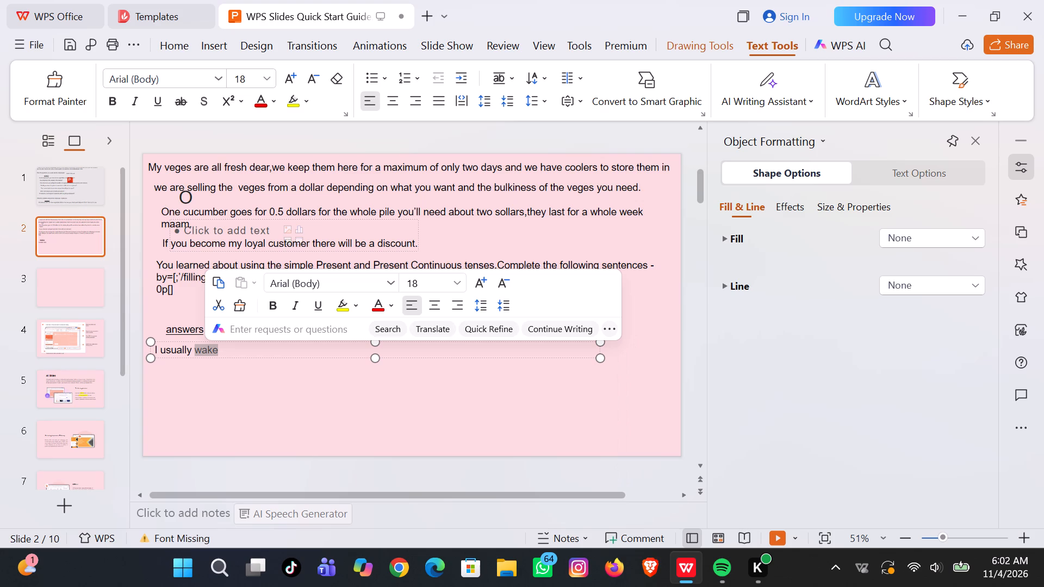
click(274, 308)
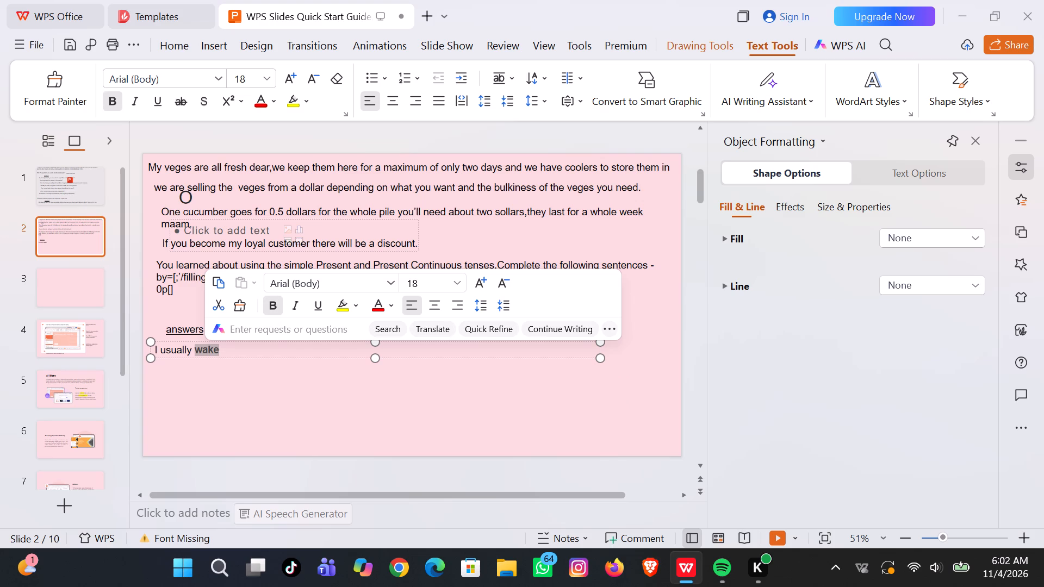
click(235, 355)
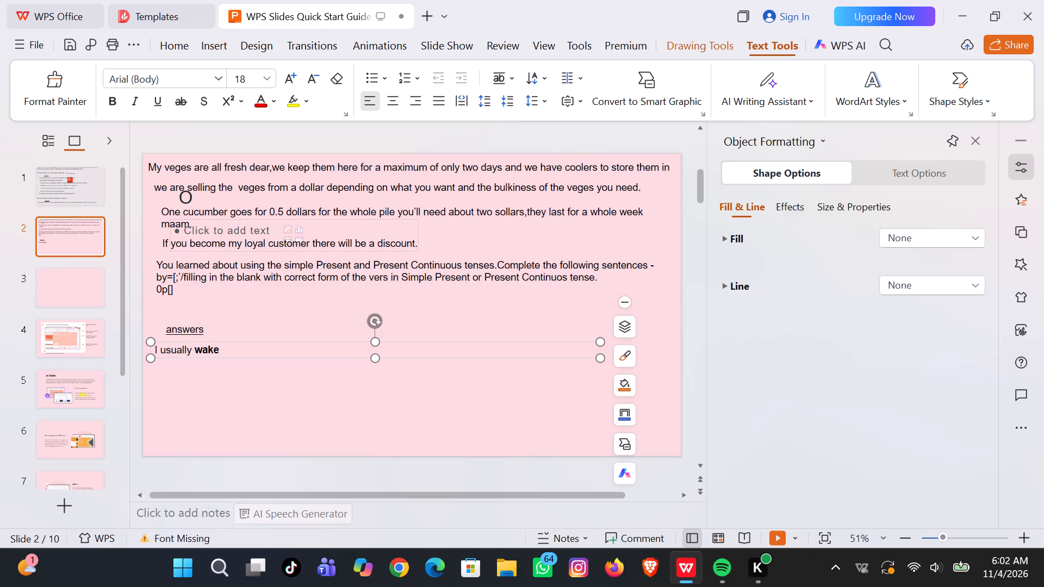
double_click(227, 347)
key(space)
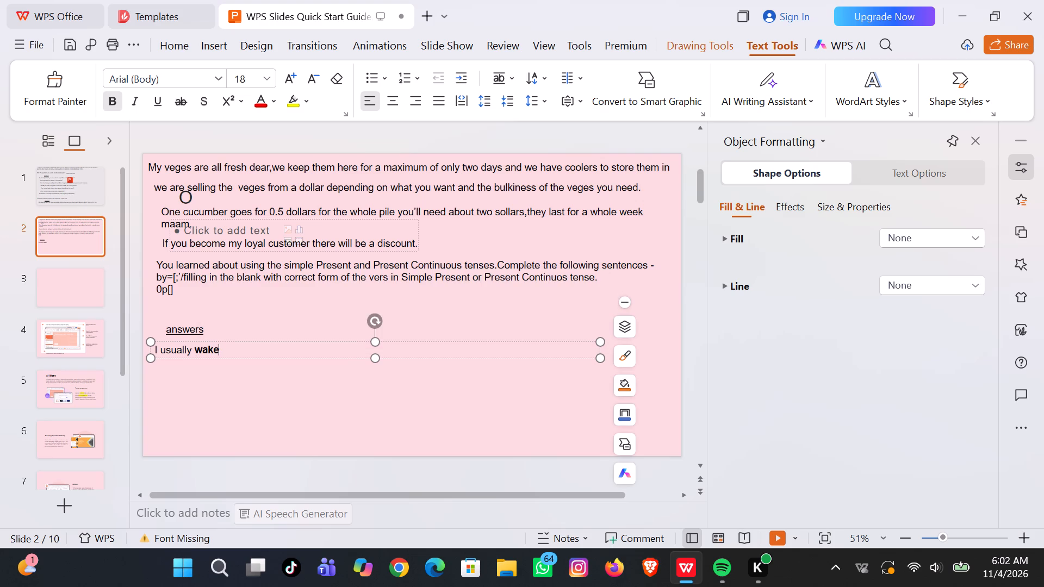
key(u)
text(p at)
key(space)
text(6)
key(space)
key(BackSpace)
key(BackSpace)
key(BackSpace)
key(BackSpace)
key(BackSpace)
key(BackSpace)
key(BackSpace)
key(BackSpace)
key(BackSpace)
Complete the first answer after "wake" with "up at 6 am everyday." in regular, non-bold text.
key(space)
click(113, 102)
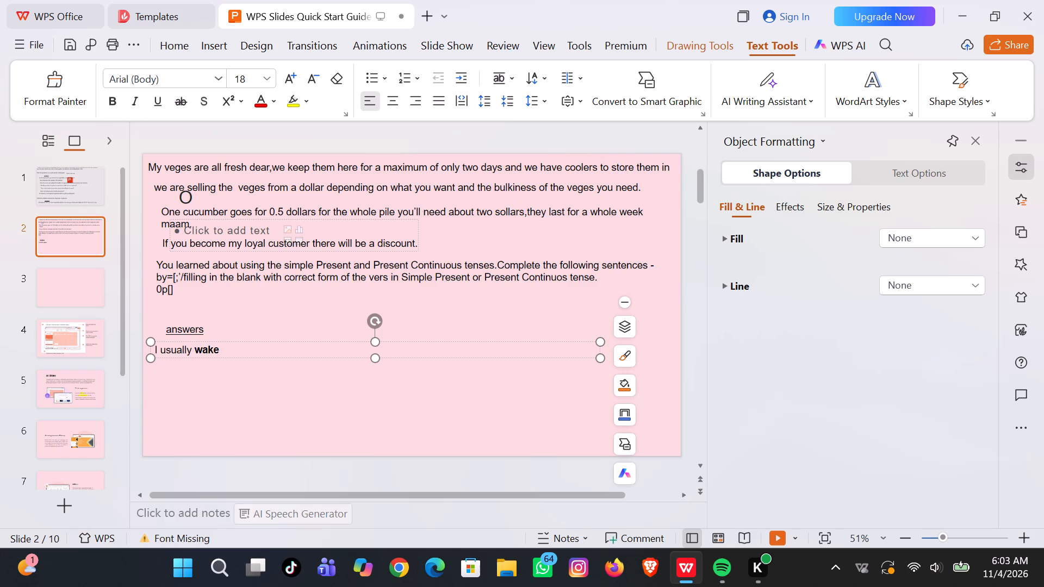
key(u)
text(p at 6 am everyday)
key(period)
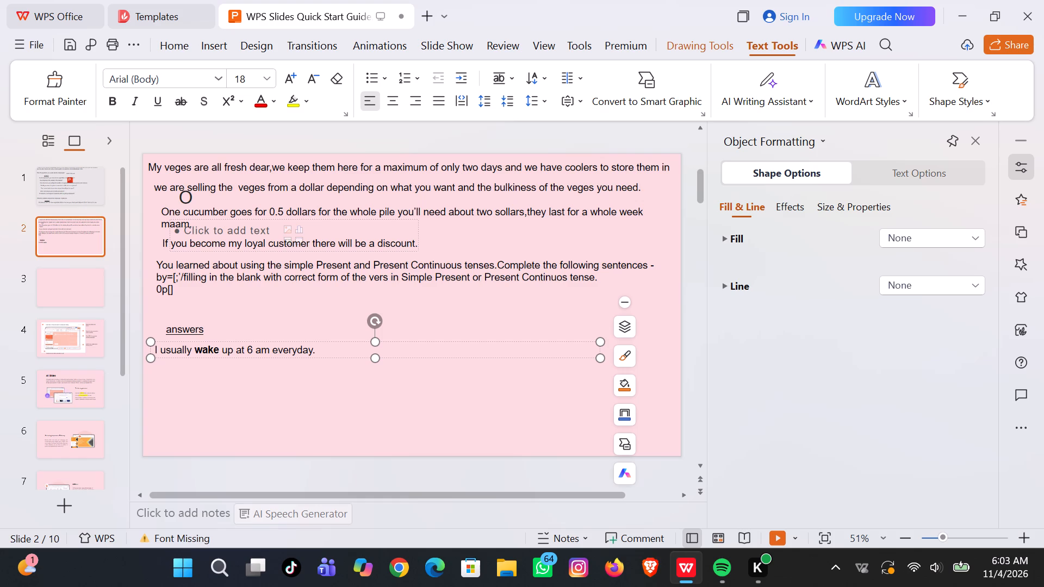
Add a text box under the first answer, widen it to about half the slide's width, and enter "She is reading" in it.
double_click(152, 363)
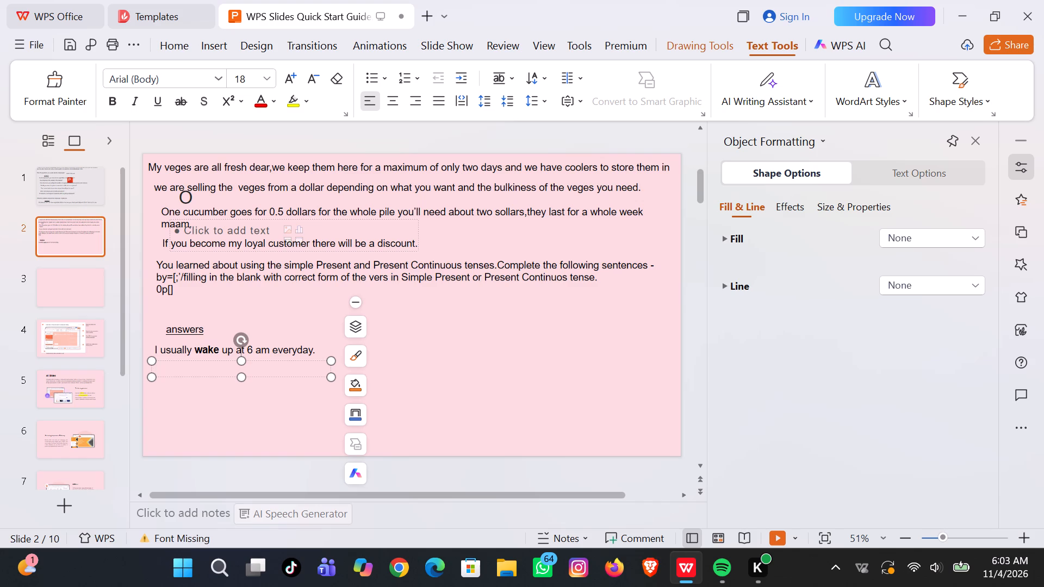
drag(330, 378, 407, 380)
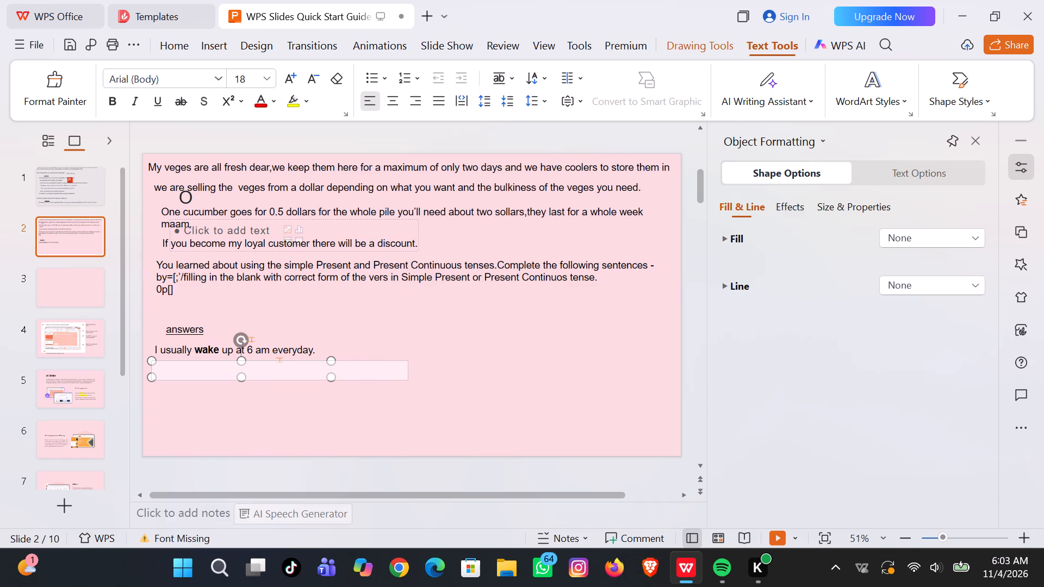
drag(407, 380, 420, 378)
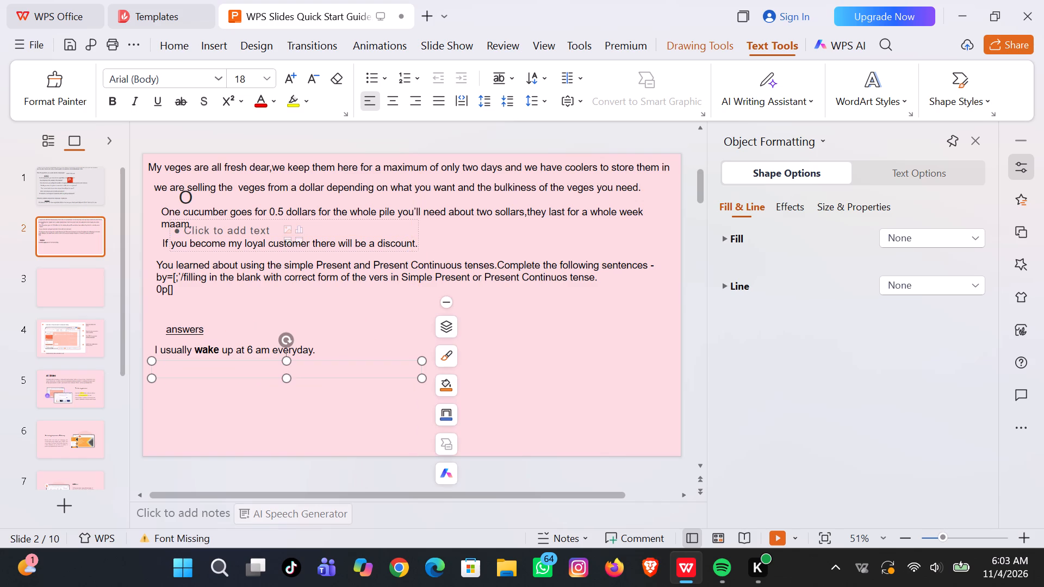
double_click(156, 367)
key(s)
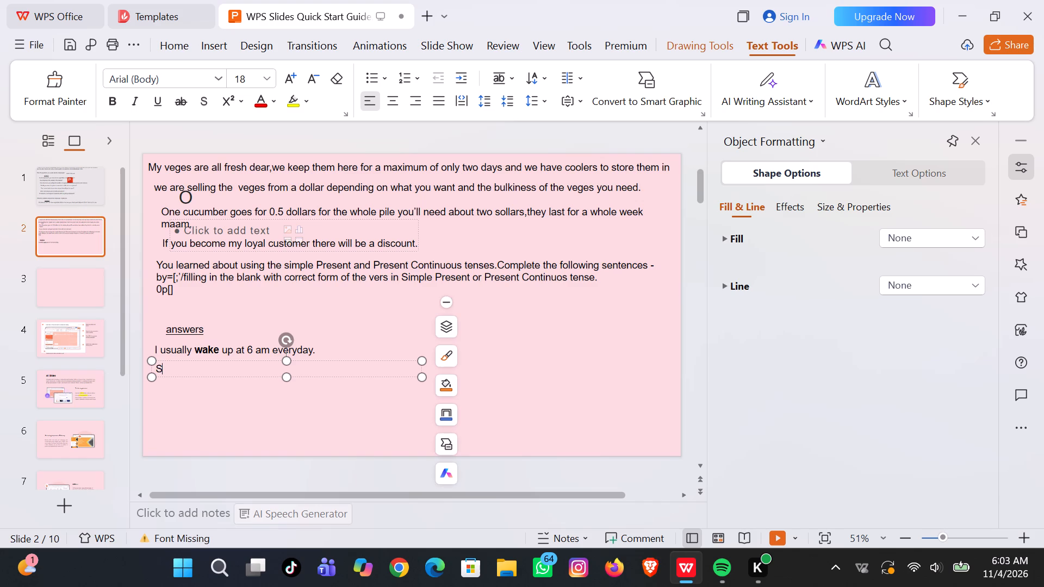
text(he is reading)
Make the word "reading" bold in the second answer sentence.
click(190, 369)
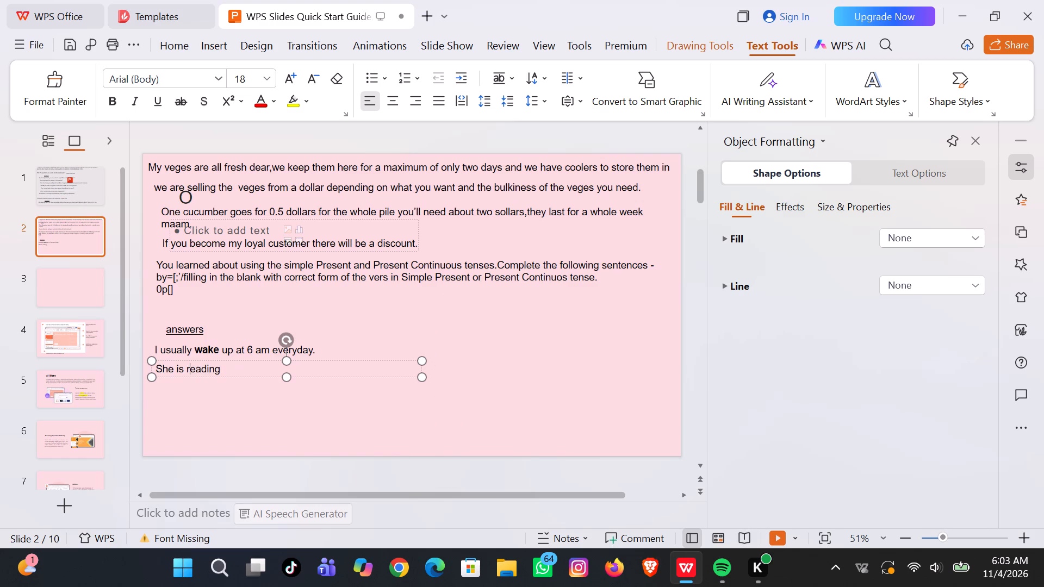
double_click(198, 371)
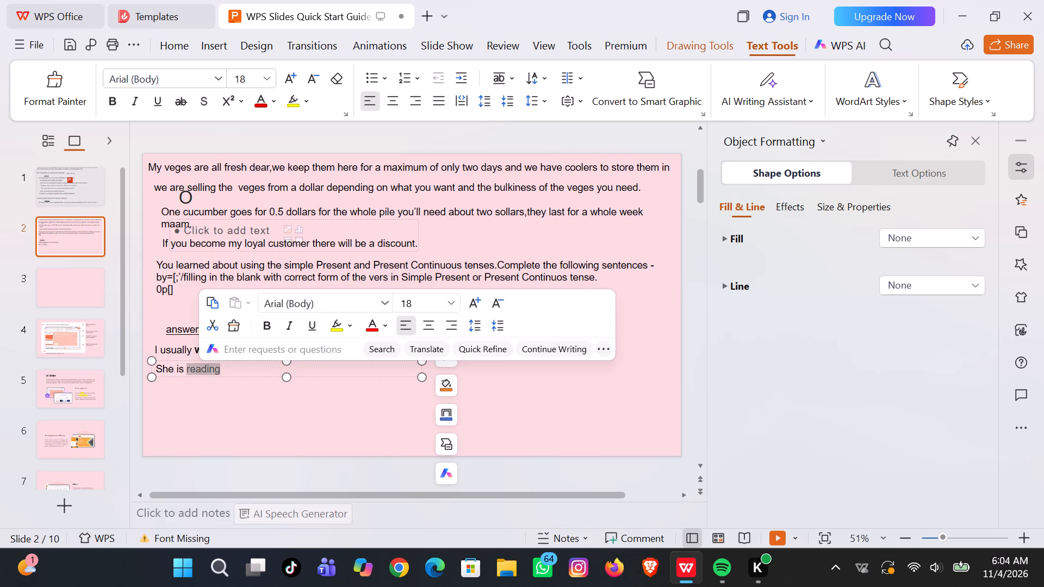
click(266, 318)
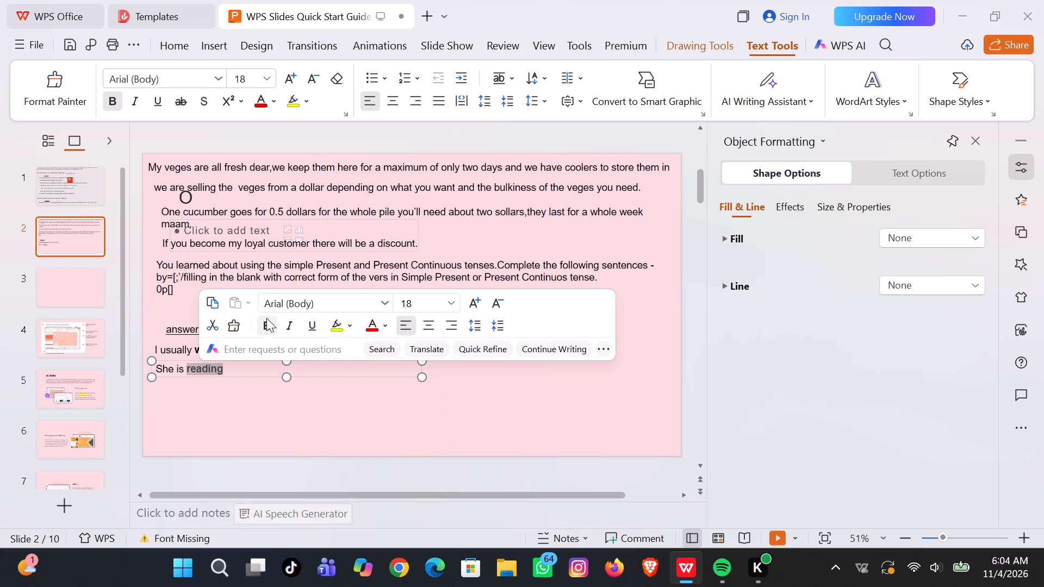
click(227, 374)
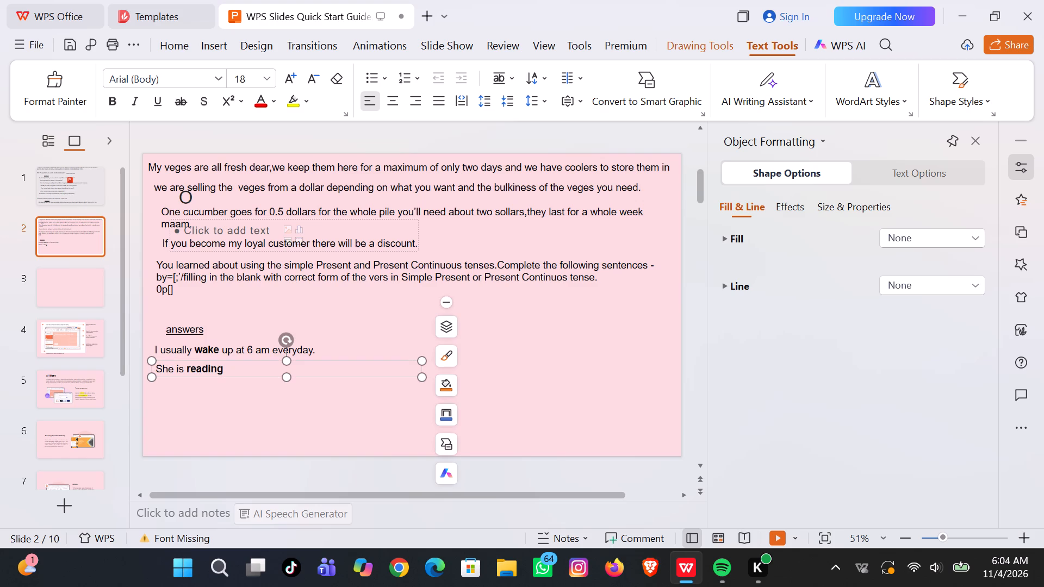
Complete the second answer after "reading" with "a book at the momet." in regular, non-bold text.
double_click(229, 373)
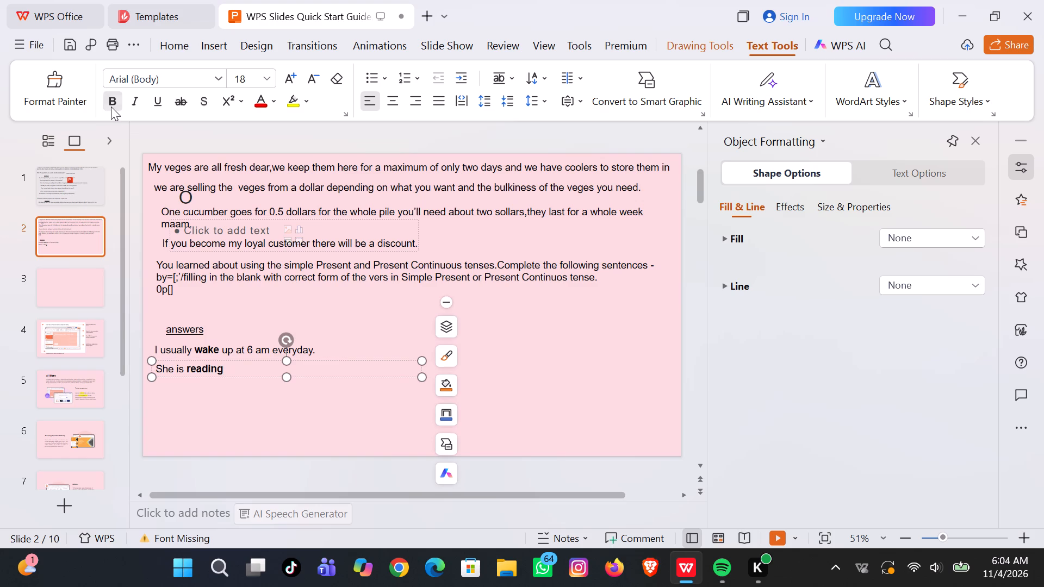
click(111, 107)
click(227, 366)
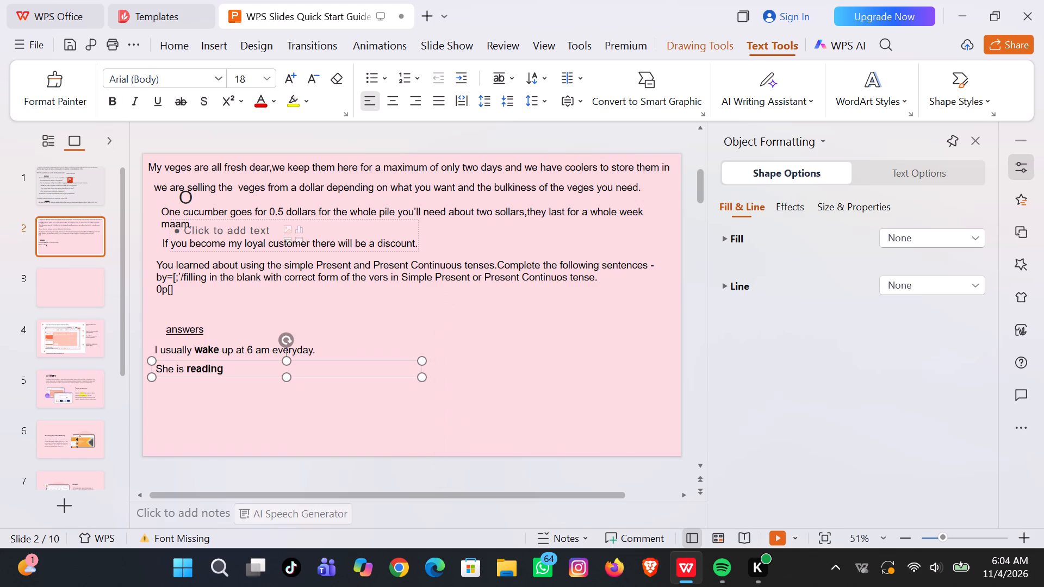
key(space)
text(a book)
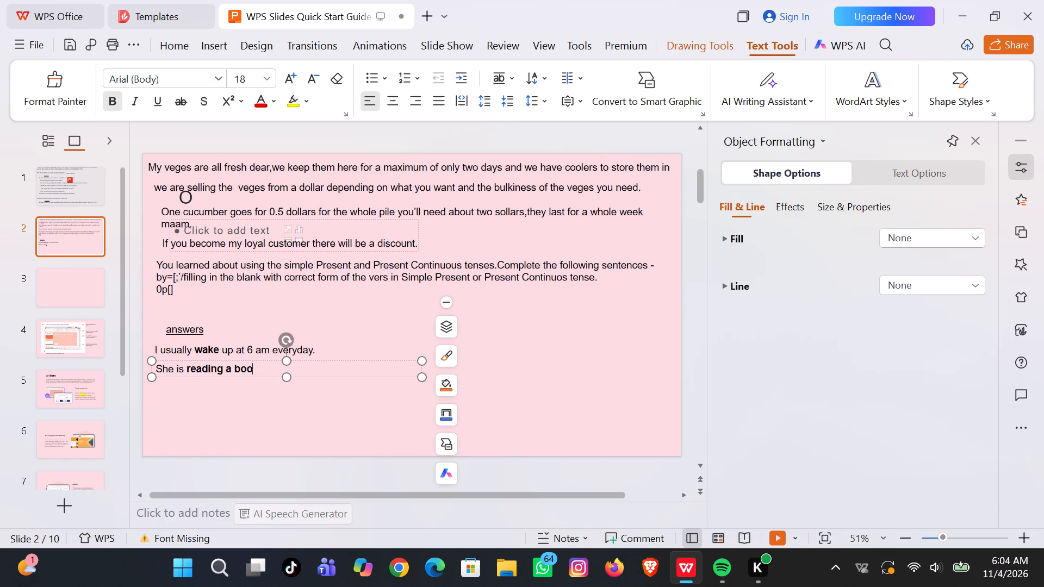
key(BackSpace)
key(BackSpace)
key(BackSpace)
key(BackSpace)
key(BackSpace)
key(BackSpace)
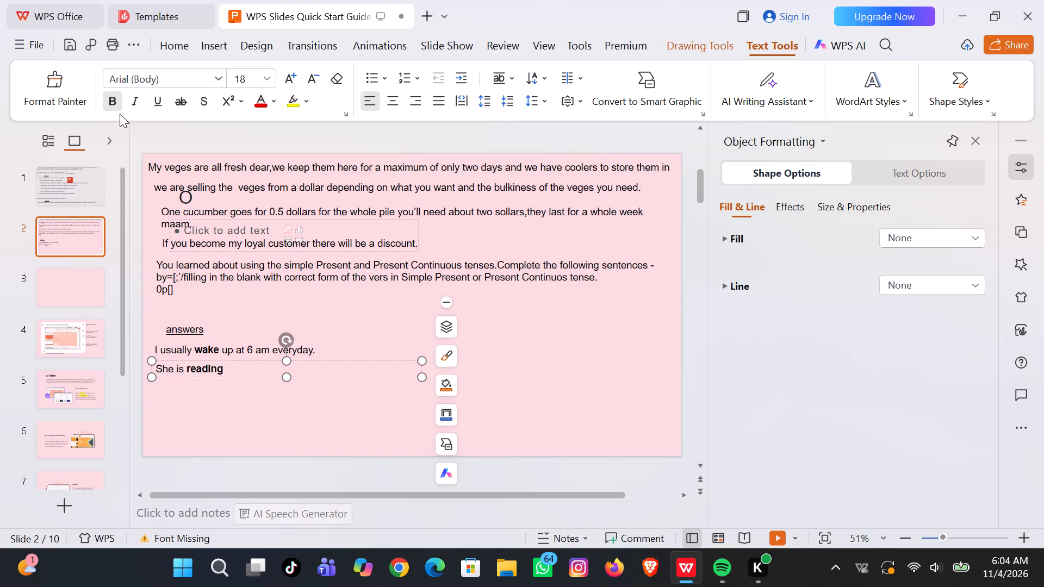
click(117, 110)
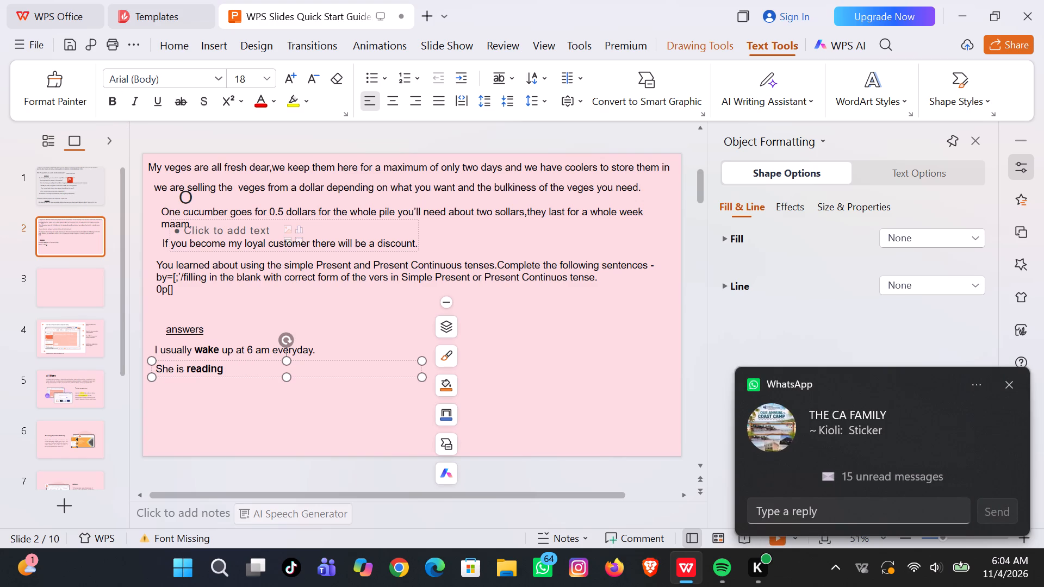
text(a book at the momet)
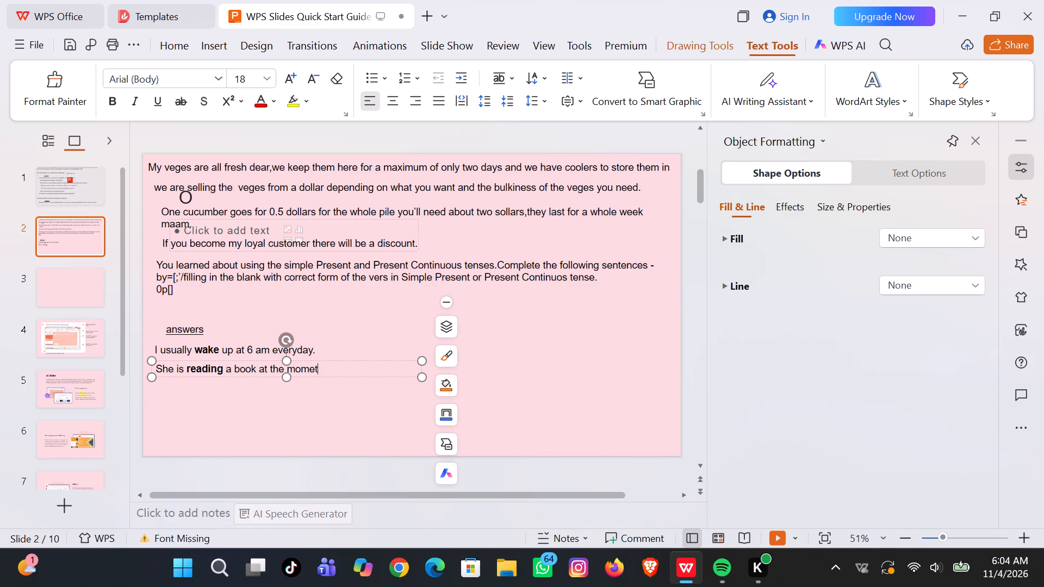
key(period)
Add a text box under the second answer, widen it to about two-fifths of the slide's width, and enter "We go" in it.
double_click(153, 383)
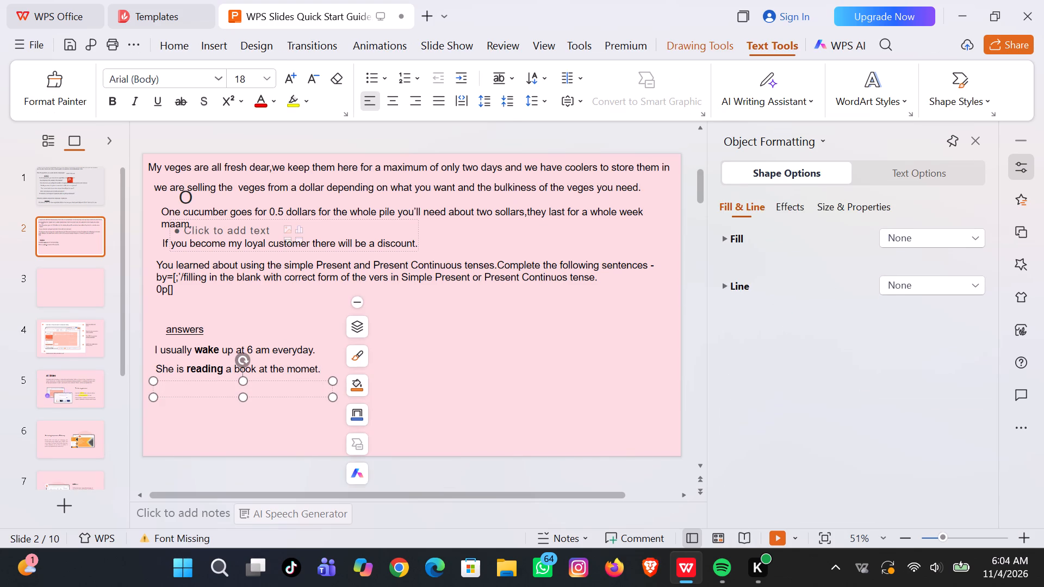
drag(333, 399, 359, 401)
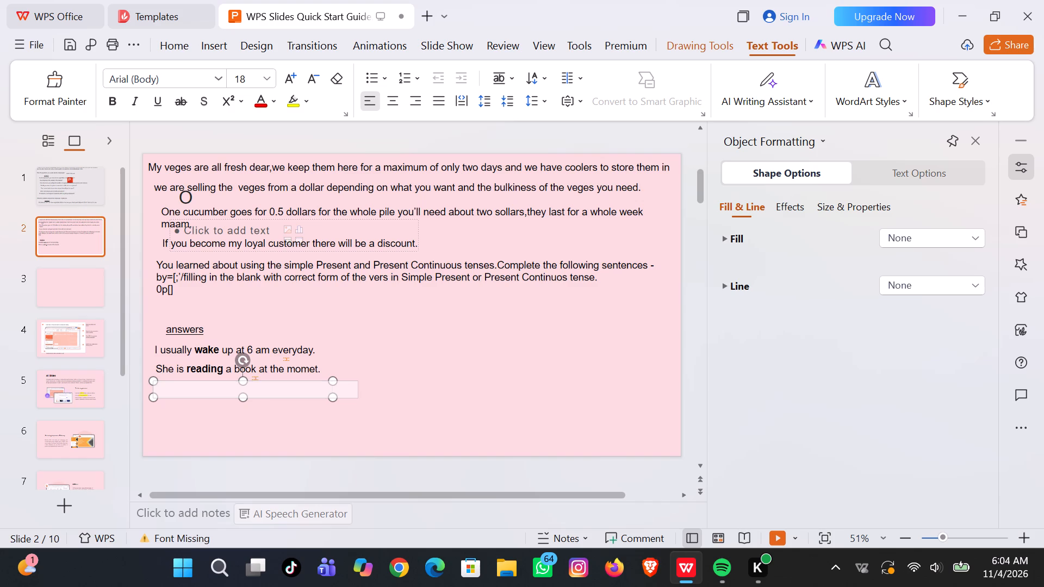
drag(359, 401, 361, 401)
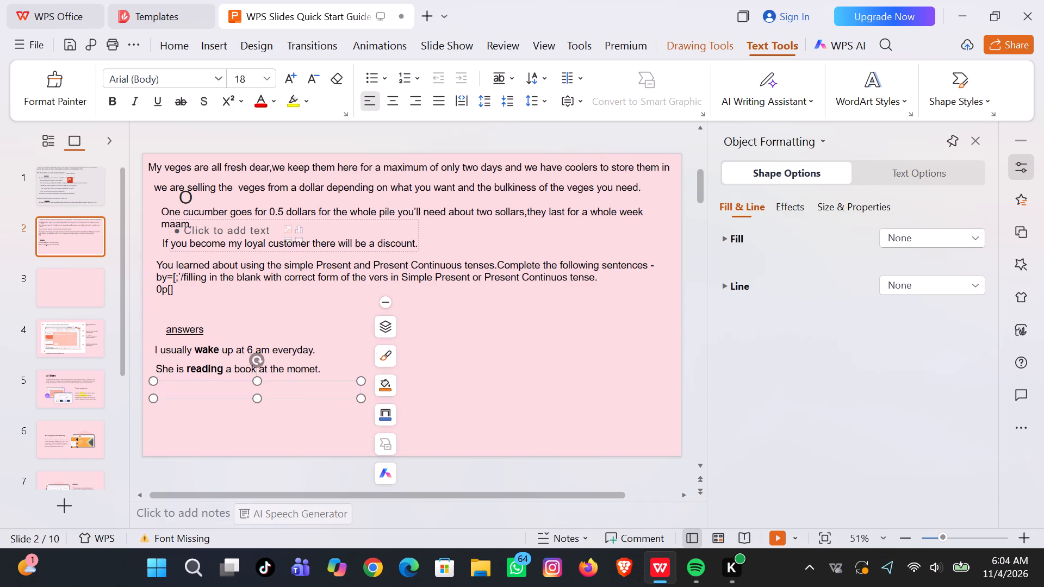
double_click(157, 389)
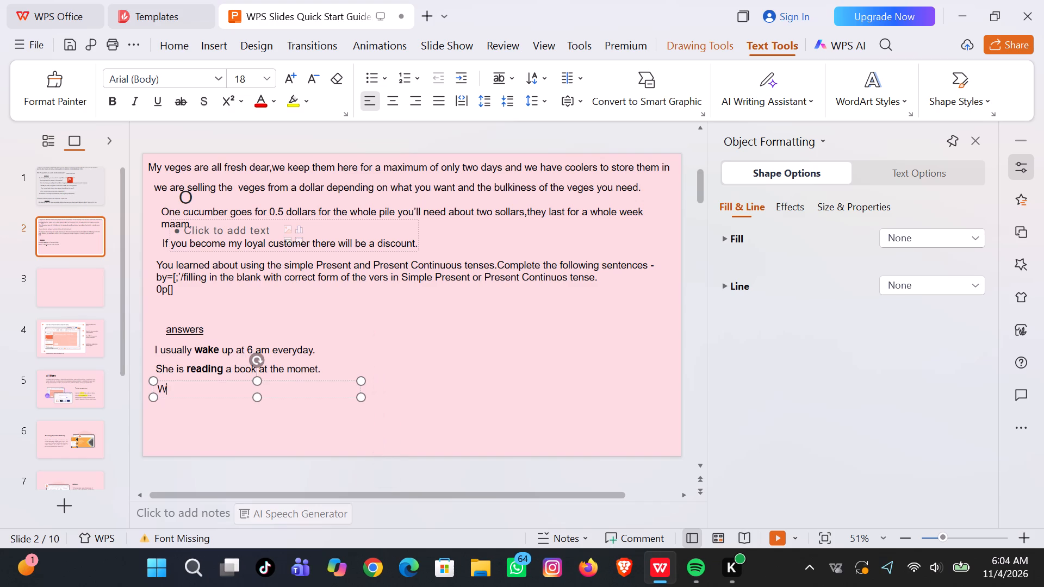
text(e)
key(space)
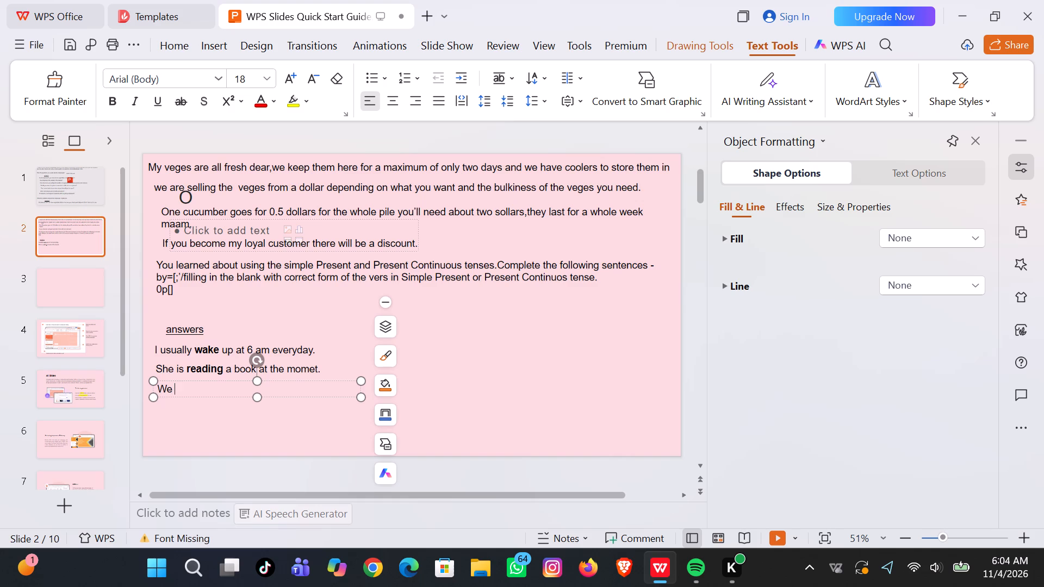
text(go)
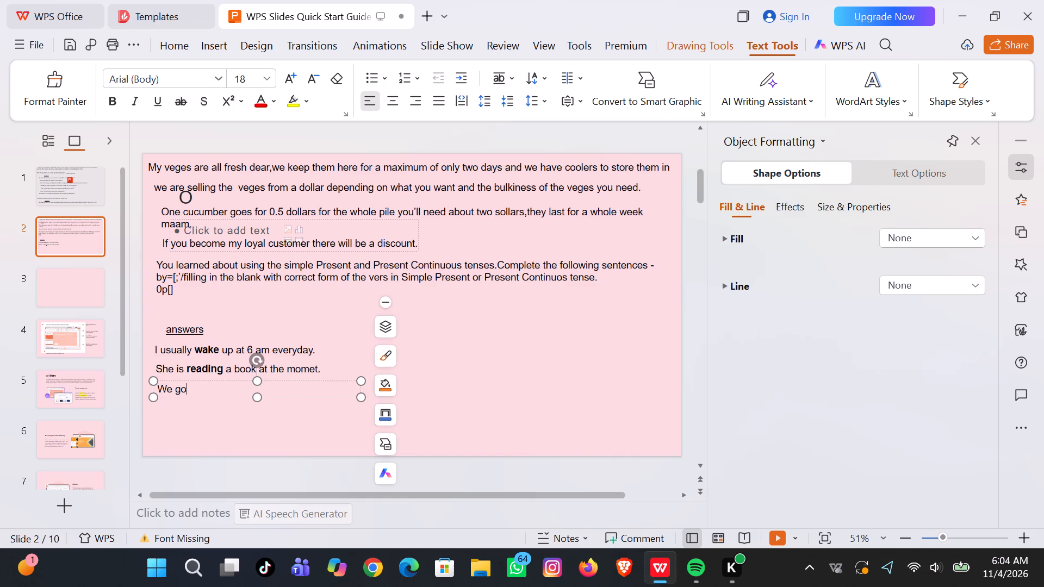
Make the word "go" bold in the third answer sentence.
double_click(181, 392)
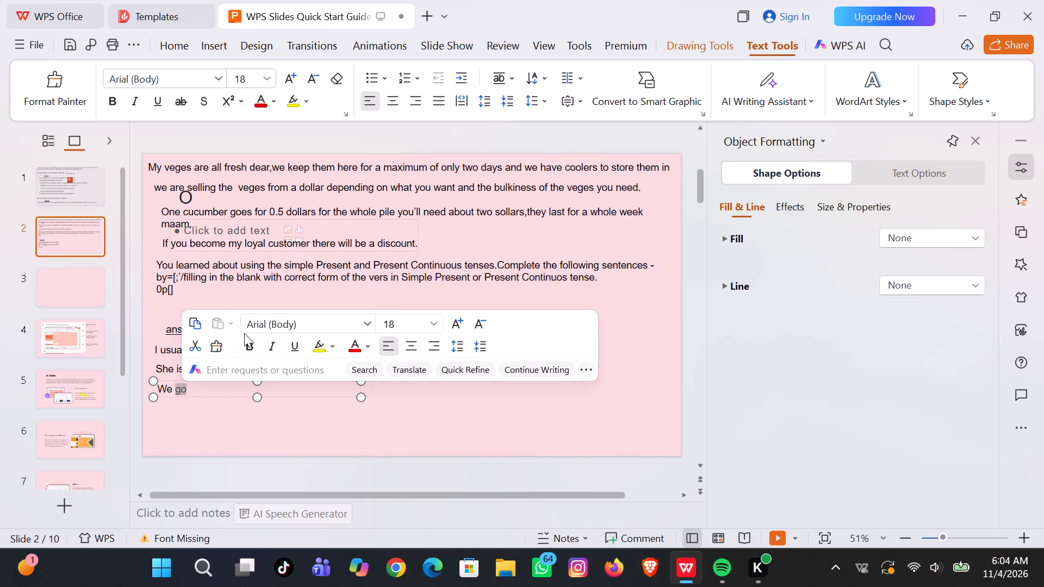
click(247, 339)
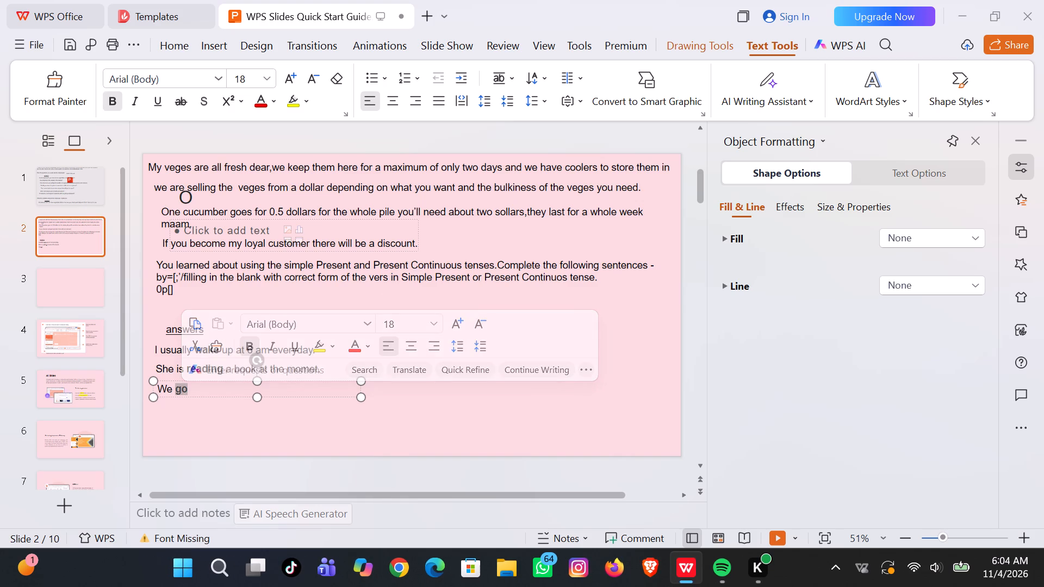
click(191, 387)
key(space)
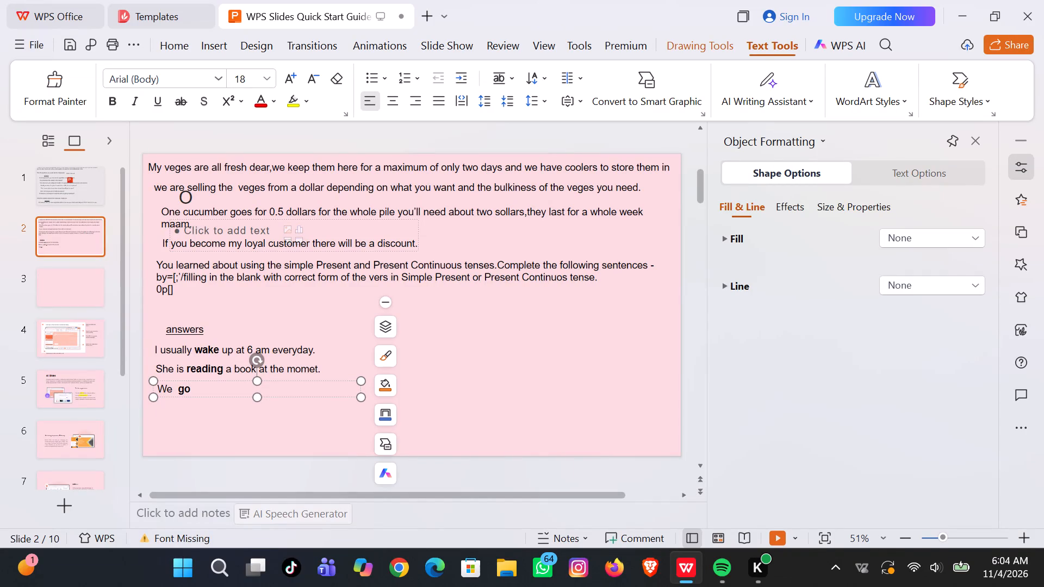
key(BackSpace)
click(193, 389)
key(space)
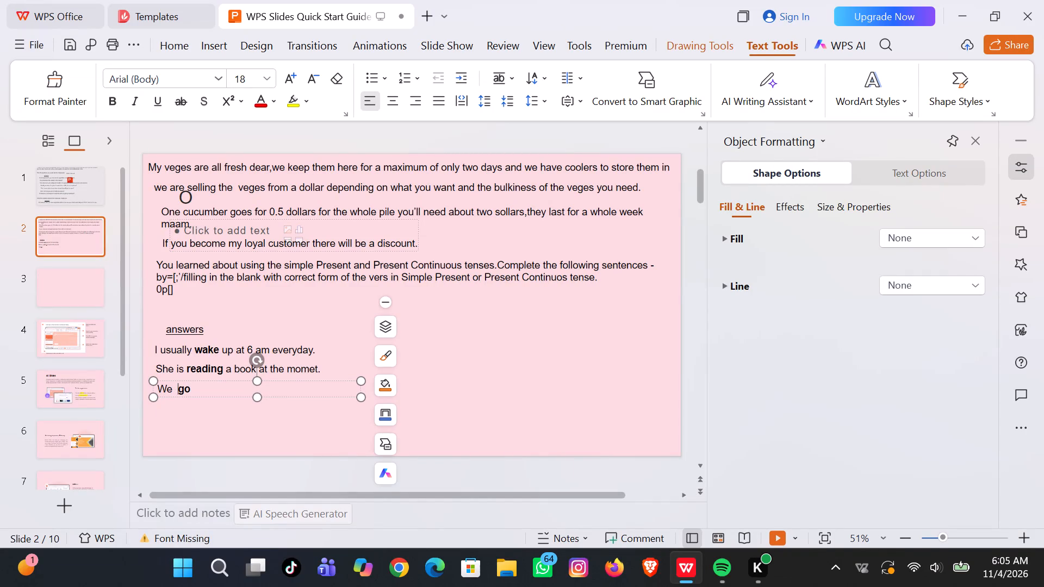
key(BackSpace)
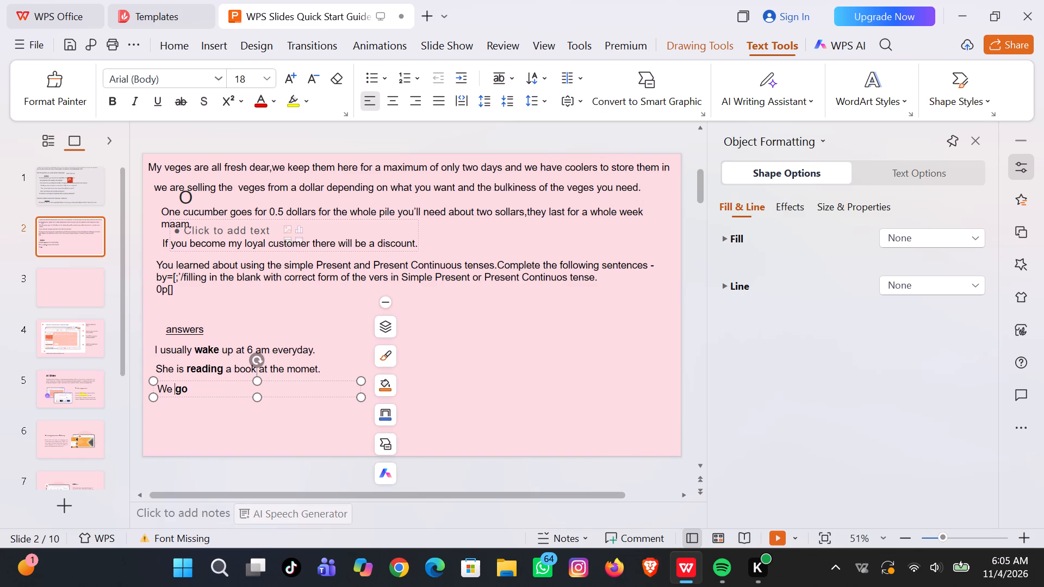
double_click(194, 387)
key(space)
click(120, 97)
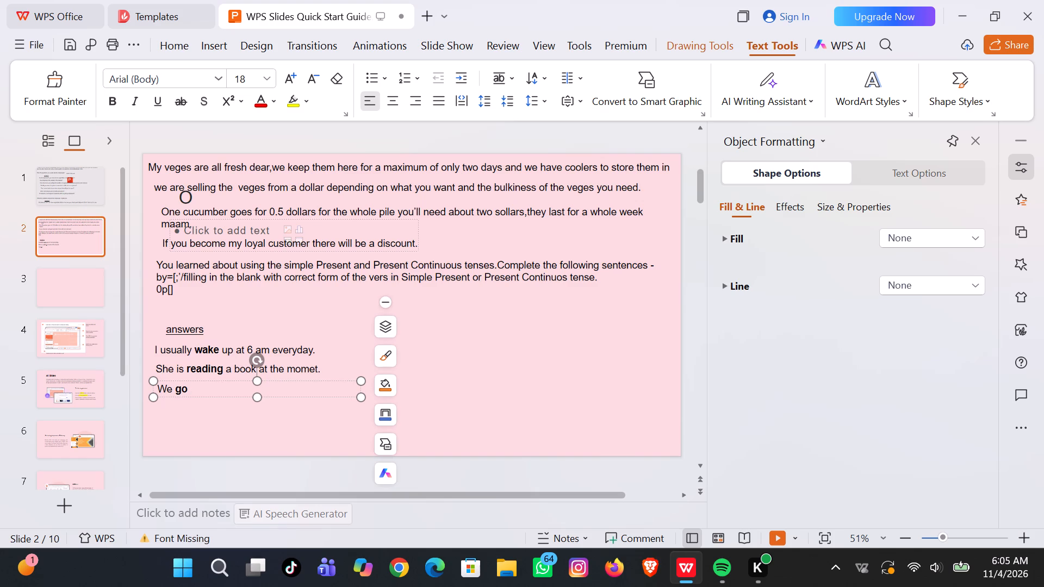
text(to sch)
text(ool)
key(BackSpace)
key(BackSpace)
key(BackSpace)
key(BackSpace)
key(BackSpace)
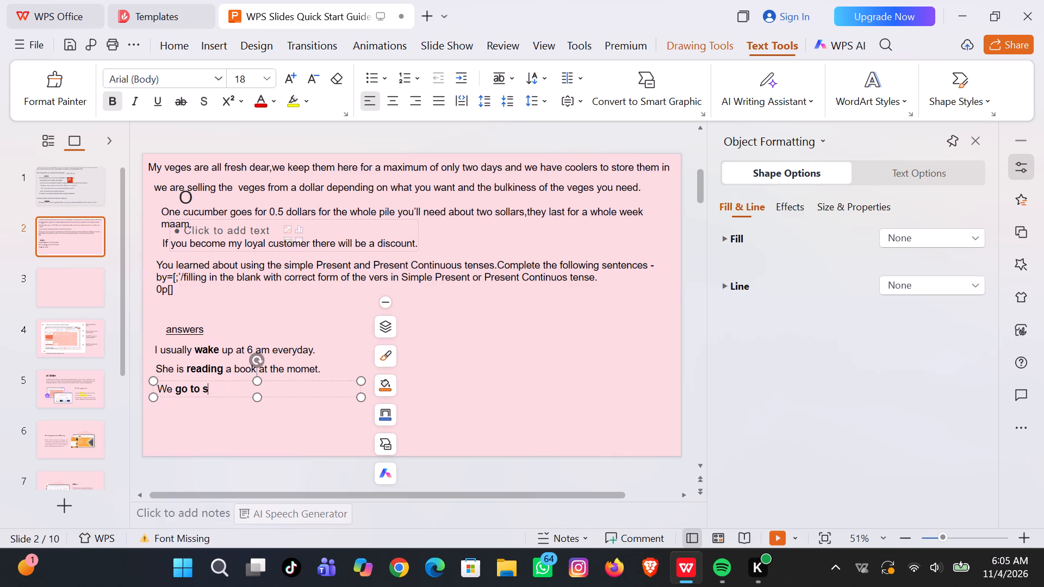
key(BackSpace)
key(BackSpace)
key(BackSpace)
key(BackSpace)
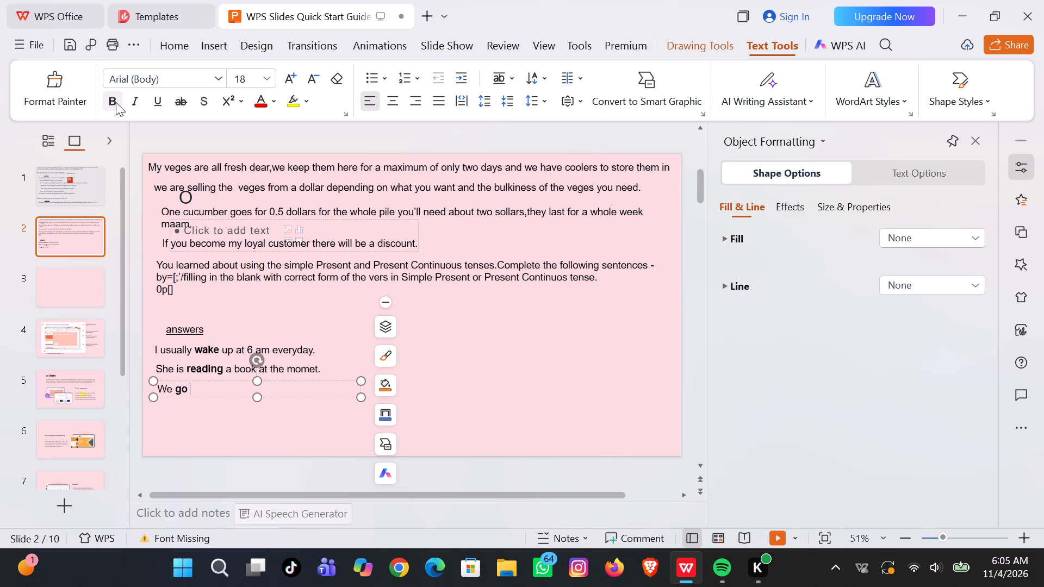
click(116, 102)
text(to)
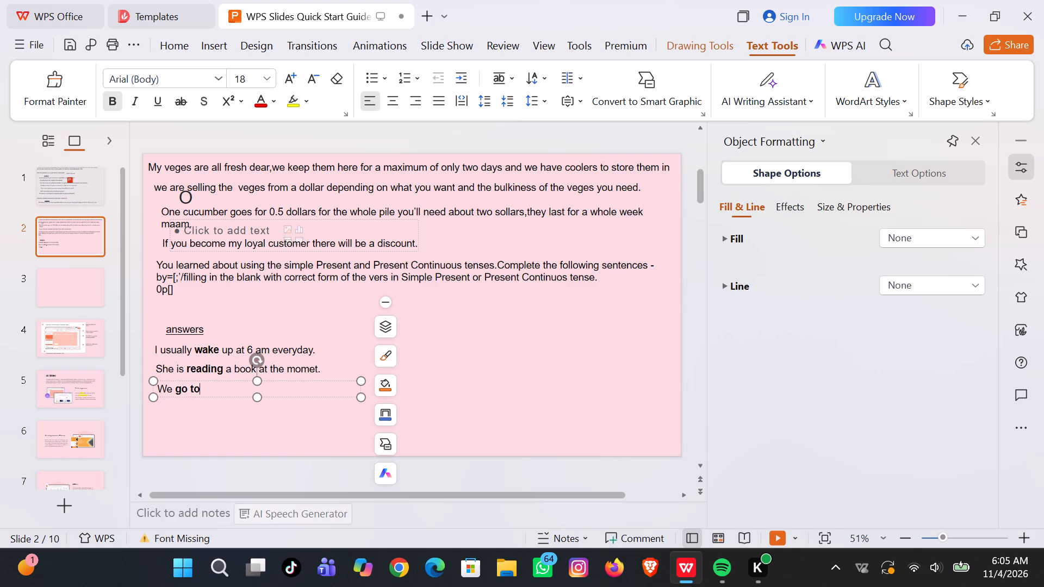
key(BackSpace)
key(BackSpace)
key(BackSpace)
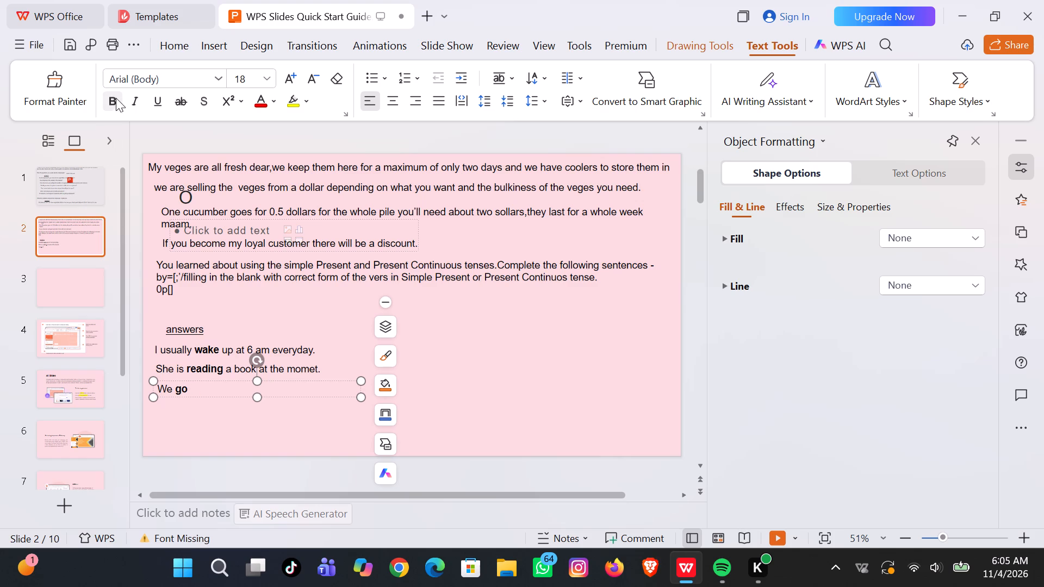
Complete the third answer after "go" with "to school by bus every morning." in regular, non-bold text.
click(116, 102)
key(space)
text(to sch)
text(ool by)
key(space)
text(bus every morning)
key(period)
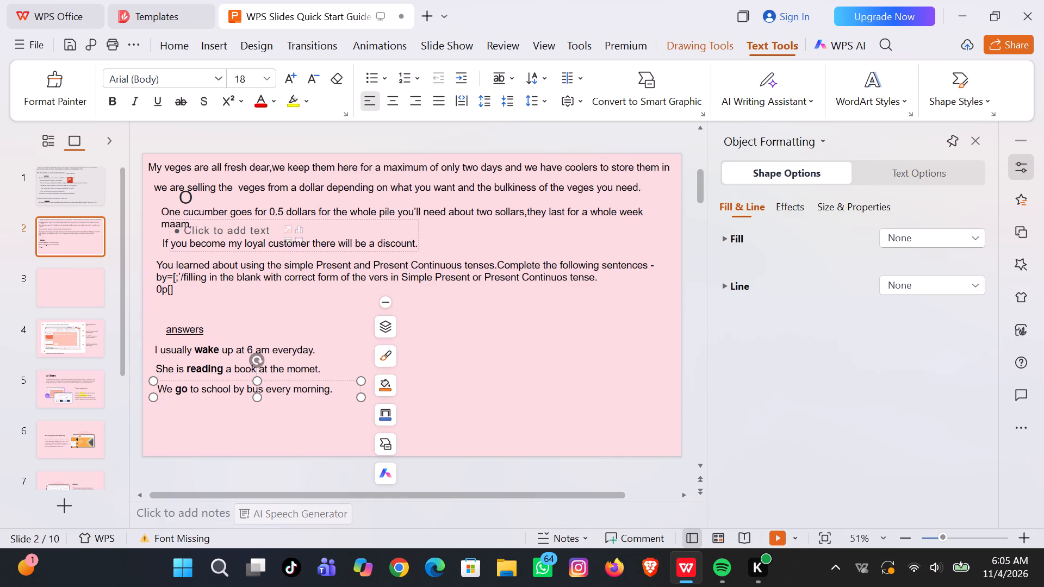
Add a text box under the third answer, widen it to nearly half the slide's width, and enter "My father always drinks" in it.
click(152, 402)
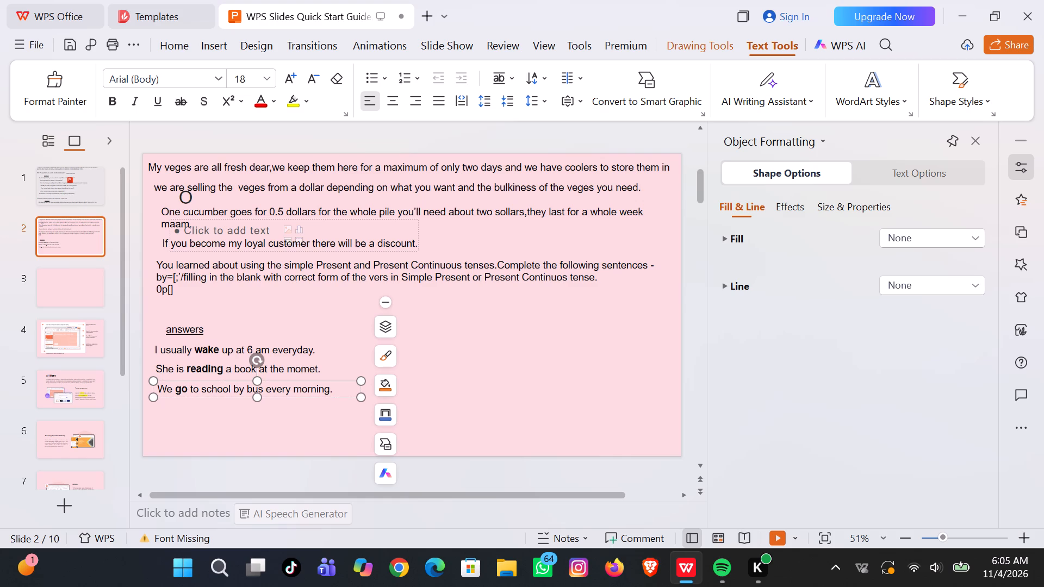
double_click(153, 403)
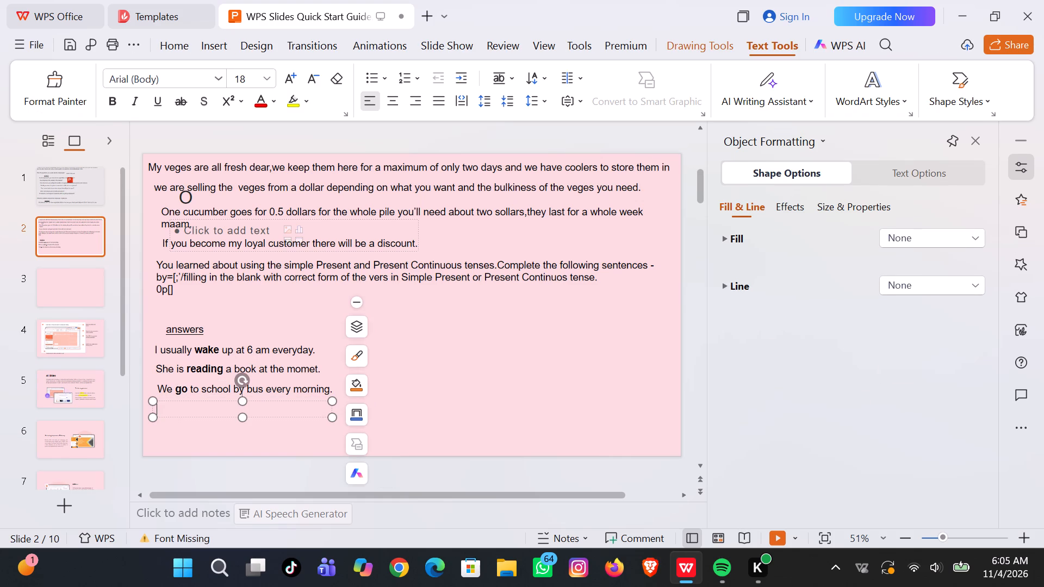
drag(333, 416, 365, 417)
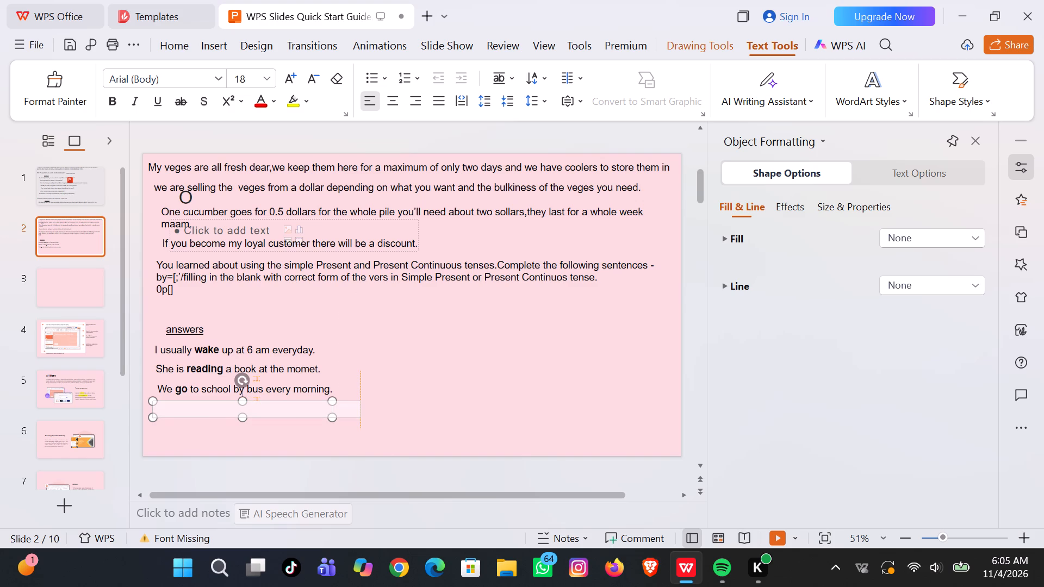
drag(365, 417, 407, 418)
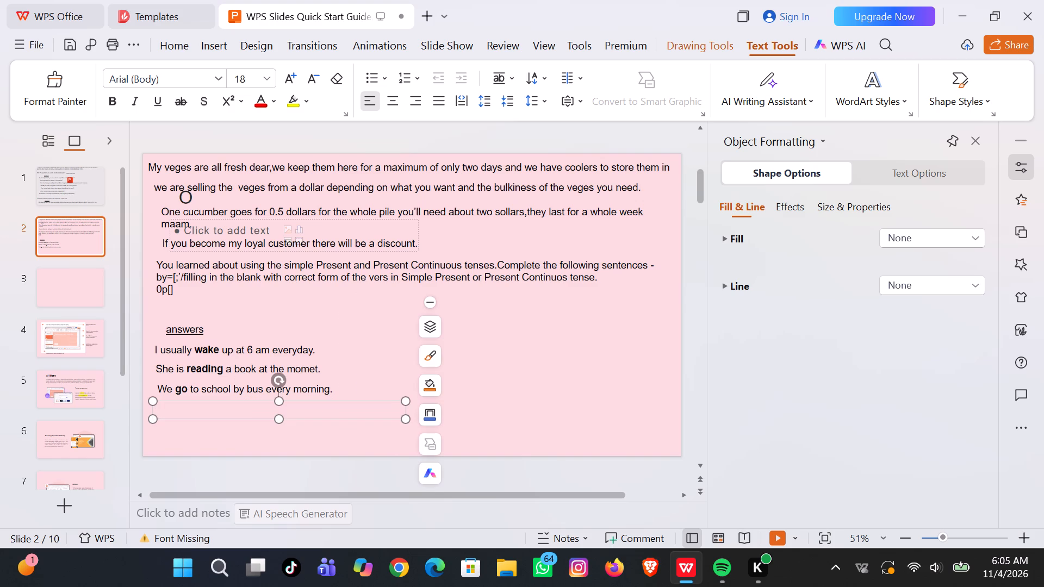
double_click(158, 411)
key(m)
text(y fath)
text(er)
key(space)
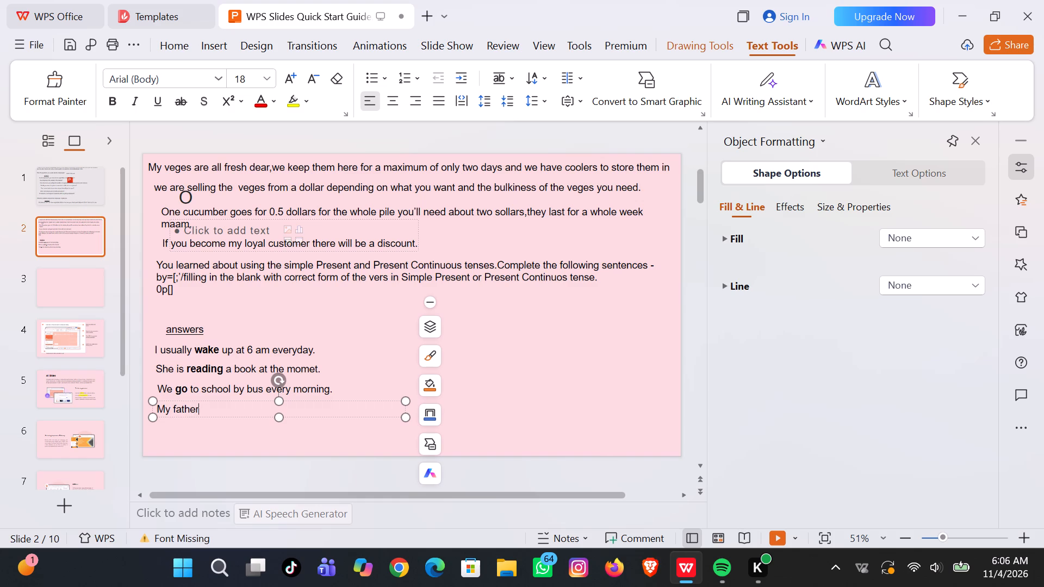
text(always)
key(space)
text(drinks)
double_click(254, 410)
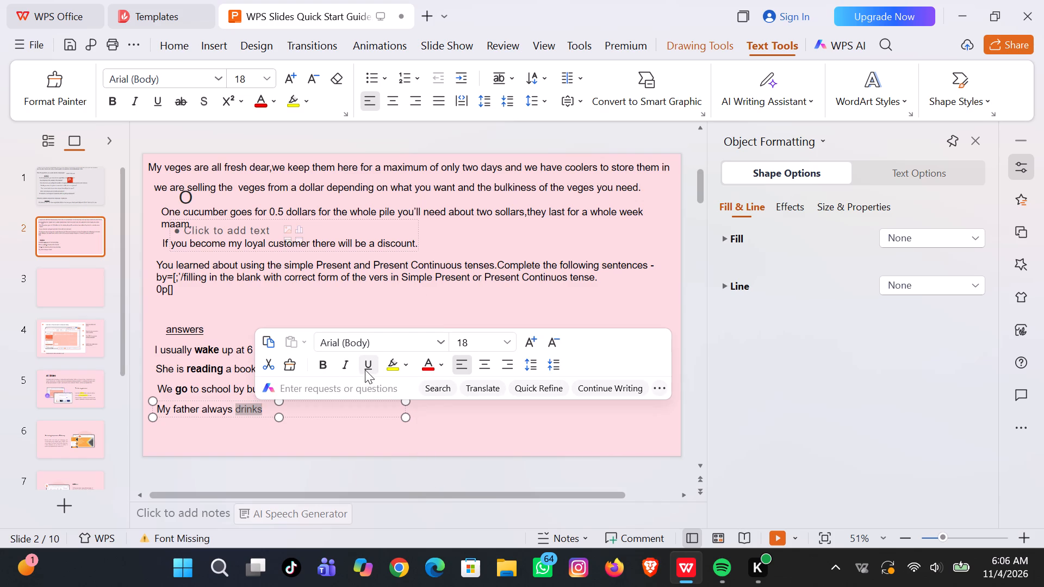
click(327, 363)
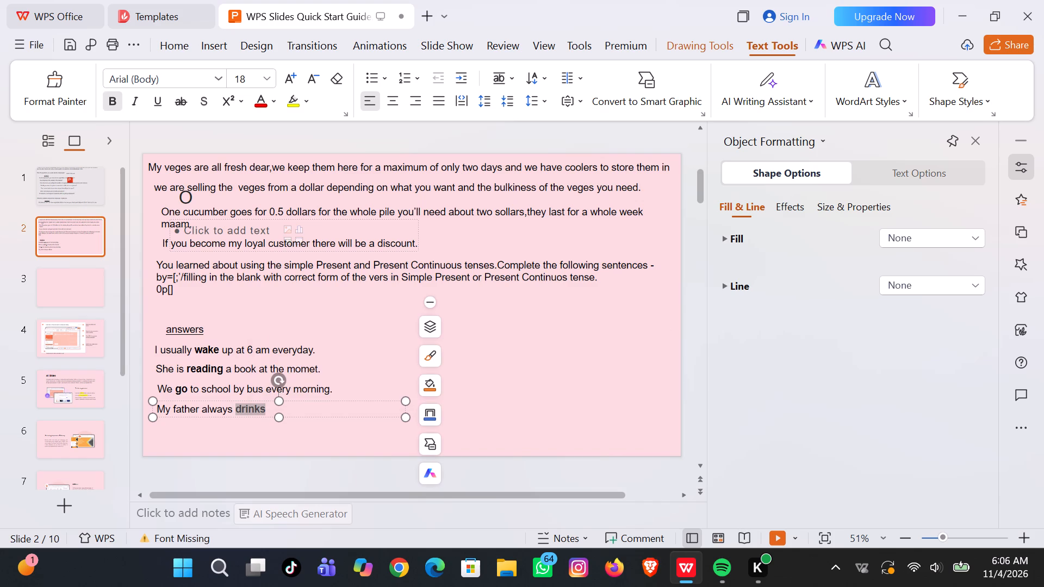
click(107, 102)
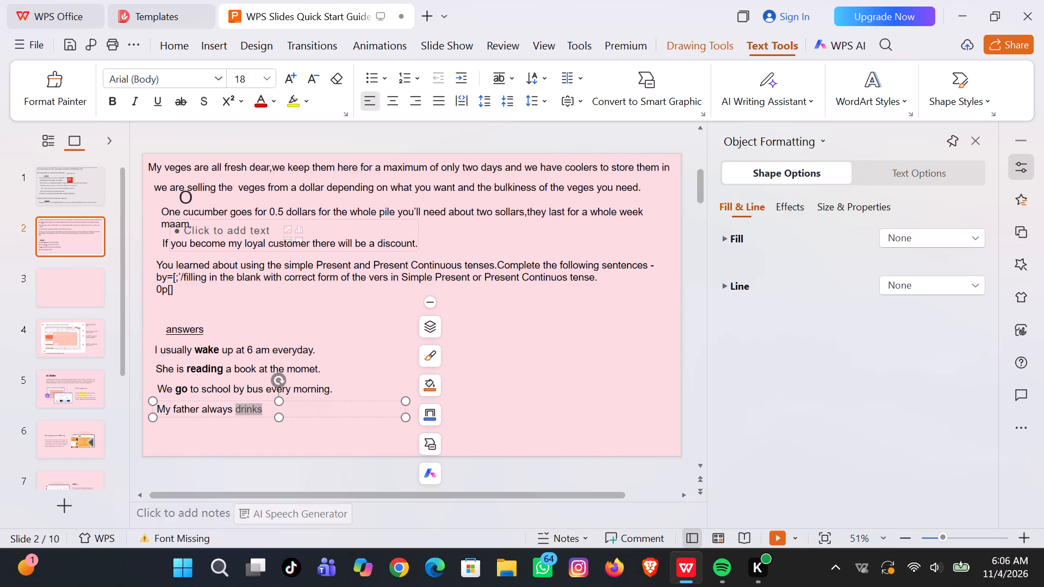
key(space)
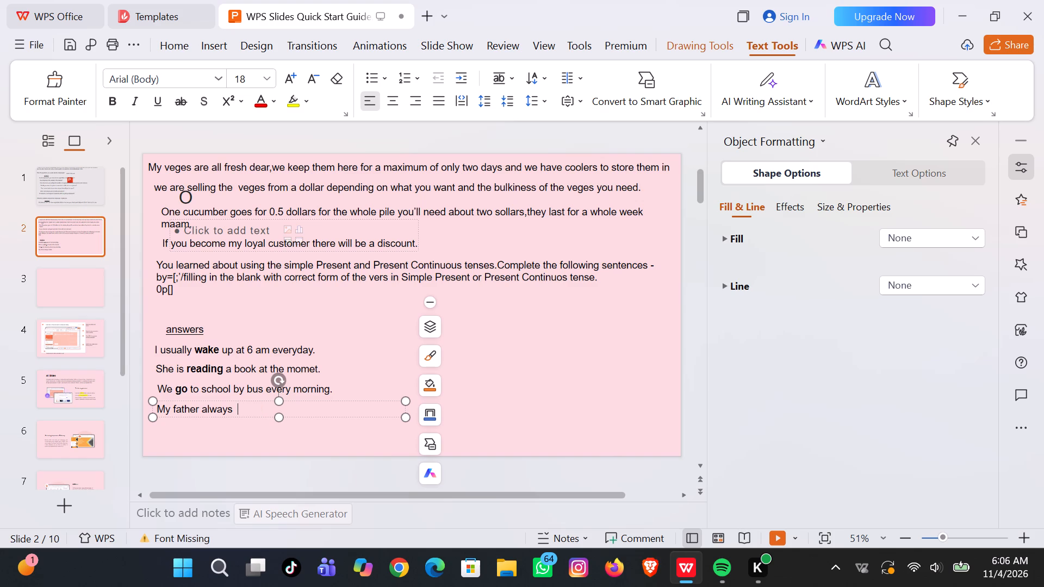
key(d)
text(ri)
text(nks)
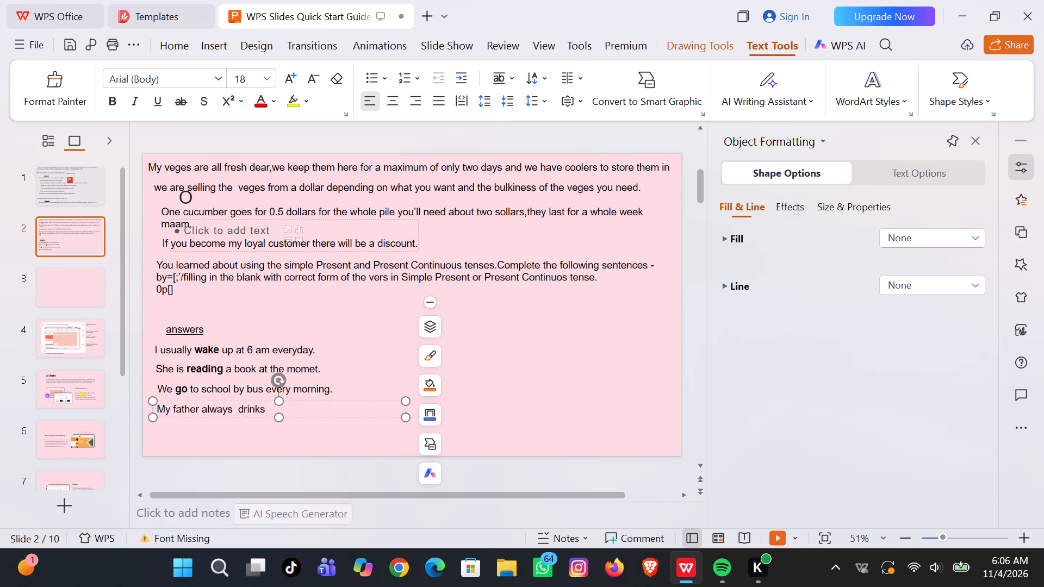
Make the word "drinks" bold in the fourth answer sentence.
double_click(256, 410)
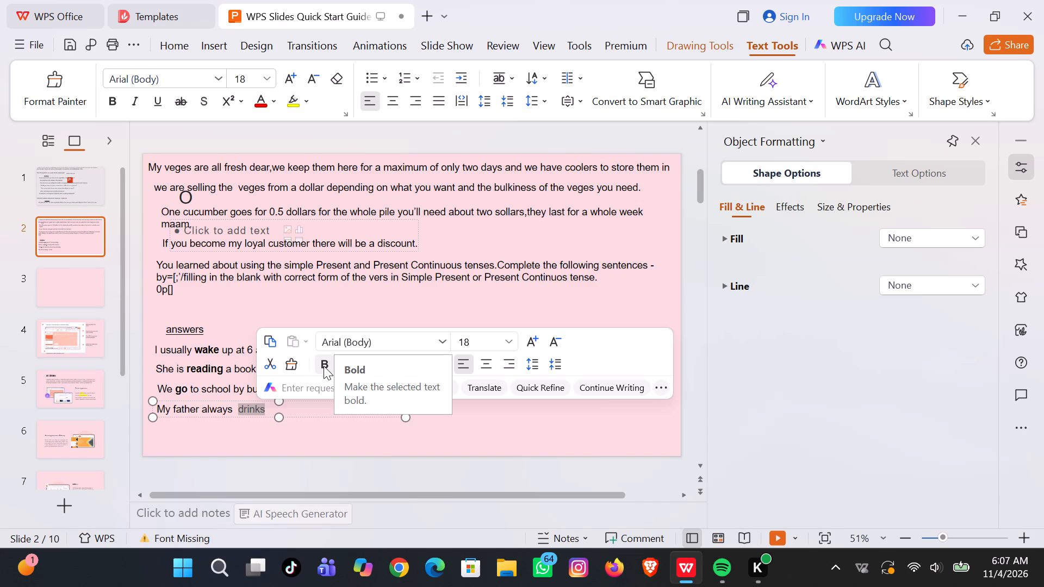
click(324, 366)
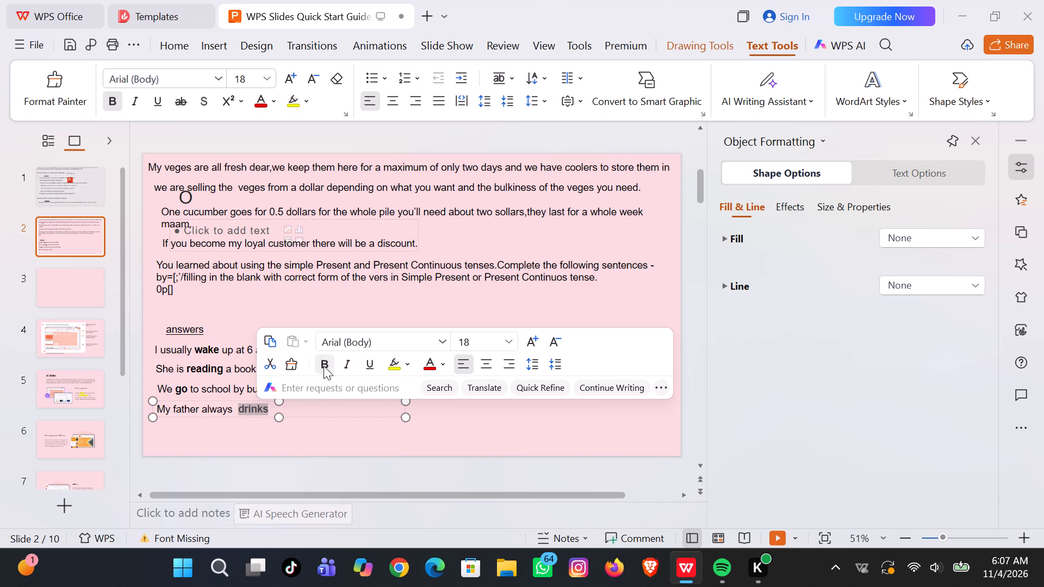
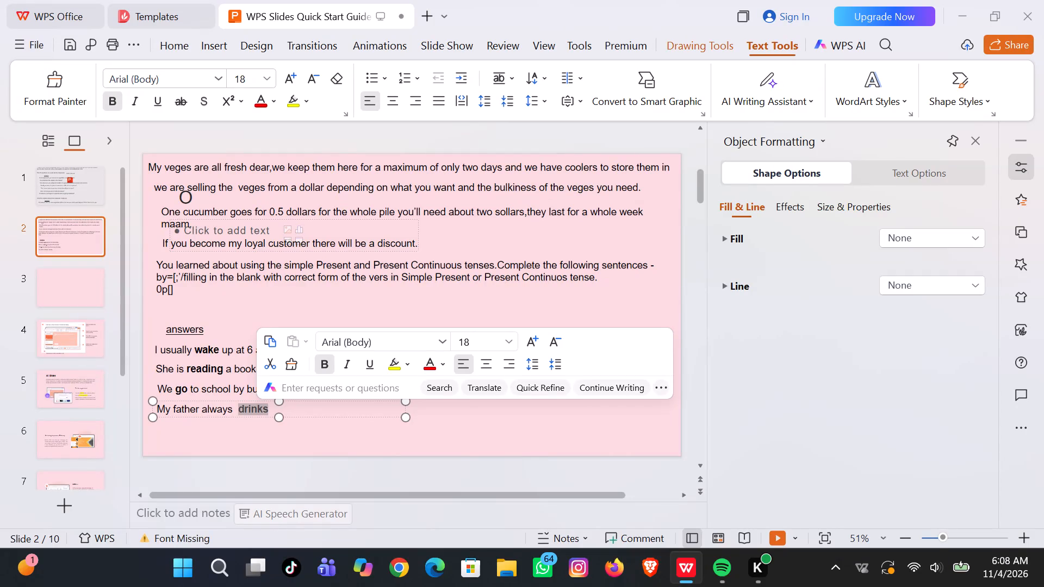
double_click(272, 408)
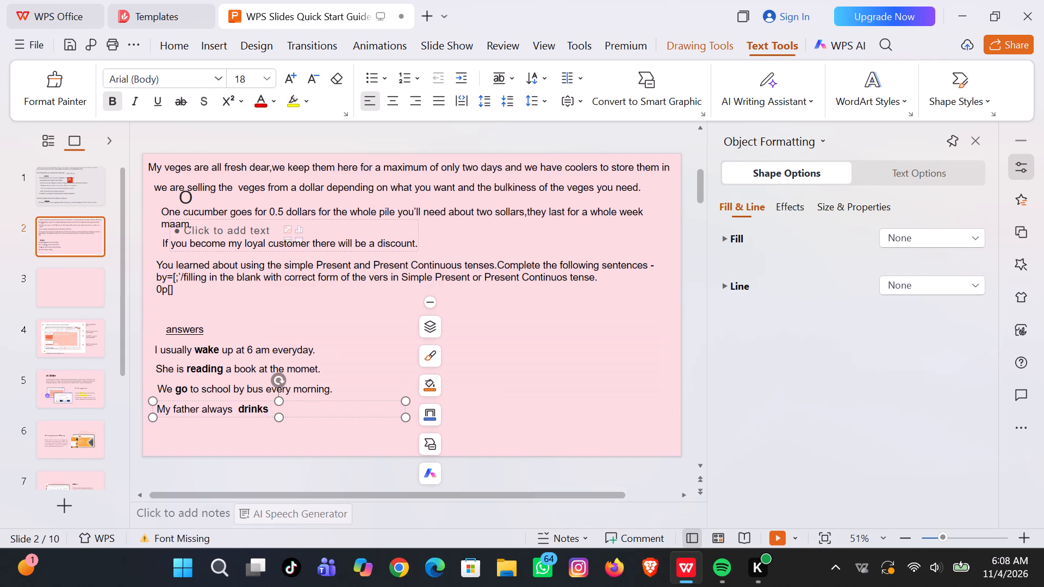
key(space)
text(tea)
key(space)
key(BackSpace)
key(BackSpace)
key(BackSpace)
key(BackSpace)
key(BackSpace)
Switch to regular, non-bold text for continuing the fourth answer sentence after "drinks".
click(108, 98)
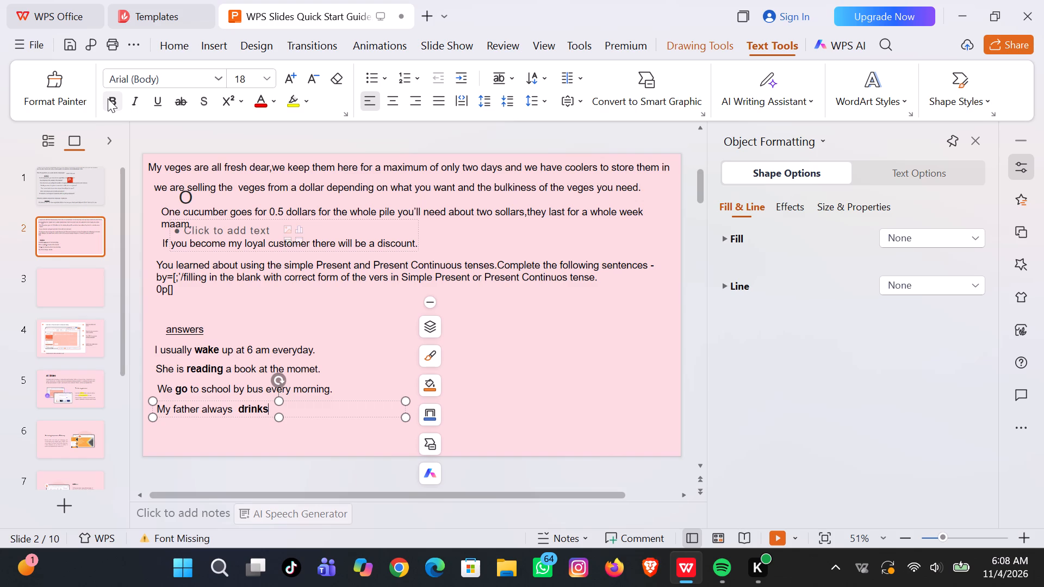
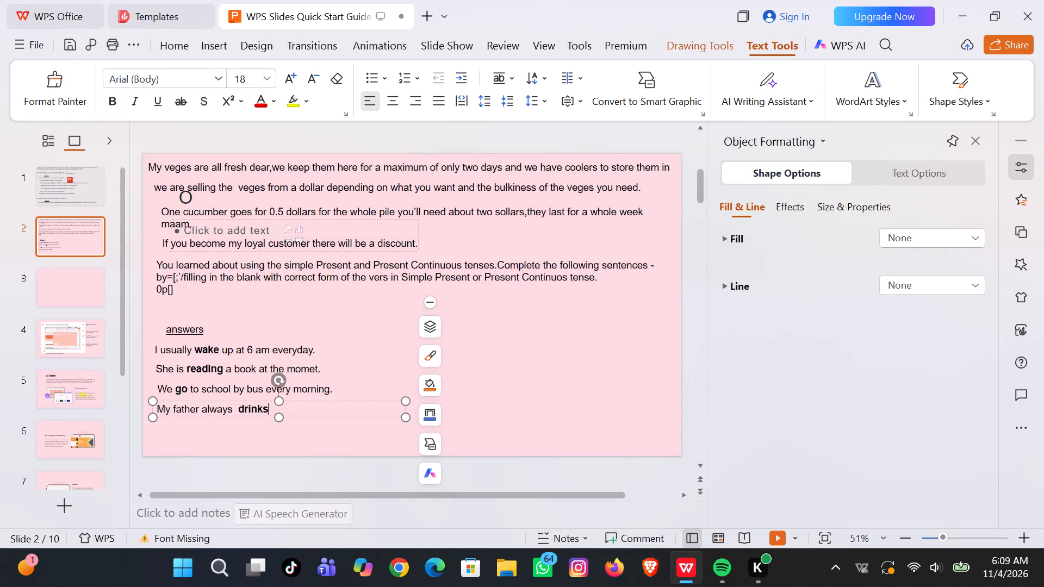
Continue the fourth answer sentence after "drinks" with "tea in the evening before going" in regular text, dismissing the chat notification.
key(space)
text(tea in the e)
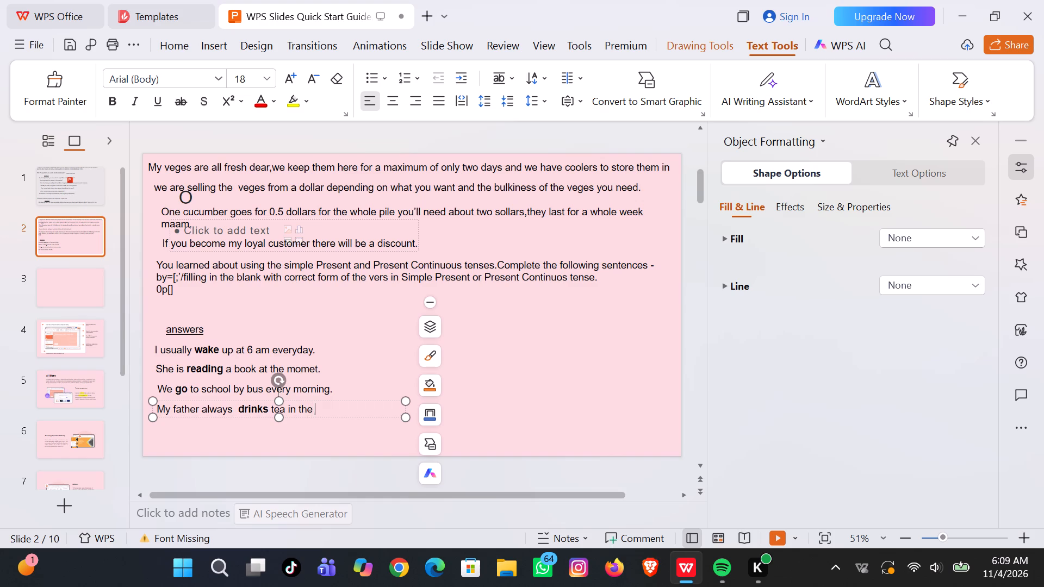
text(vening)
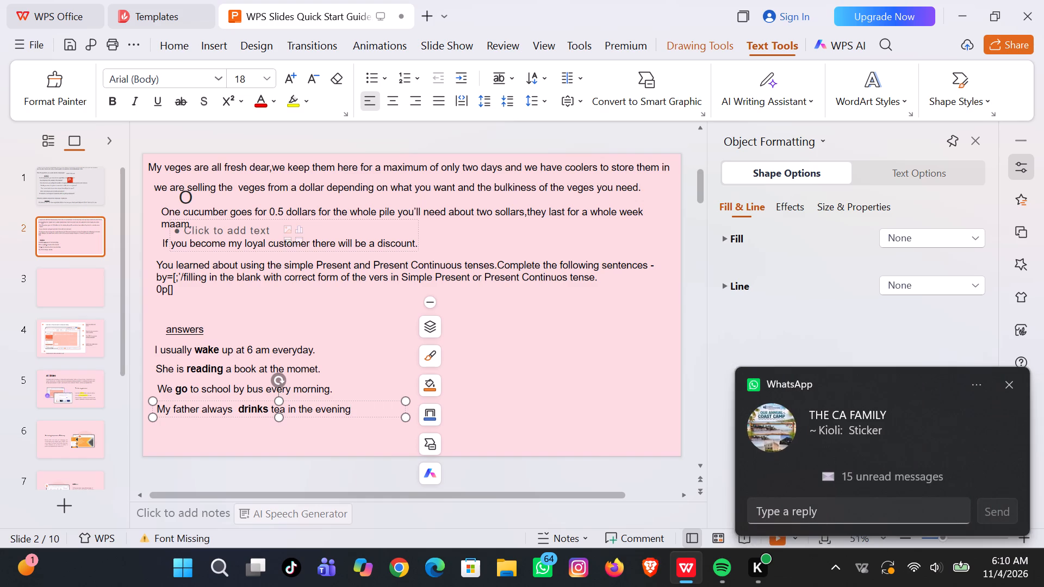
click(1009, 384)
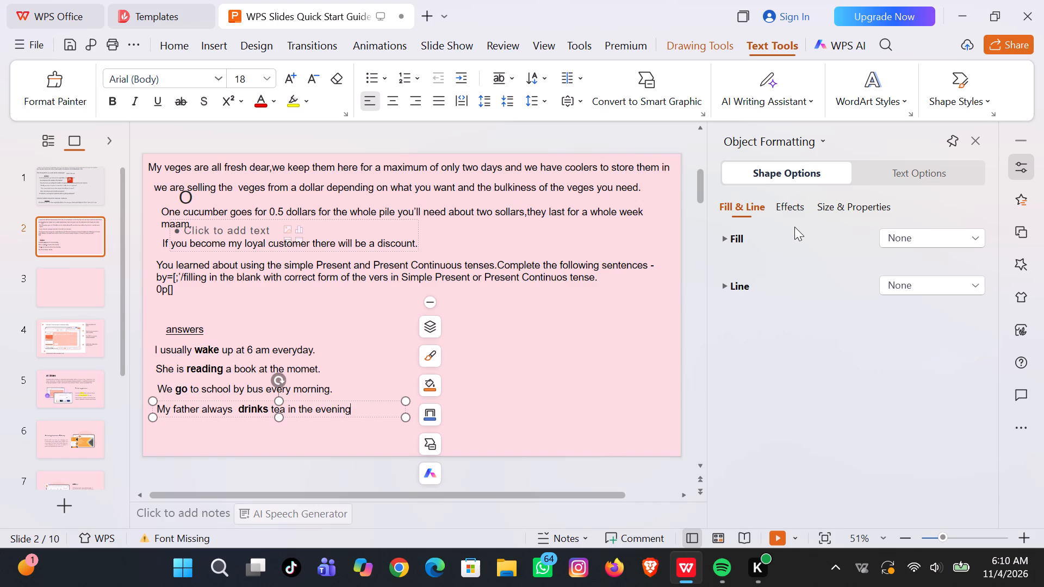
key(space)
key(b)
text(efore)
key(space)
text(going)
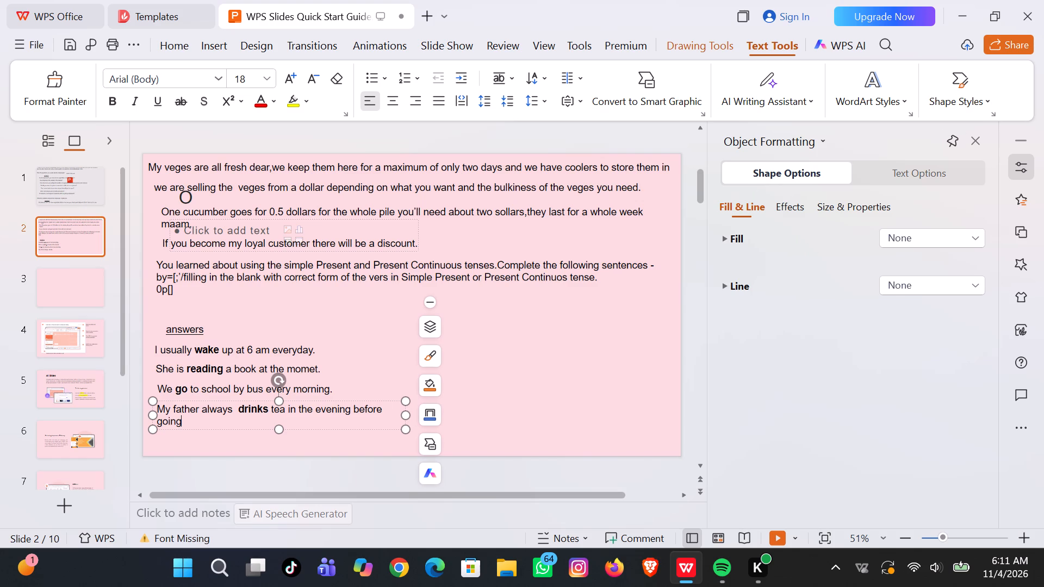
Widen the fourth answer's text box almost to the slide's right edge so the sentence fits on one line.
drag(407, 429, 540, 422)
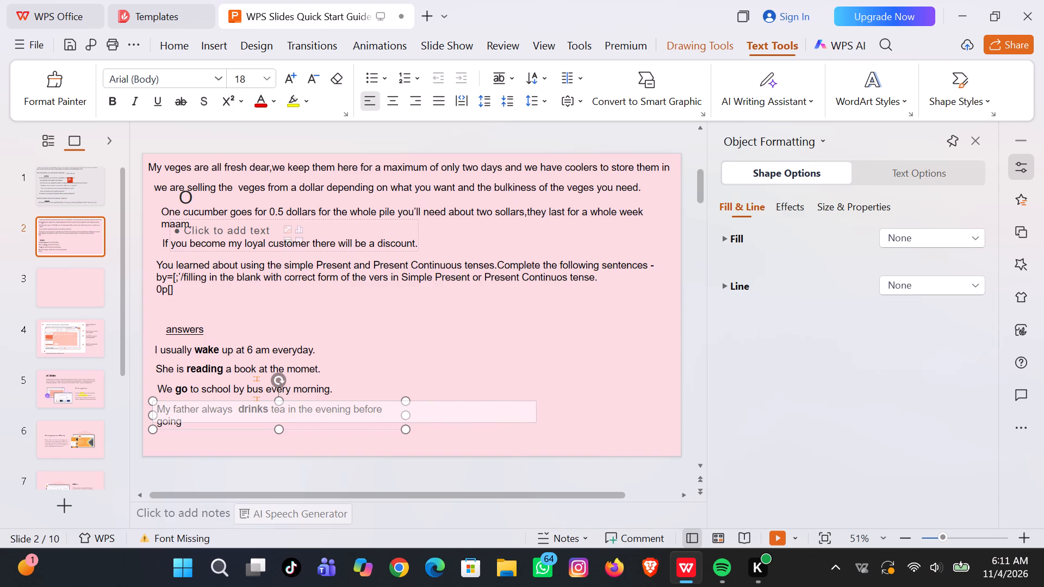
drag(540, 422, 661, 416)
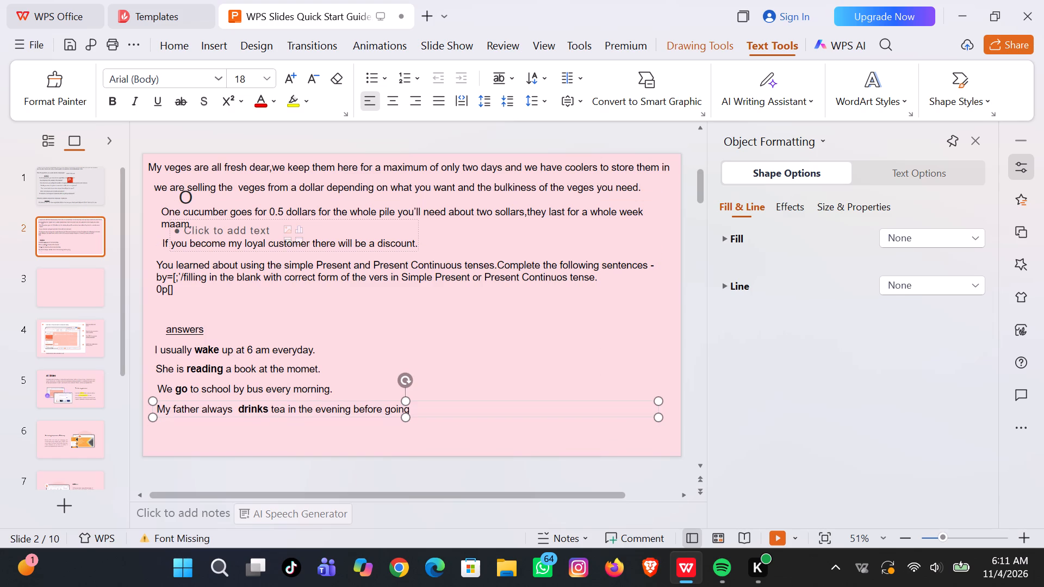
Complete the fourth answer sentence by adding "to bed" after "going".
click(420, 410)
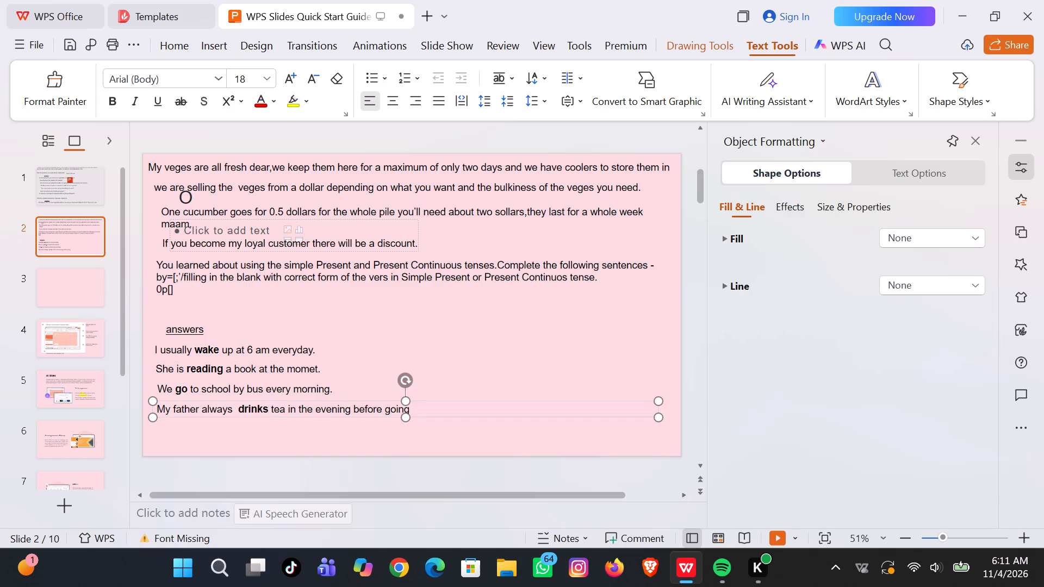
double_click(413, 411)
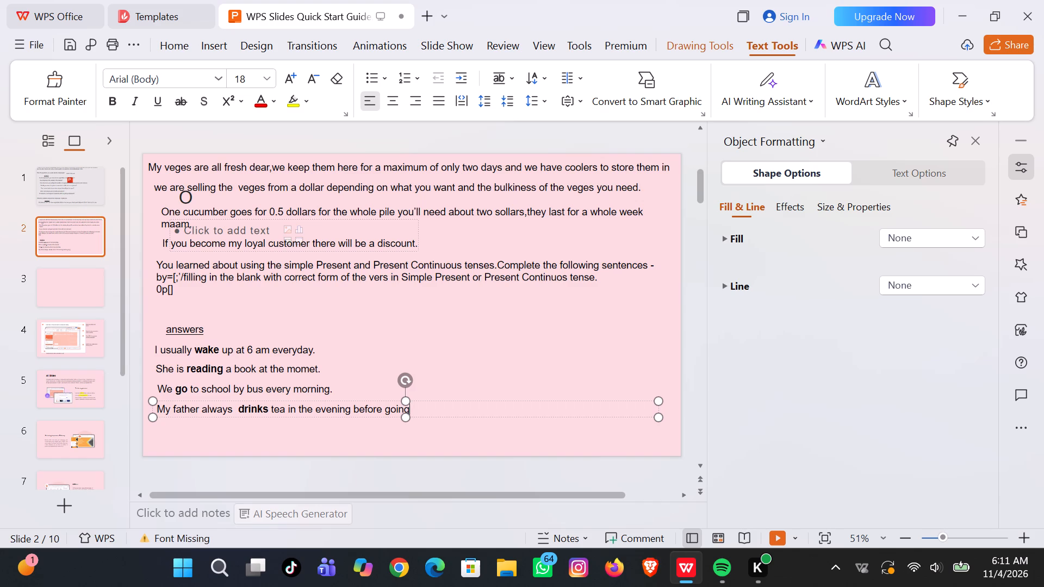
key(space)
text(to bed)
Add an empty text box below the fourth answer sentence, widened almost to the slide's right edge, and place the text cursor in it.
double_click(153, 423)
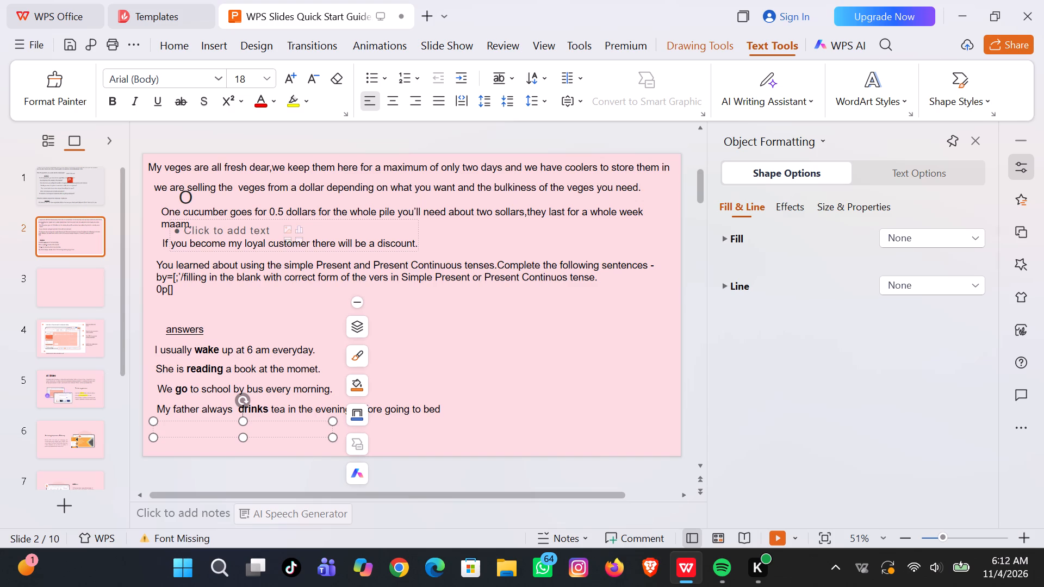
drag(333, 439, 339, 439)
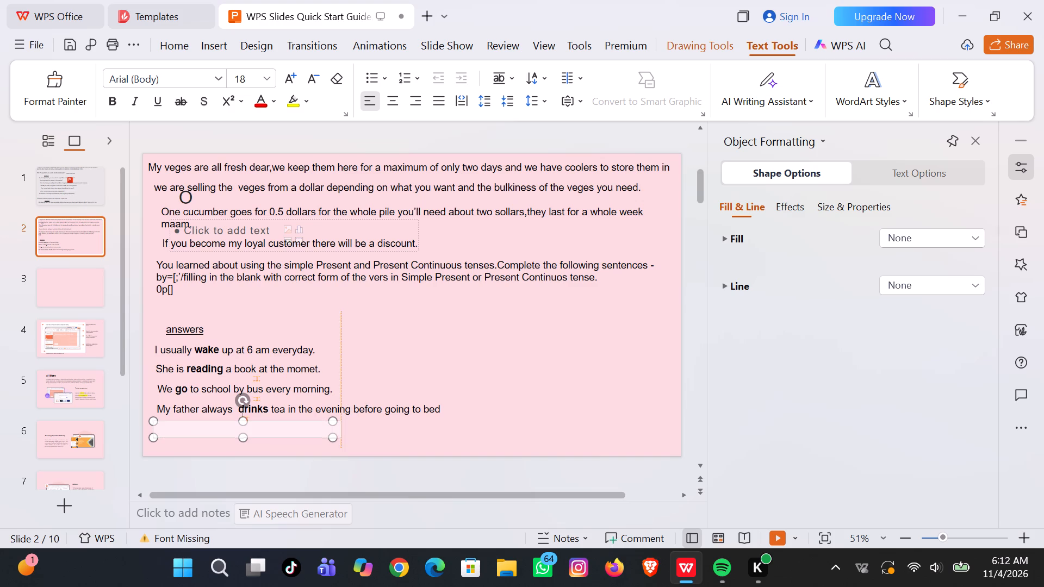
drag(339, 439, 536, 438)
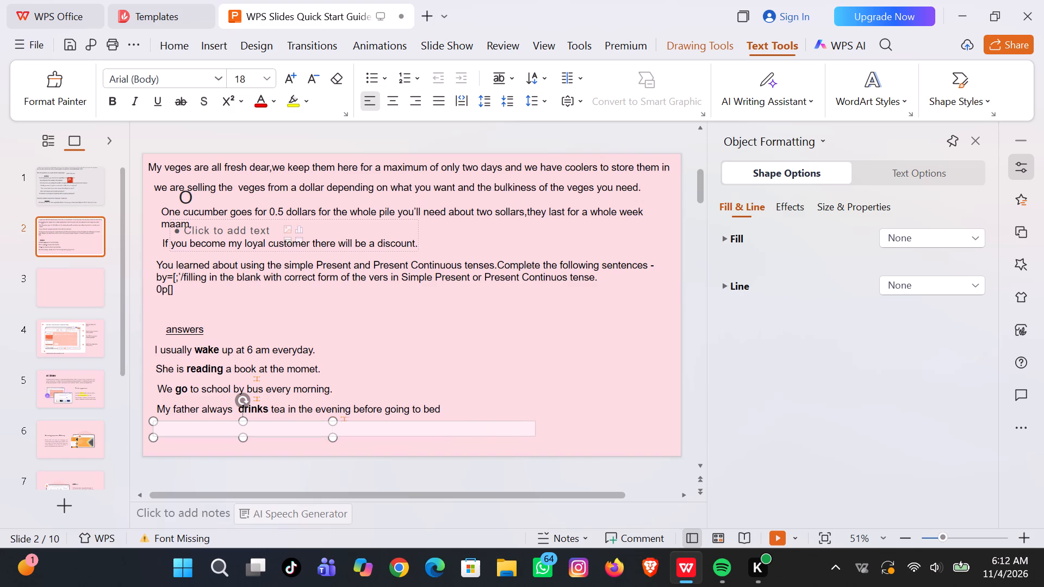
drag(536, 438, 669, 436)
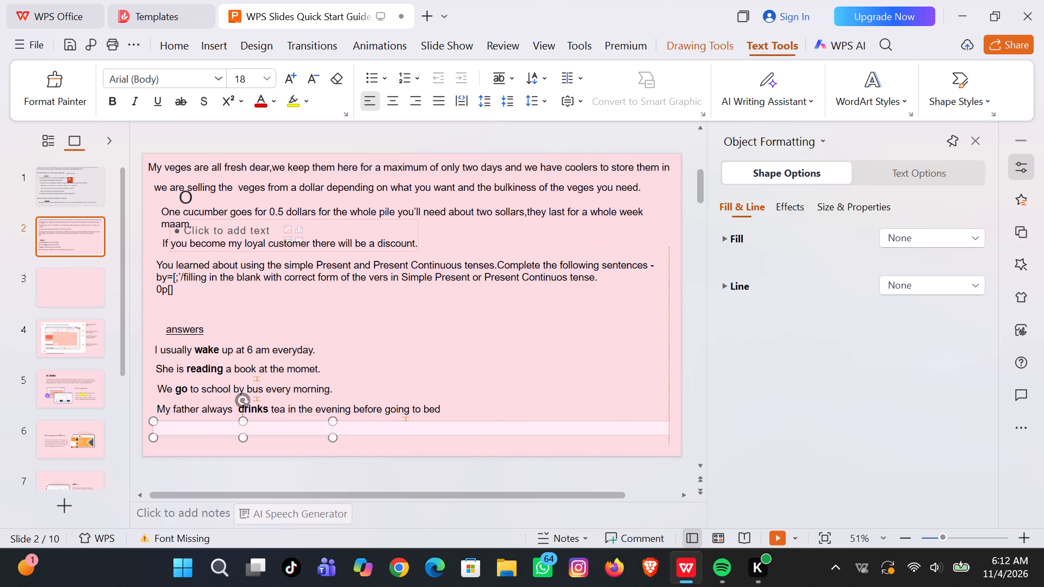
drag(669, 436, 670, 444)
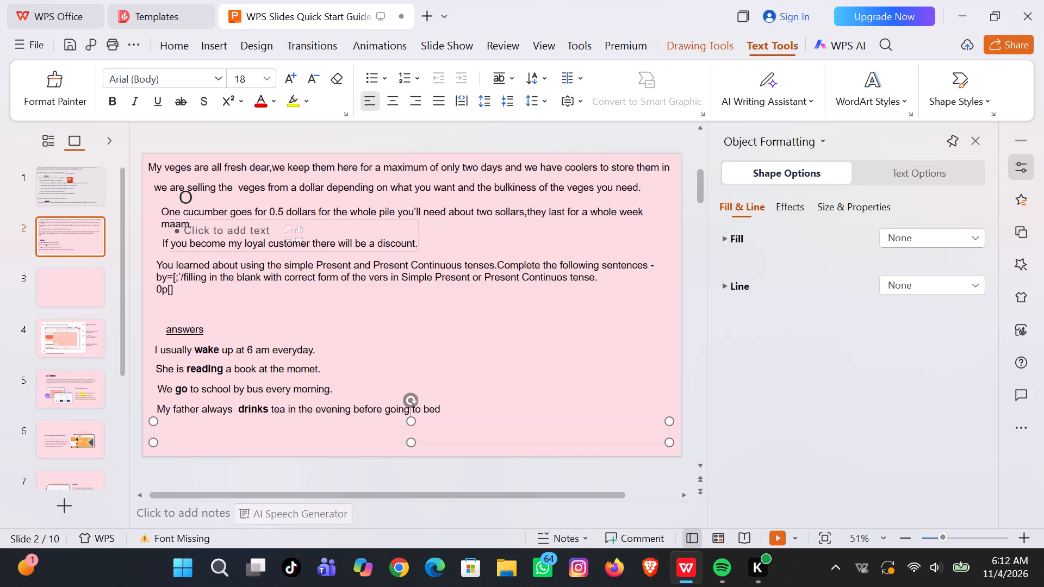
double_click(157, 428)
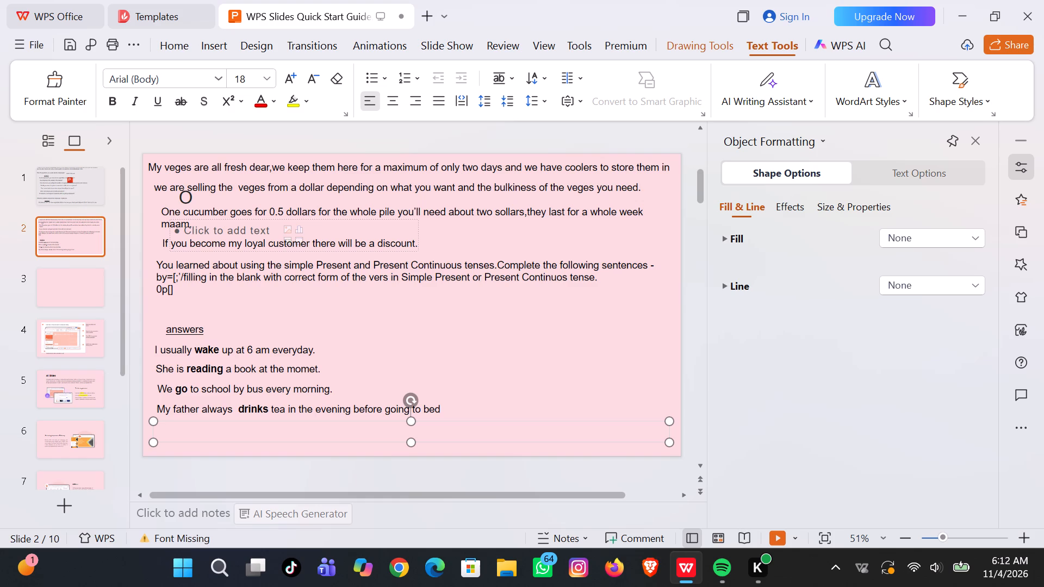
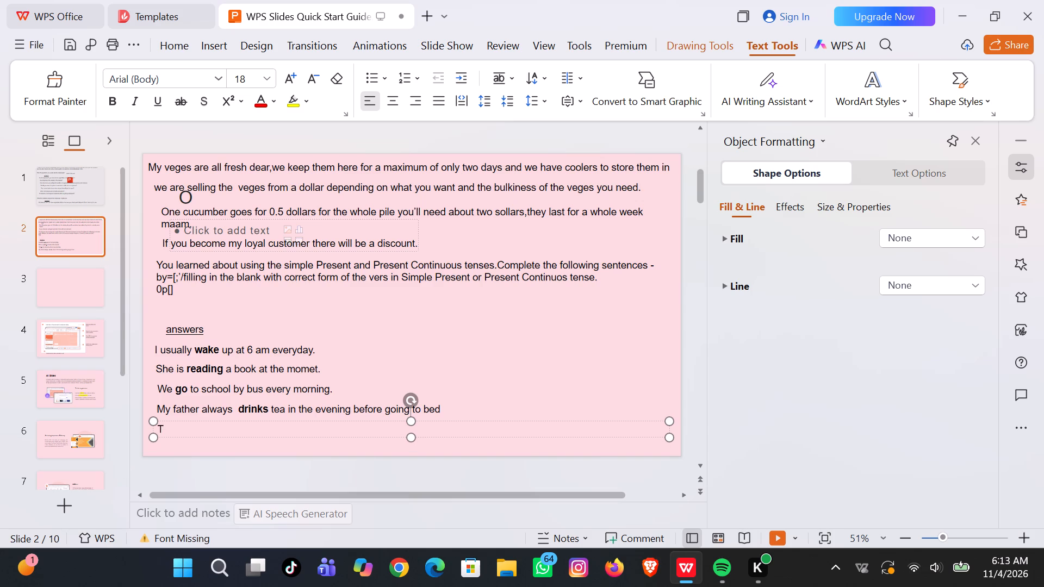
Continue the fifth answer sentence after the "T" so that it reads "They are studying".
text(hey are studying)
key(space)
Make the verb "studying" bold in the fifth answer sentence.
double_click(210, 430)
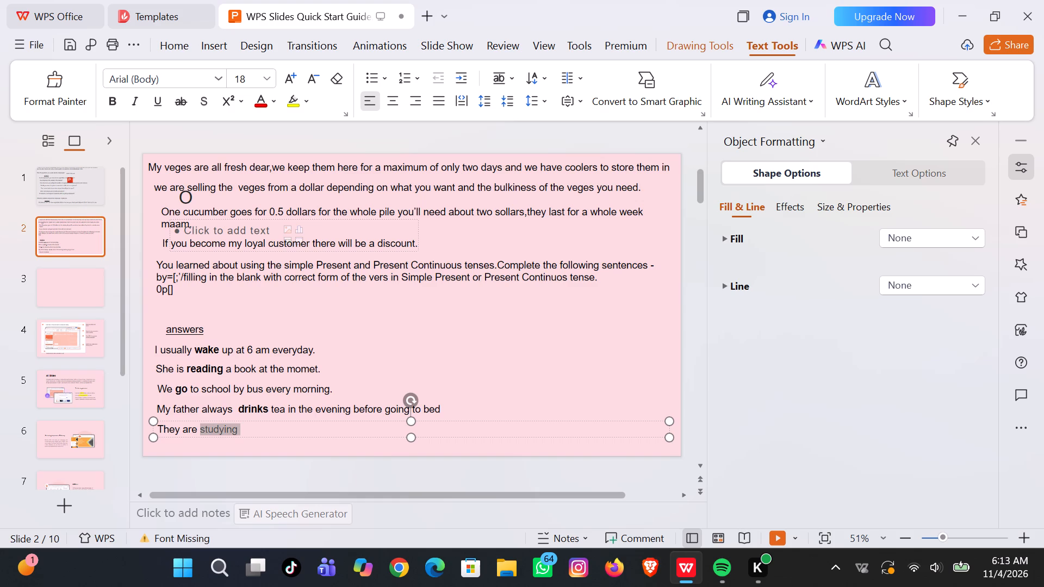
click(316, 380)
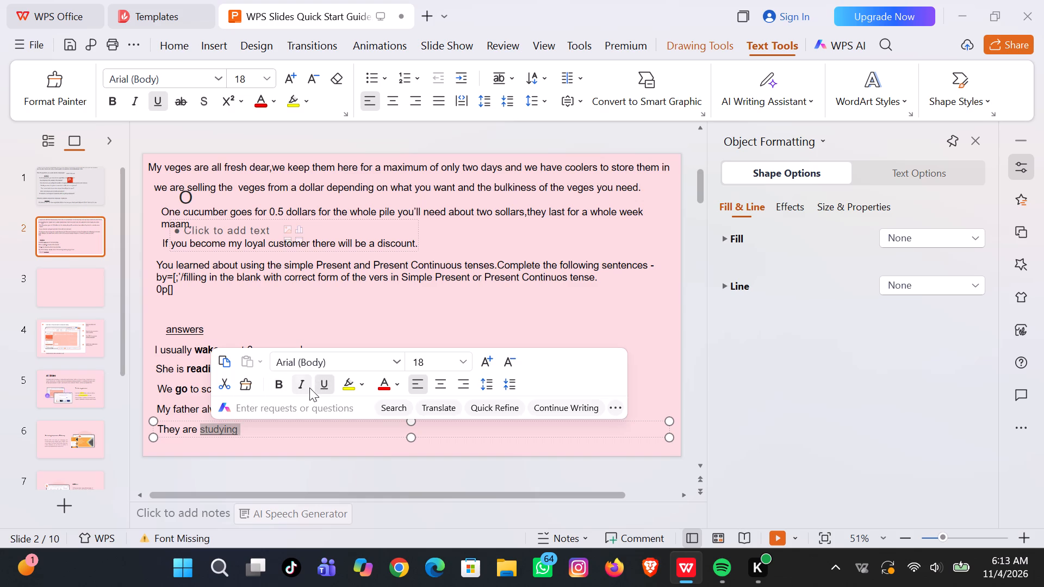
double_click(226, 425)
click(343, 379)
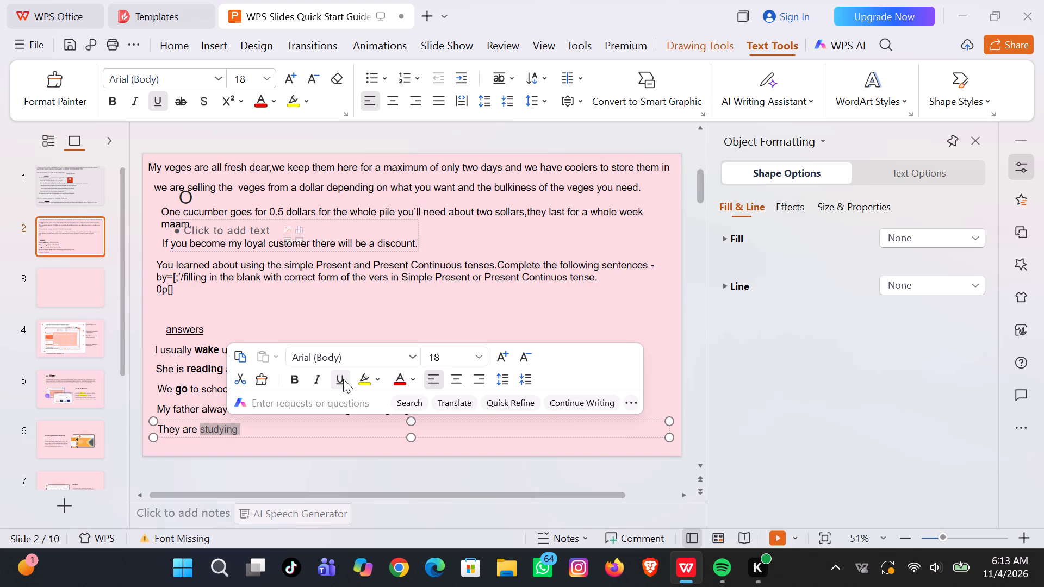
click(299, 381)
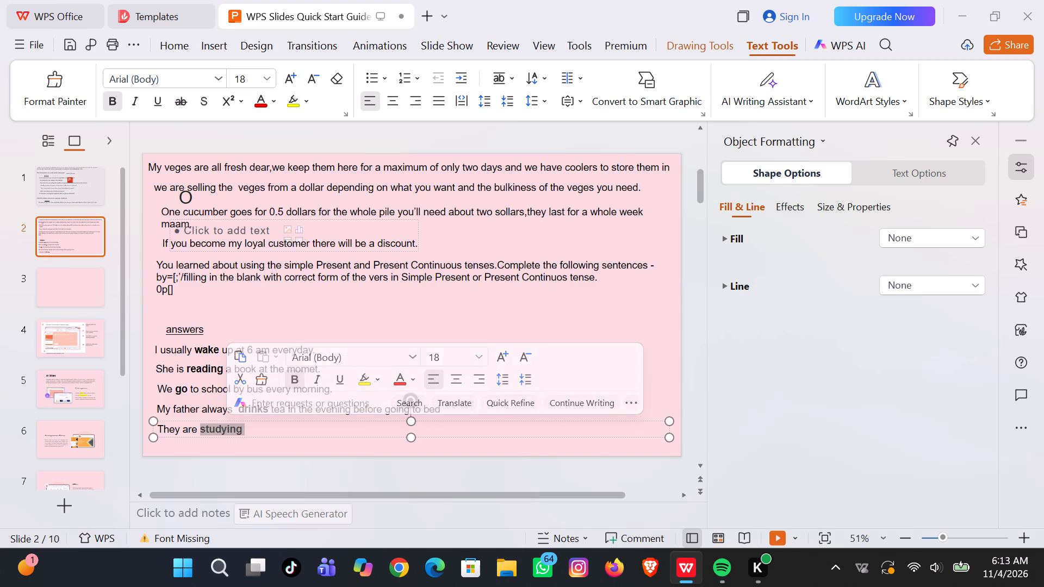
click(290, 309)
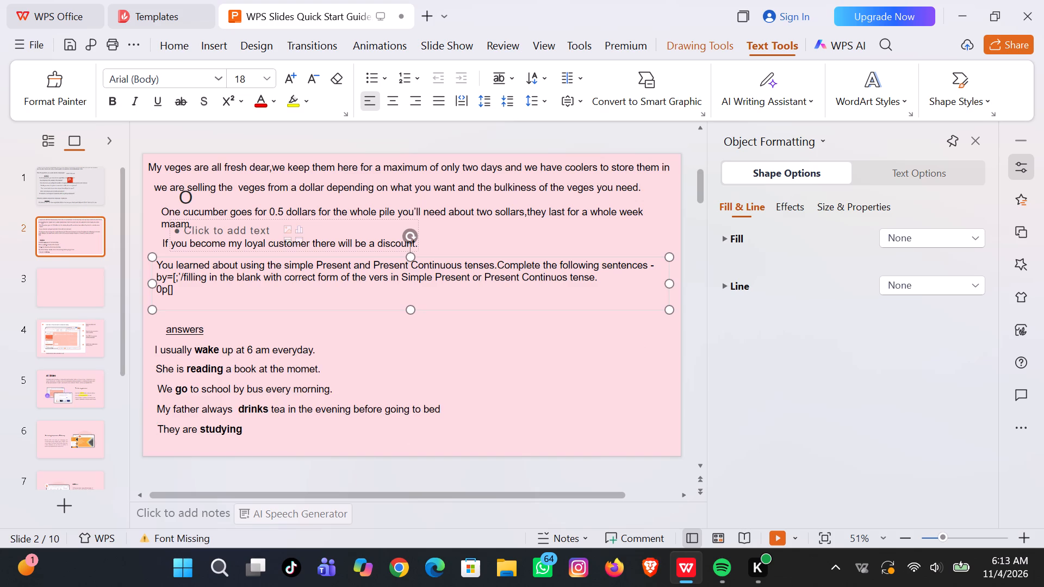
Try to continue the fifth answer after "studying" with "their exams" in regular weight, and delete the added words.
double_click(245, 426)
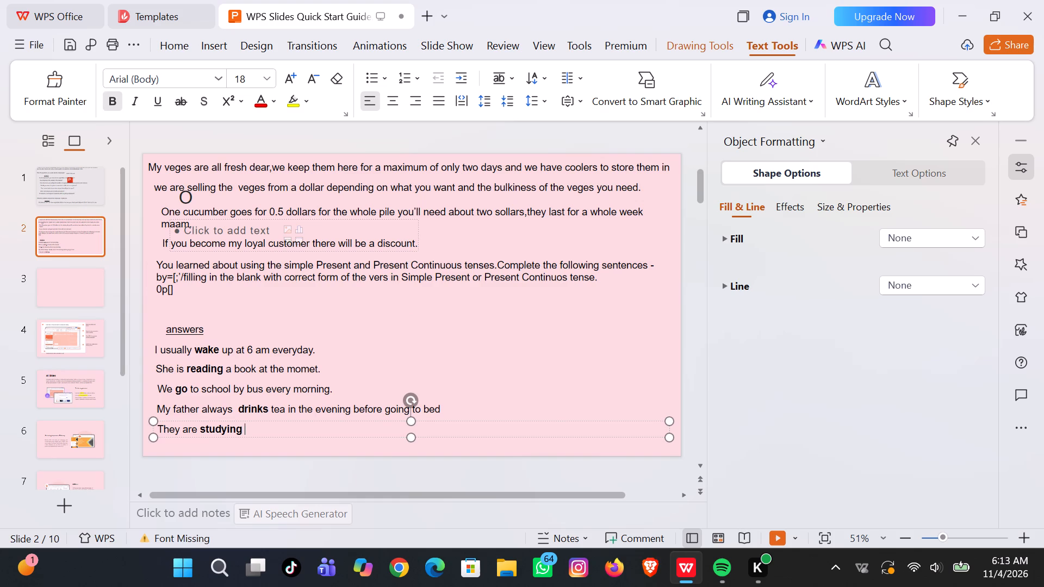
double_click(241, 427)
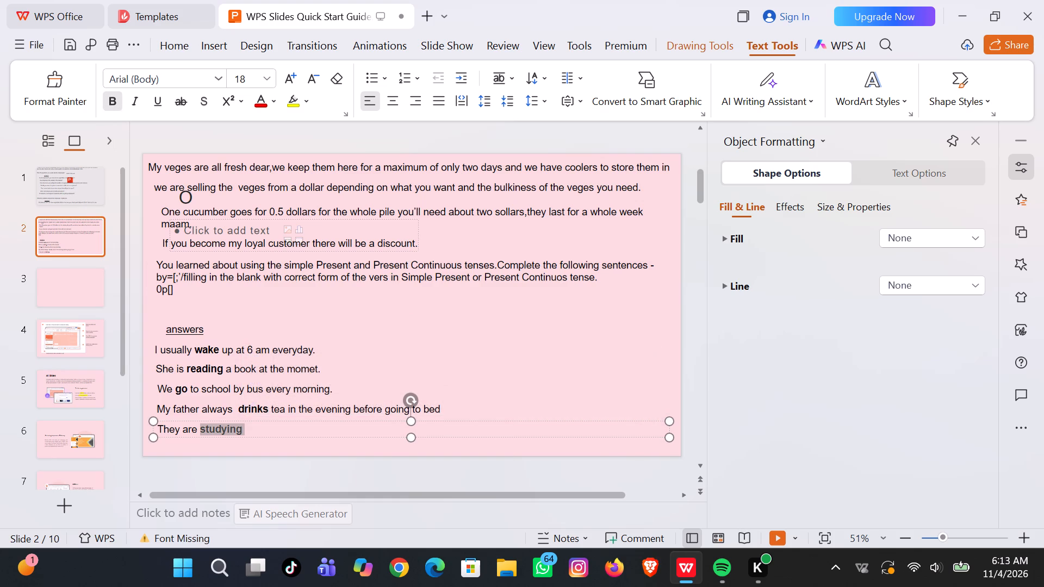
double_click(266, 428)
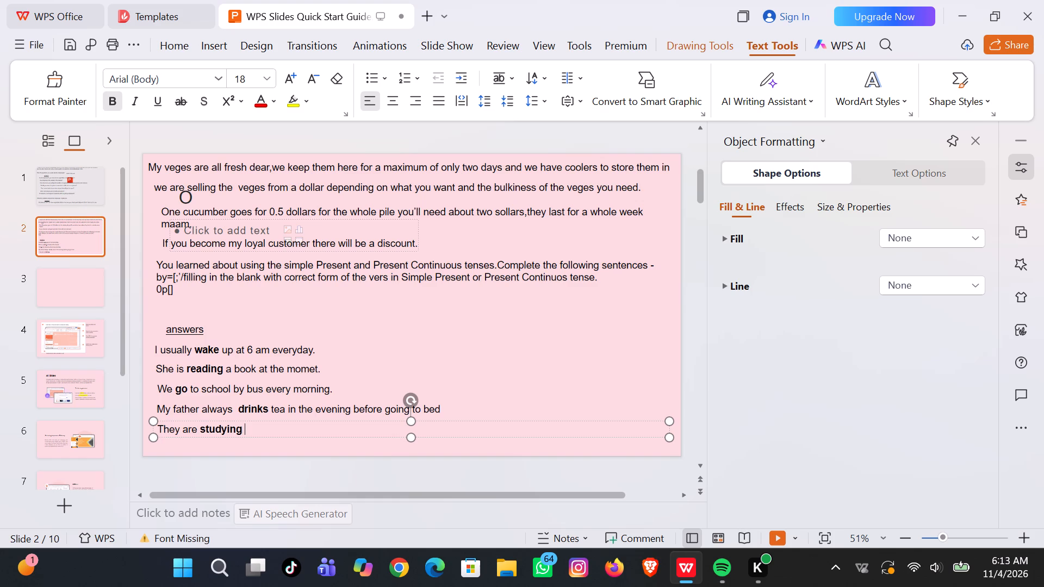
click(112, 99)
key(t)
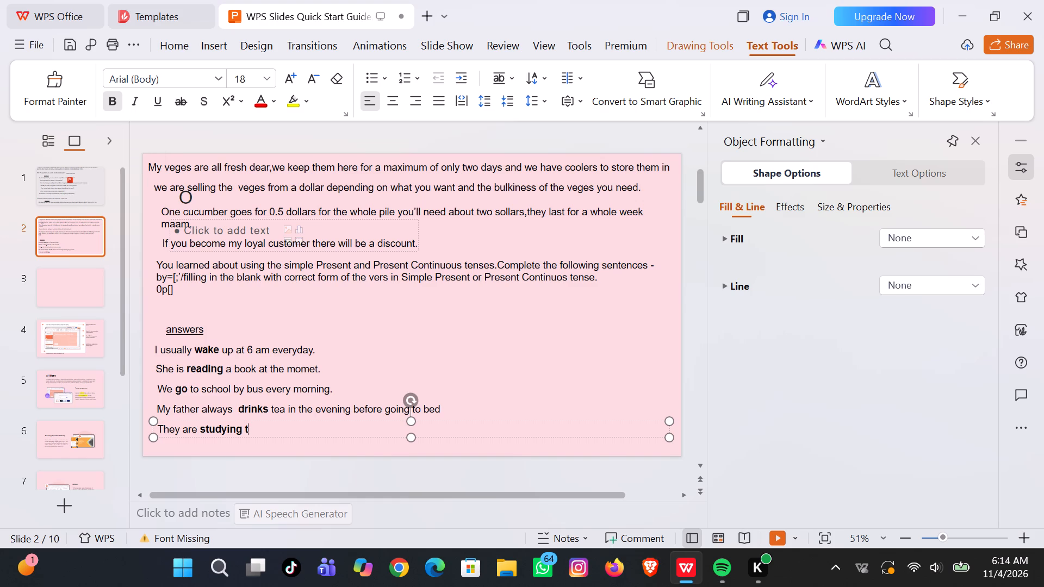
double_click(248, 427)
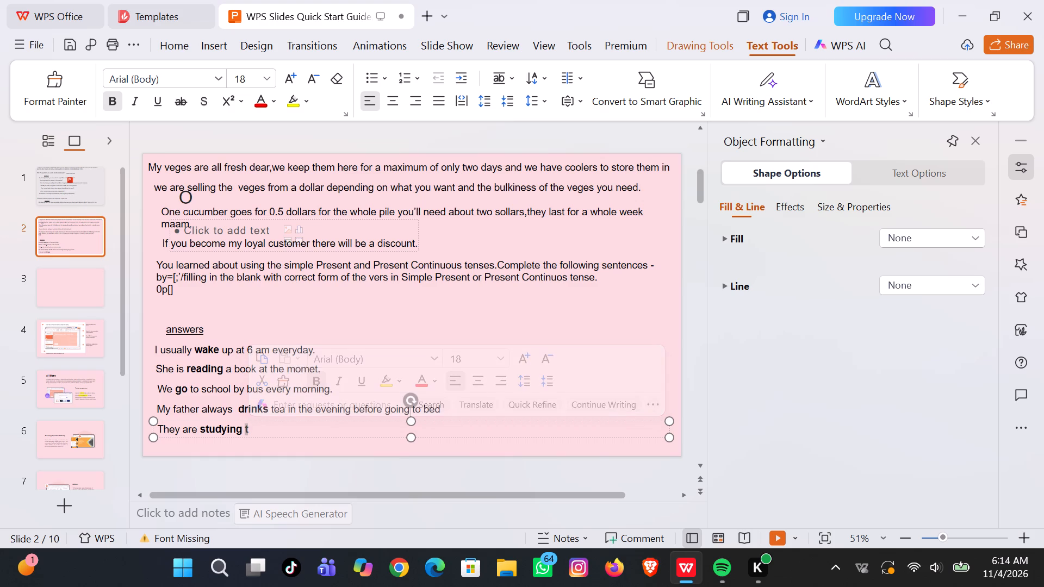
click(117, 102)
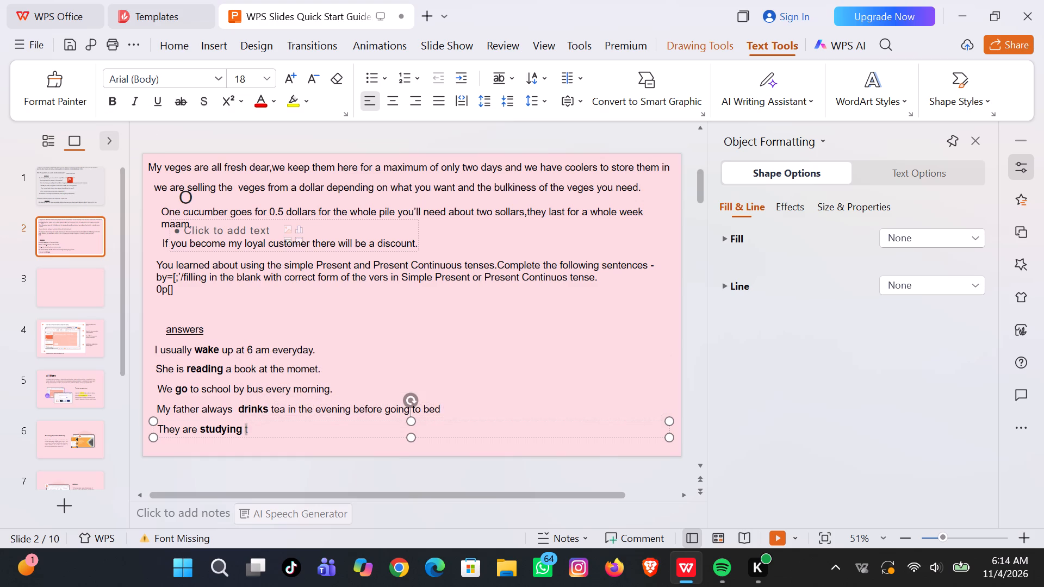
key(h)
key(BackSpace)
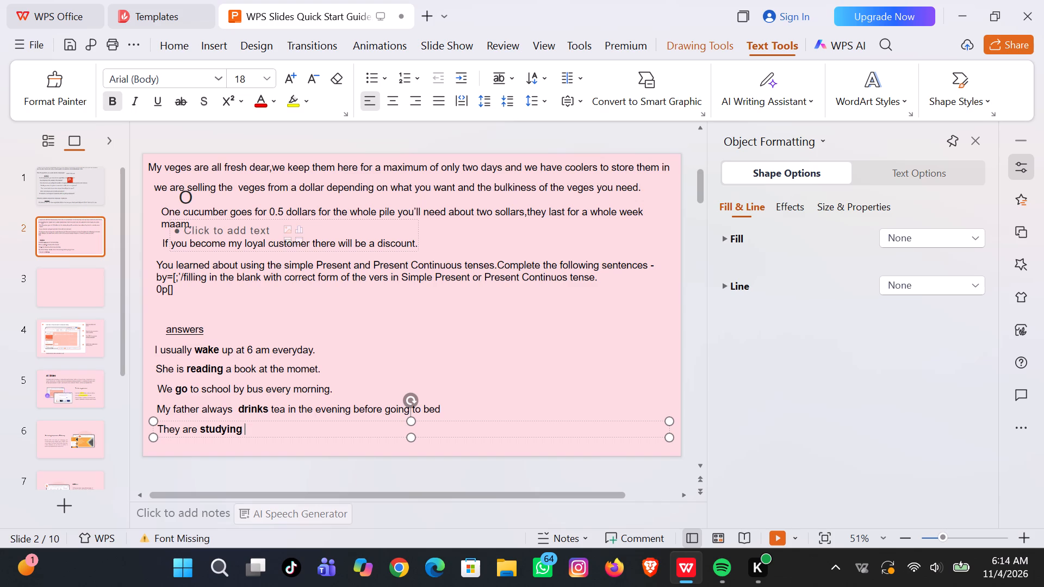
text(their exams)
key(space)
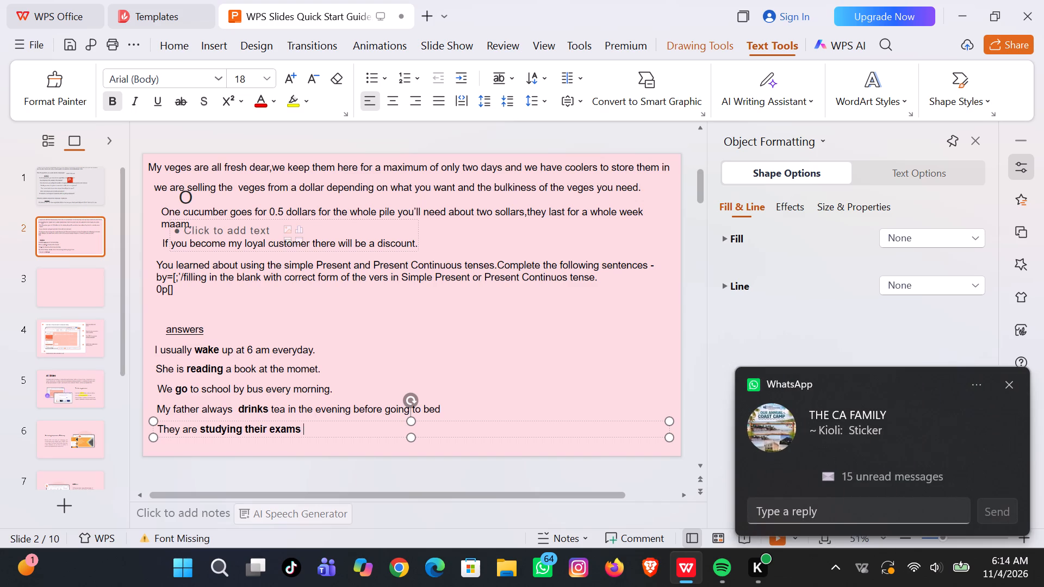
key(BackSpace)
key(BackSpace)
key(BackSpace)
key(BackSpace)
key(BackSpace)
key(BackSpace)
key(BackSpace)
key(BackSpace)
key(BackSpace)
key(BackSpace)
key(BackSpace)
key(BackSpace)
Turn off bold after "studying" and complete the fifth answer sentence with "their exams these days" in regular weight.
click(113, 99)
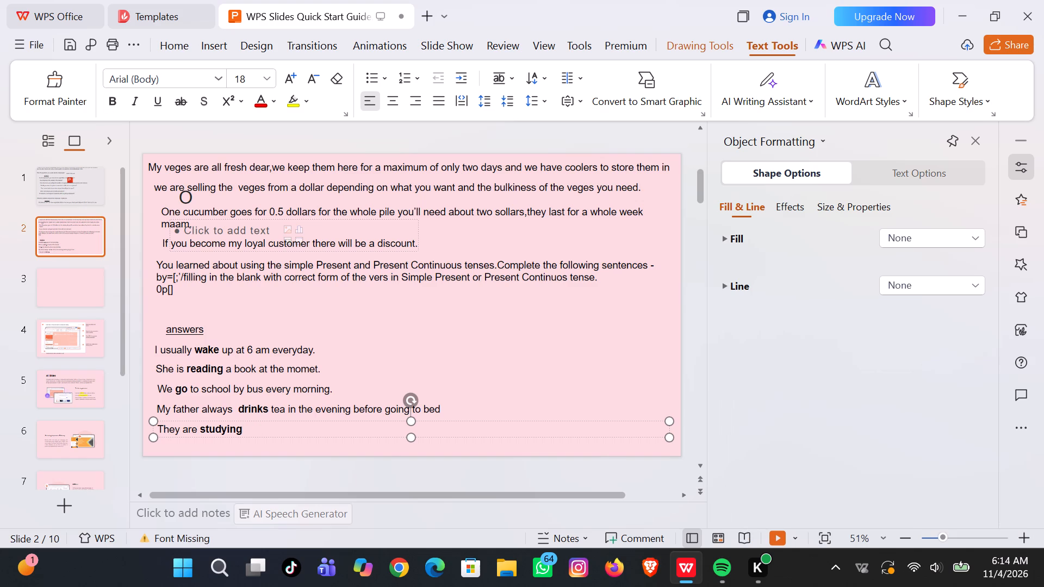
key(BackSpace)
click(114, 105)
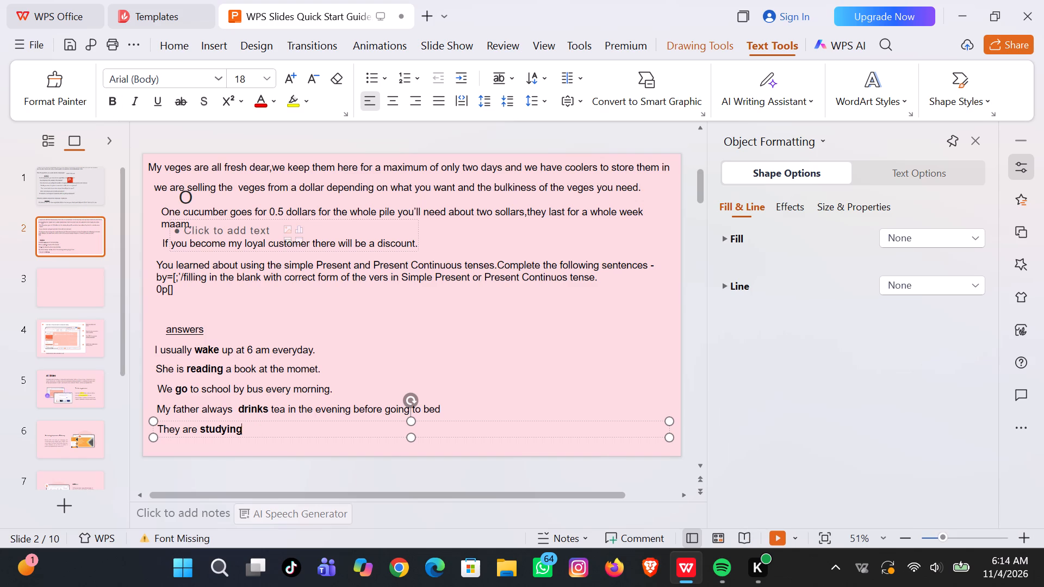
key(space)
text(th)
text(eir exams)
key(space)
text(these days)
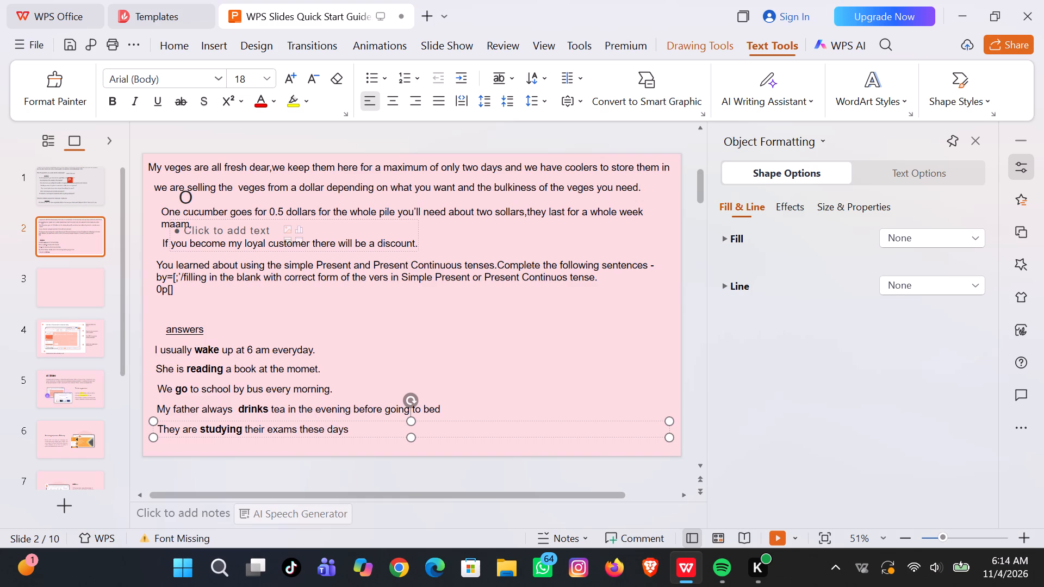
Add a text box directly below the fifth answer and widen it to about three-quarters of the slide's width.
double_click(159, 446)
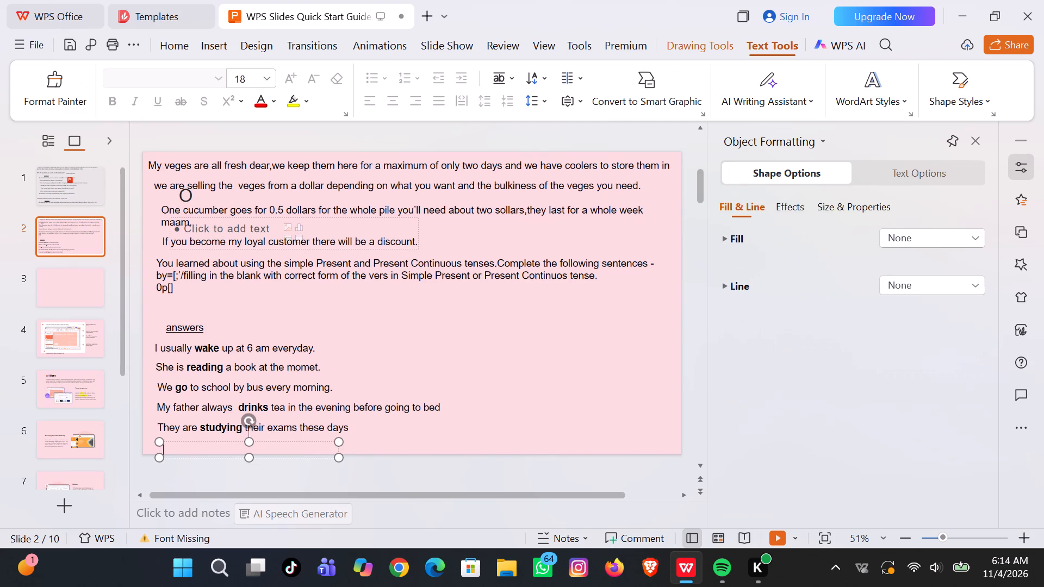
double_click(159, 443)
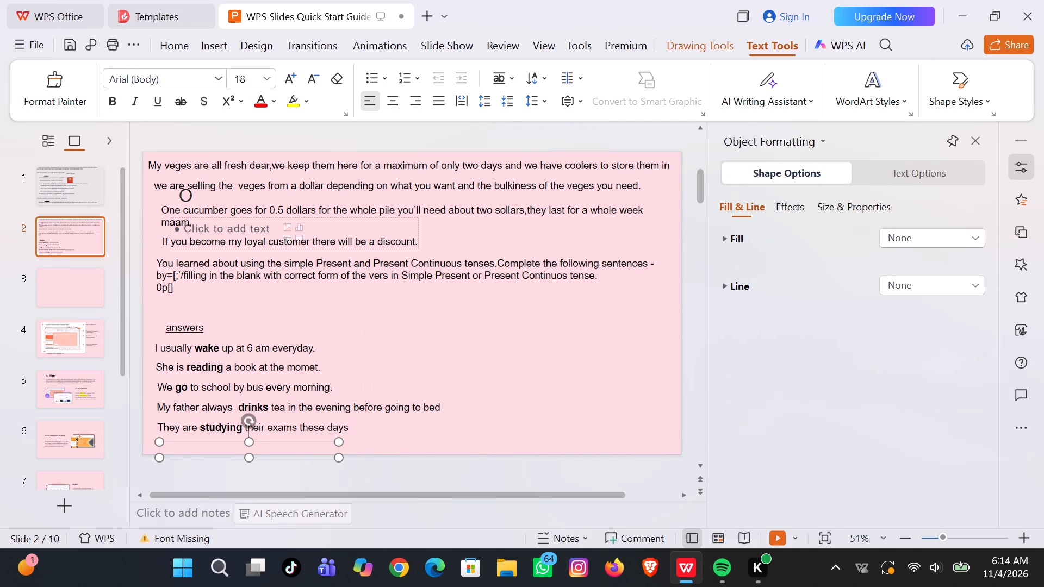
double_click(151, 440)
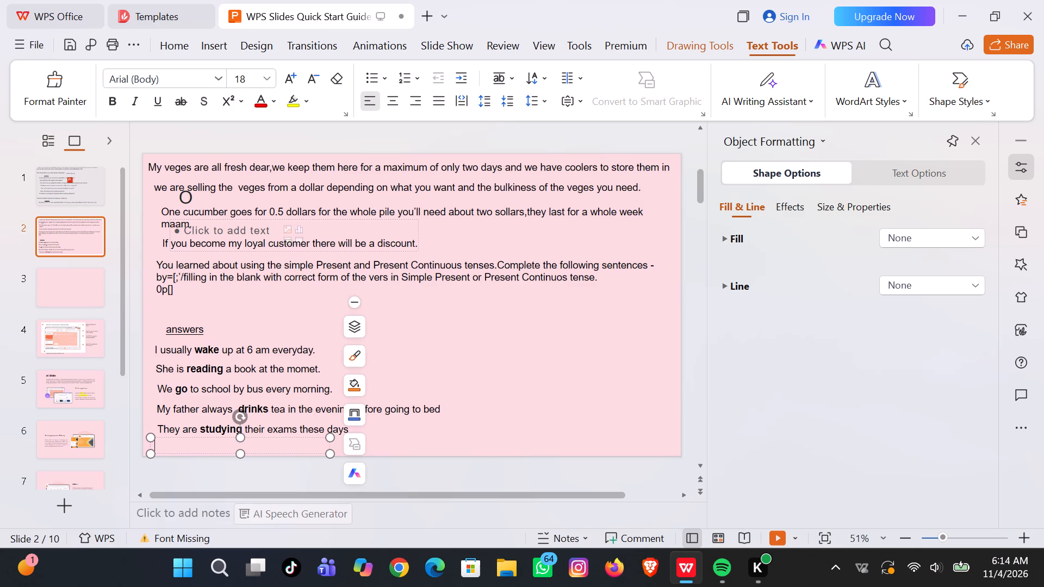
drag(333, 455, 387, 454)
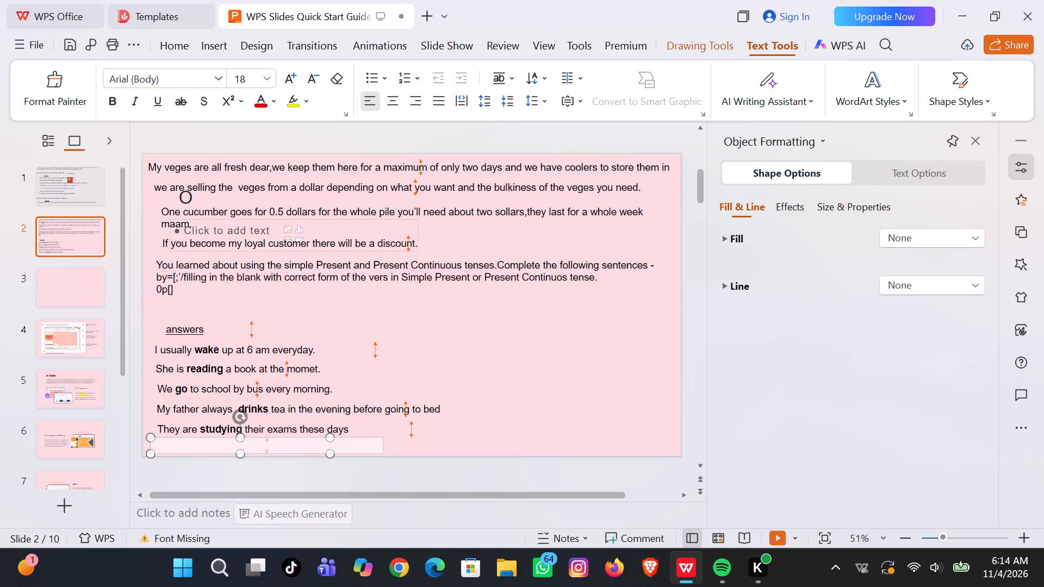
drag(387, 454, 571, 456)
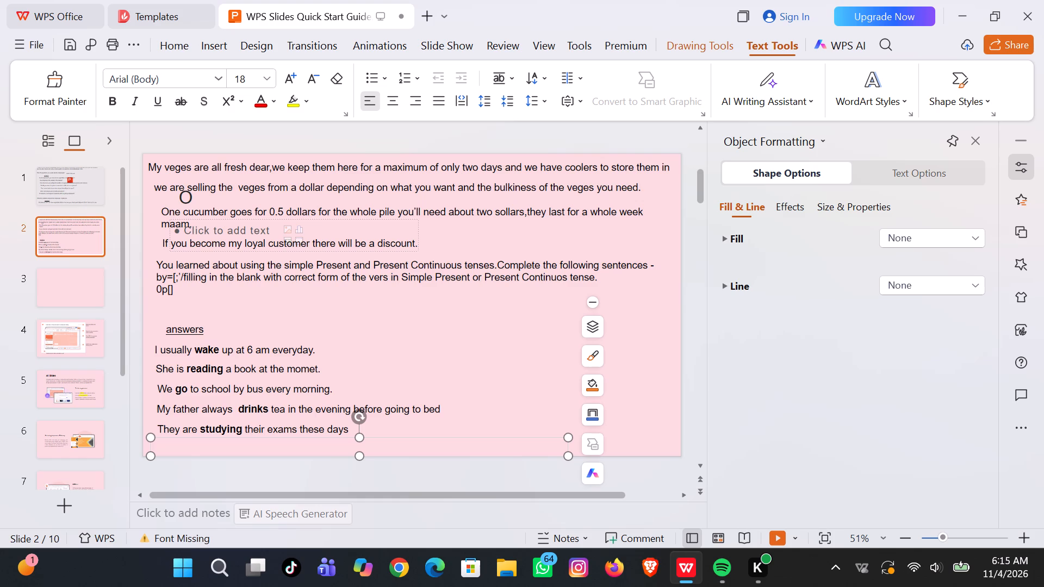
Enter the sixth answer sentence "The sun rises in the east." in the new text box.
double_click(158, 442)
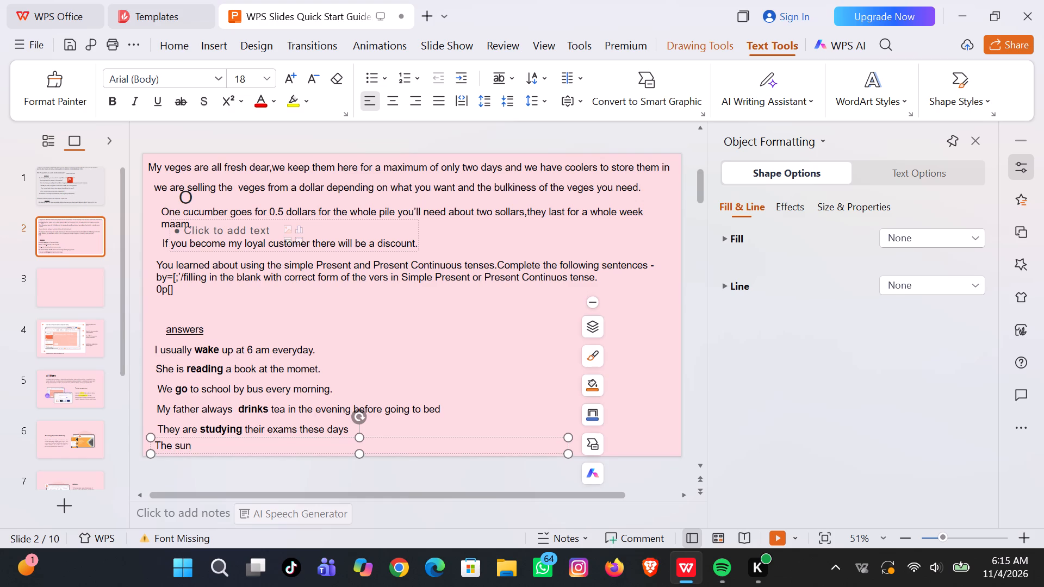
text(rises)
key(space)
text(in the east)
key(period)
Make the verb "rises" bold in the sixth answer sentence.
double_click(203, 448)
click(275, 399)
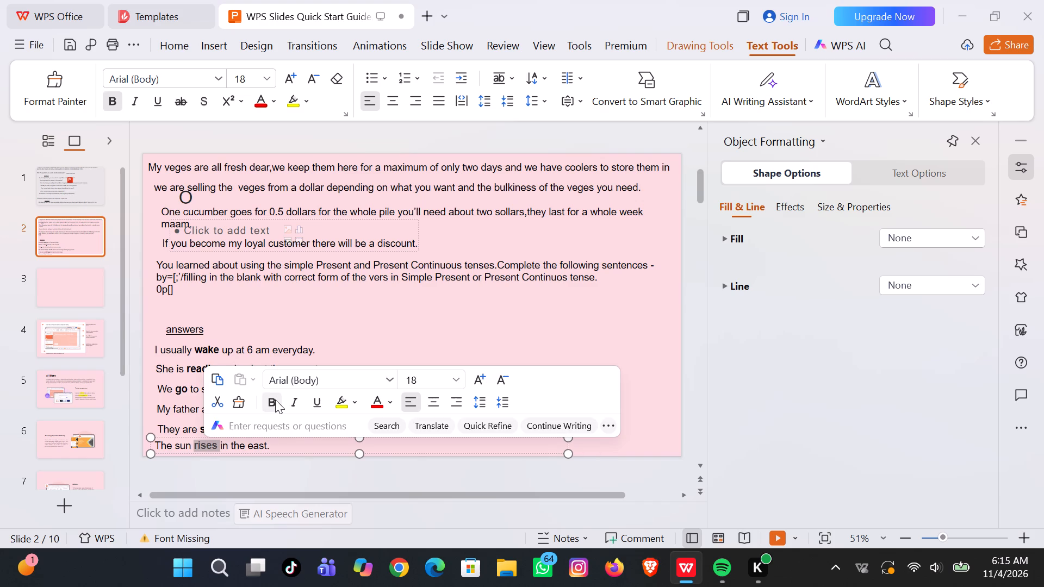
click(310, 446)
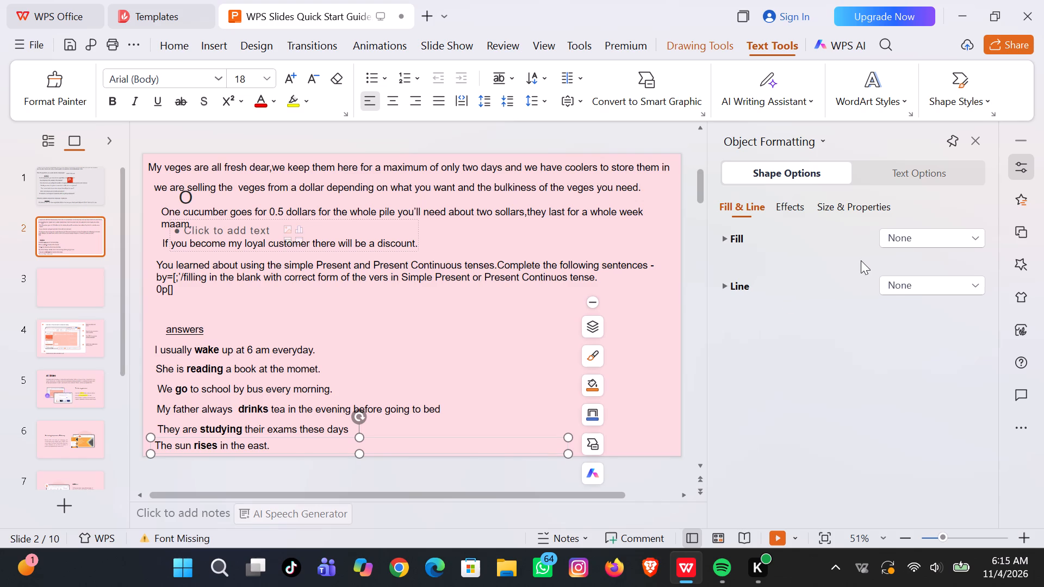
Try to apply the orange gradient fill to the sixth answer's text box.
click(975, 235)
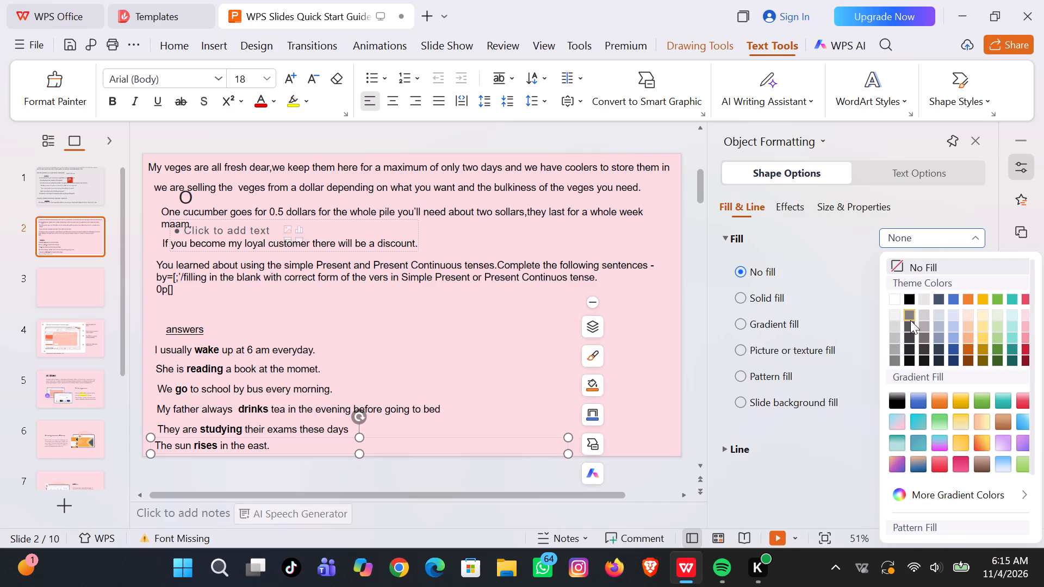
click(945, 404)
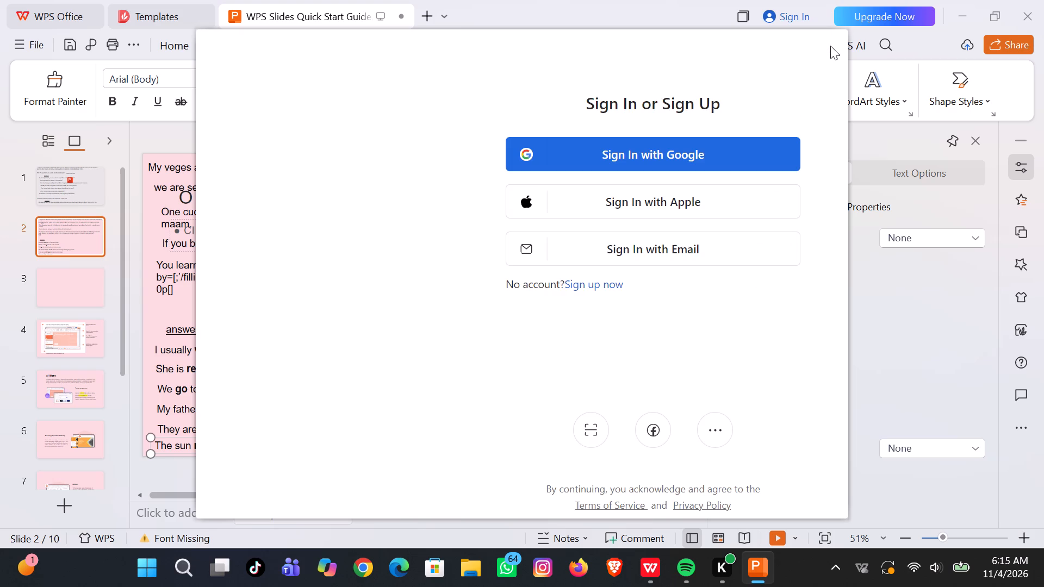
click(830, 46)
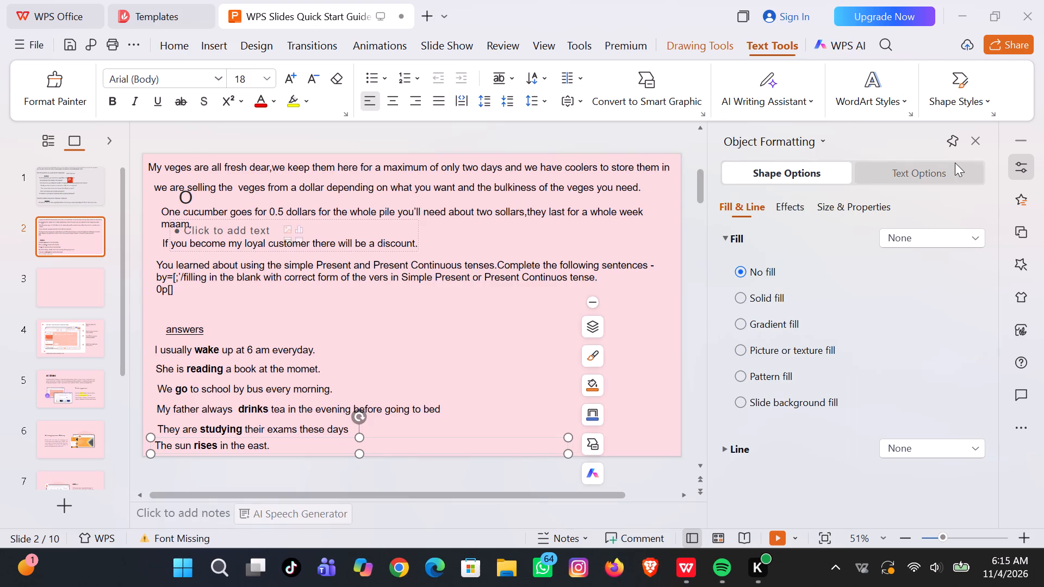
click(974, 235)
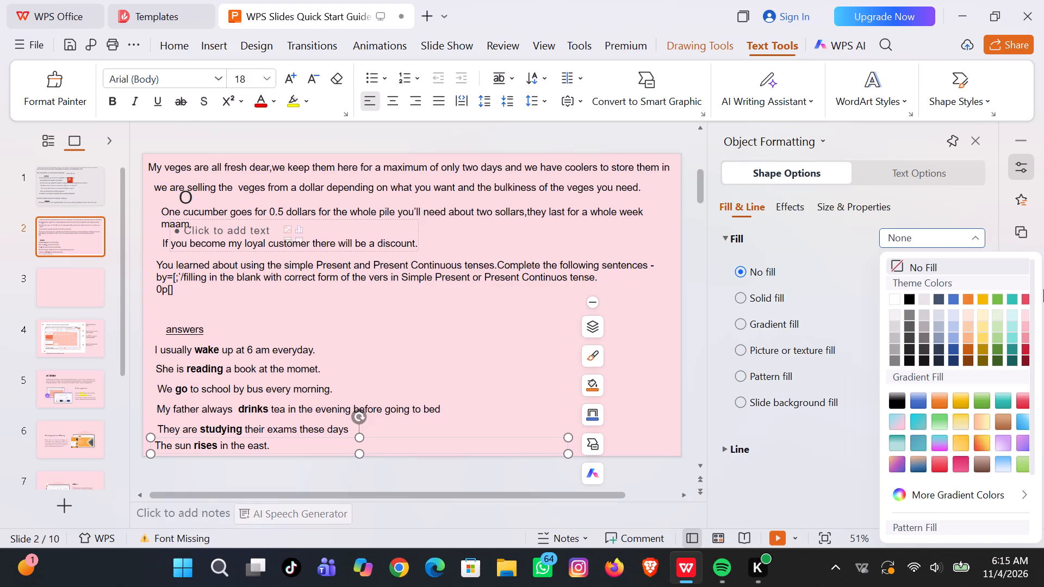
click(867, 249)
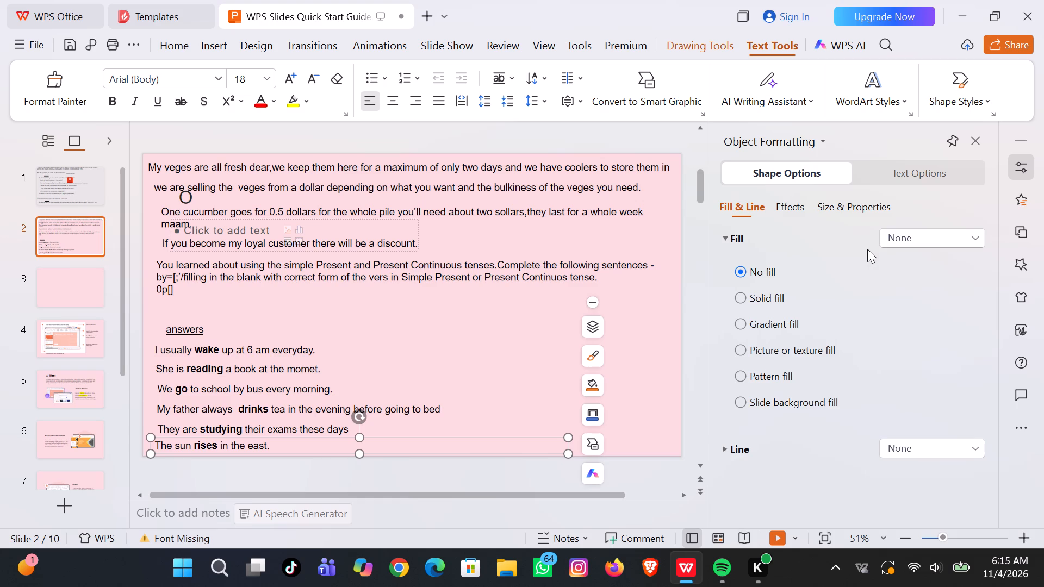
Give the text box of the sixth answer, "The sun rises in the east.", a solid fill in the standard purple.
click(777, 299)
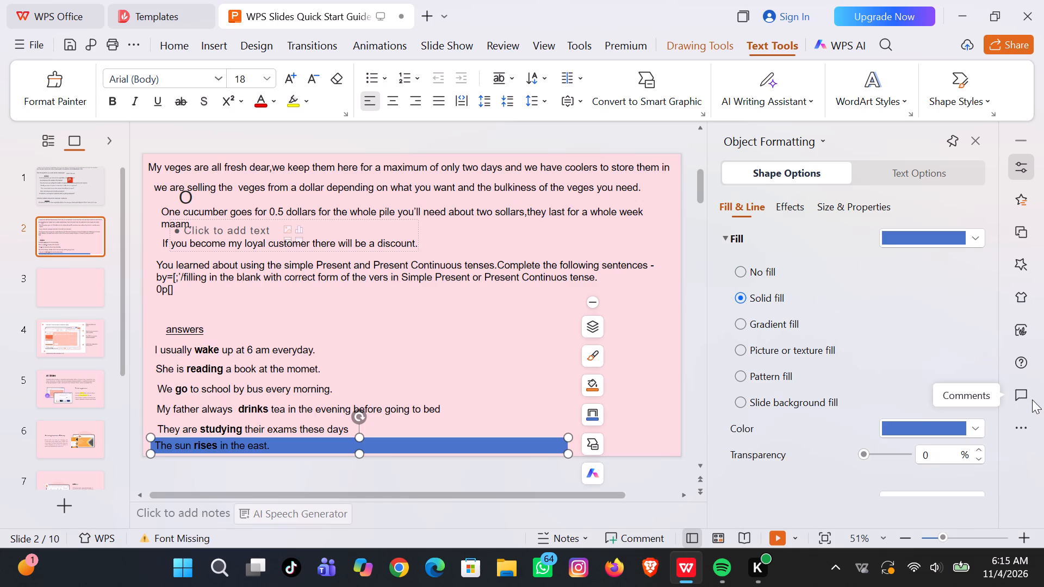
click(977, 426)
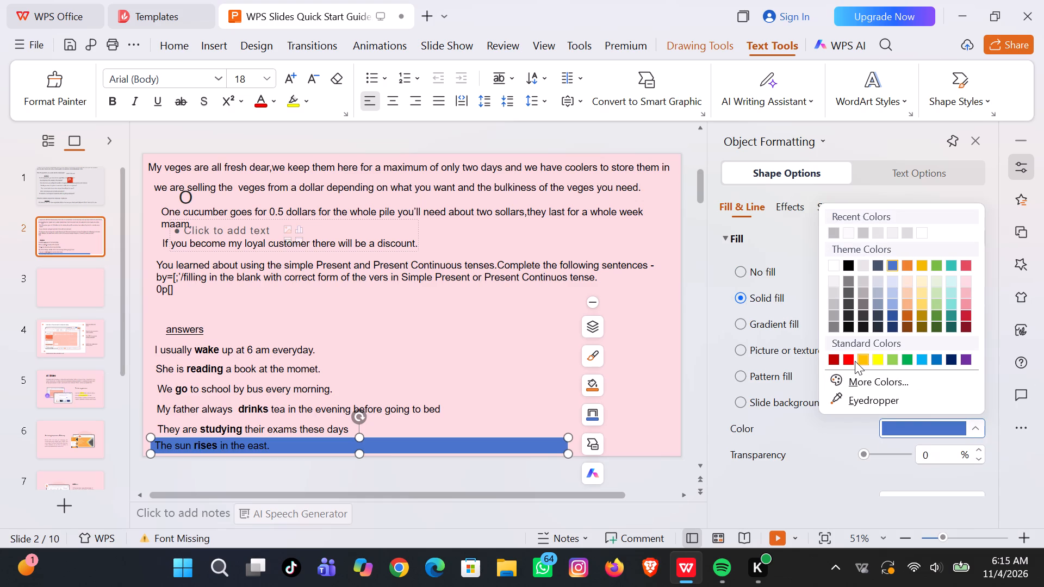
click(960, 360)
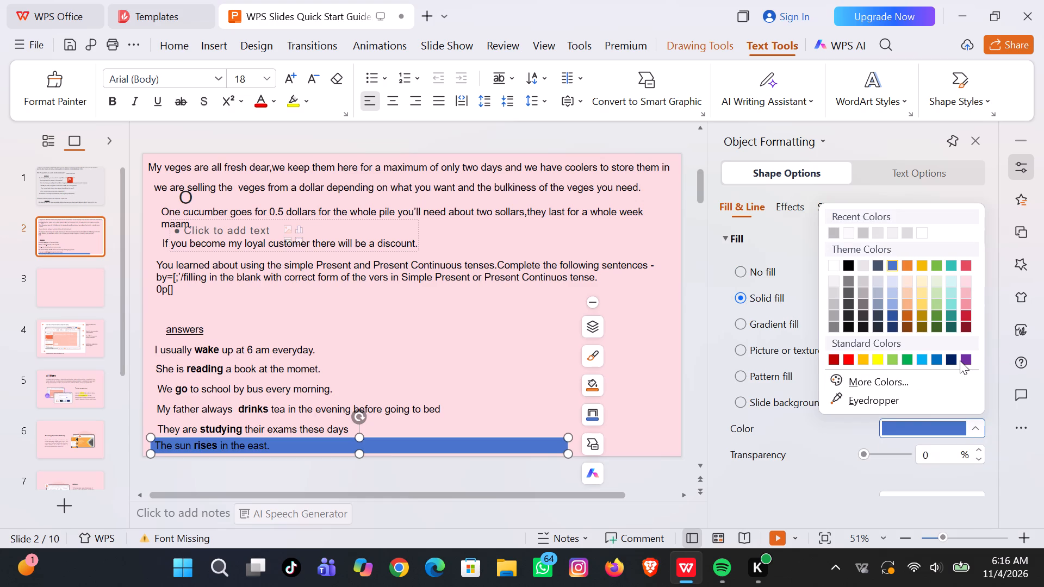
click(965, 359)
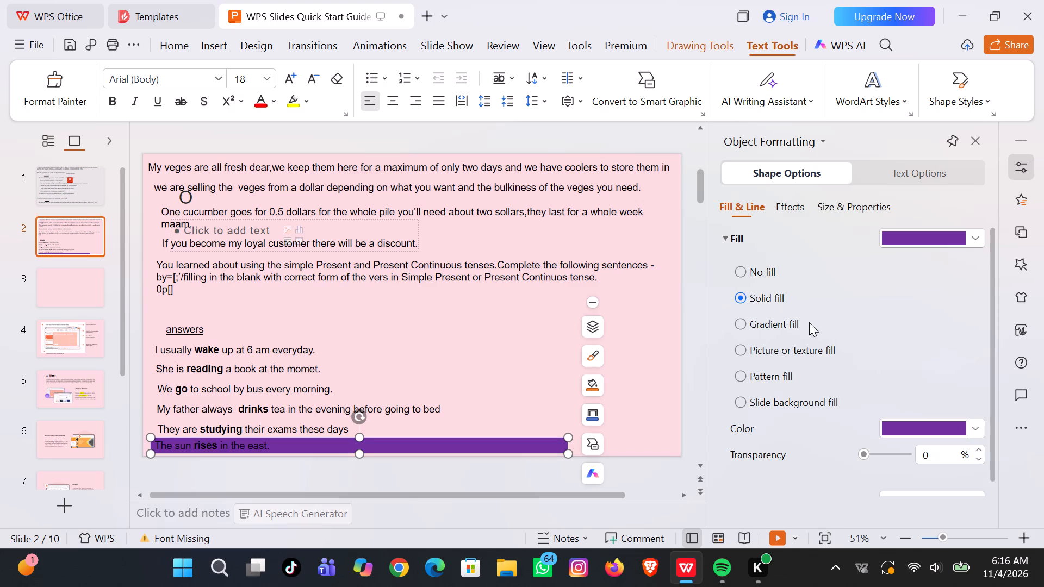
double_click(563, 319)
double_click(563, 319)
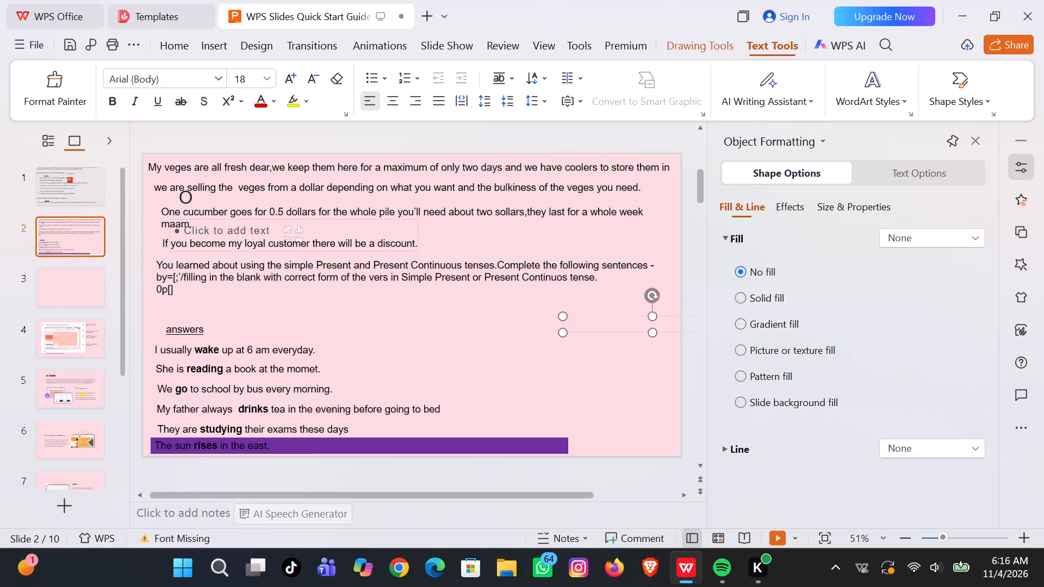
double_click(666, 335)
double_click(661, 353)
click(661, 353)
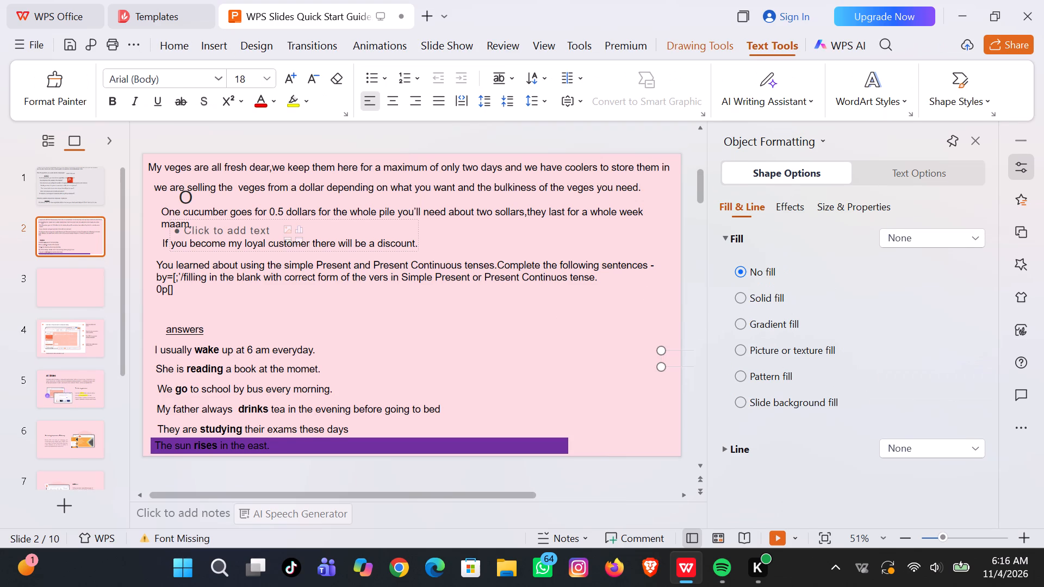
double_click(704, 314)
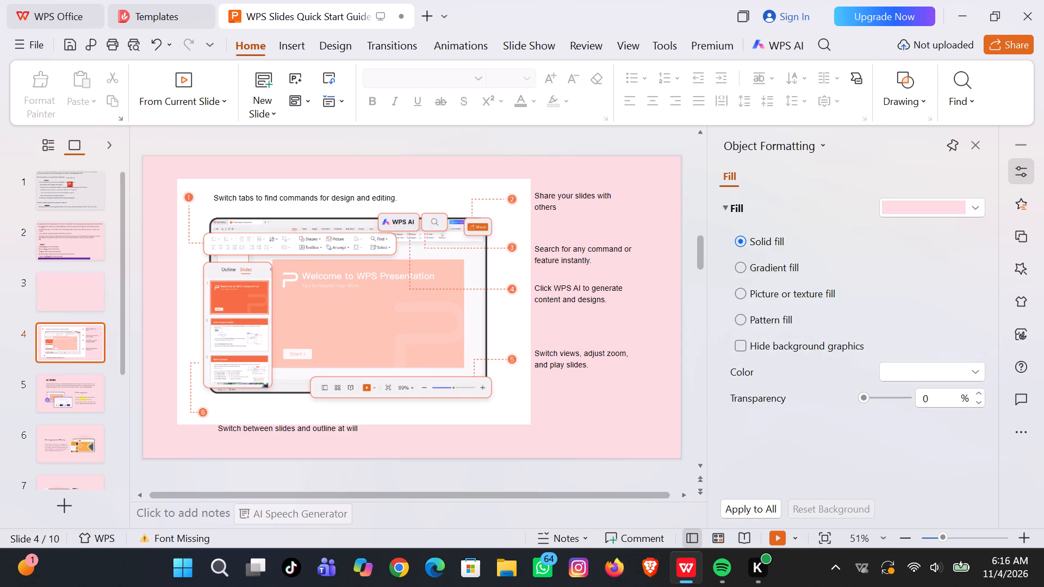
Set the background of slide 2 to a picture or texture fill, keeping the default texture.
click(78, 242)
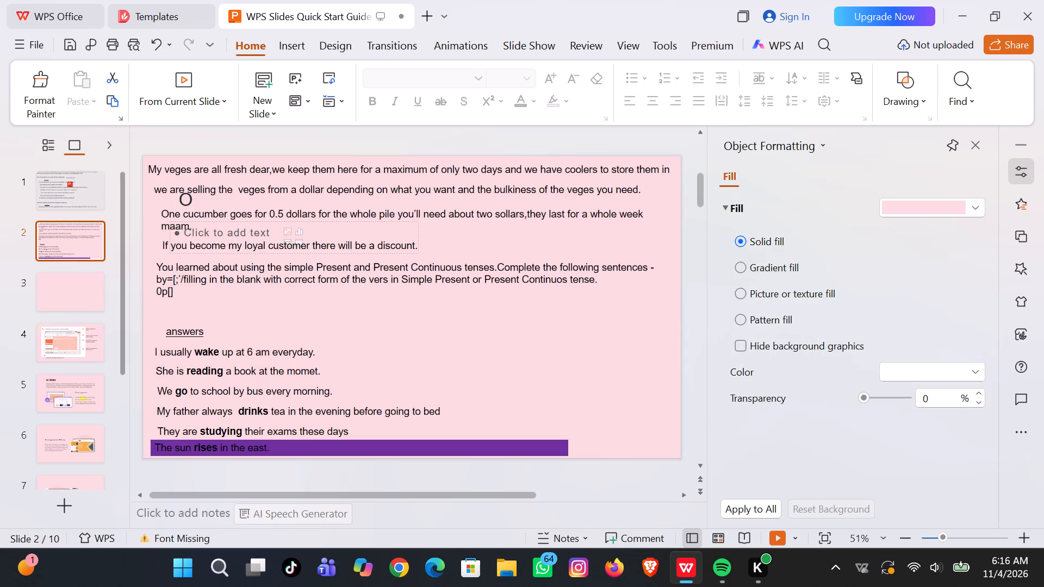
click(691, 292)
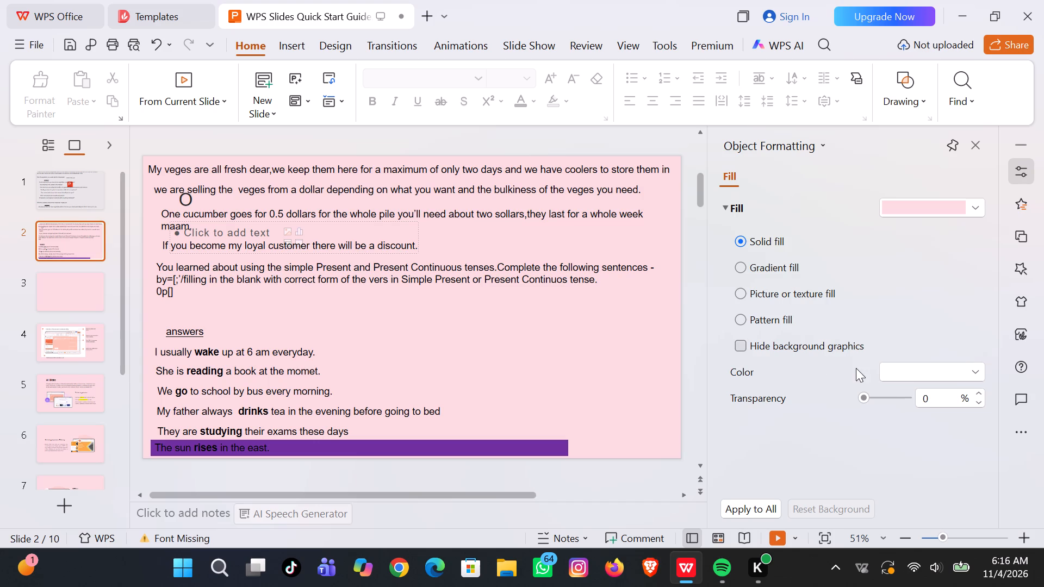
click(757, 272)
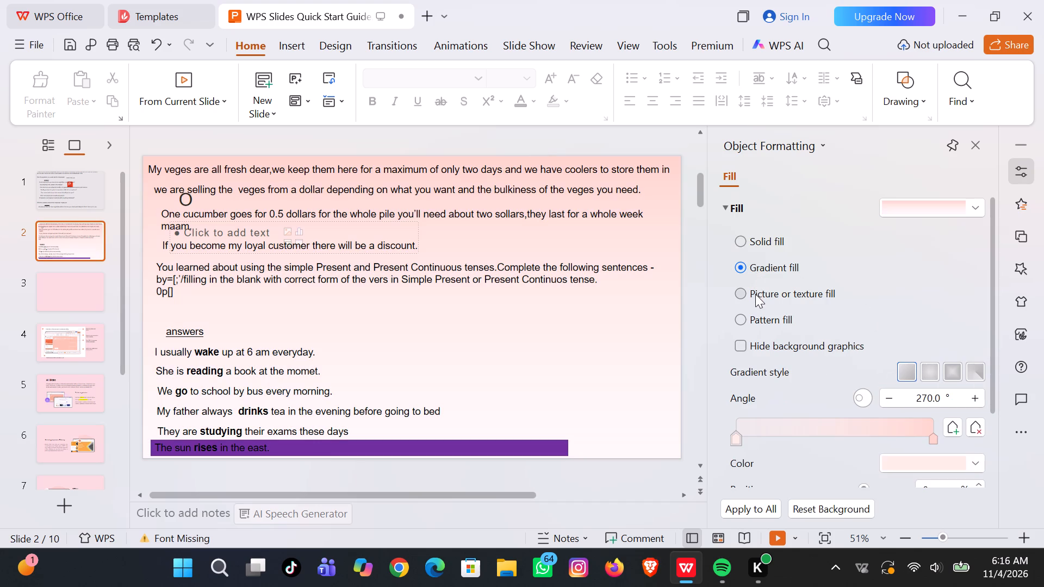
click(755, 294)
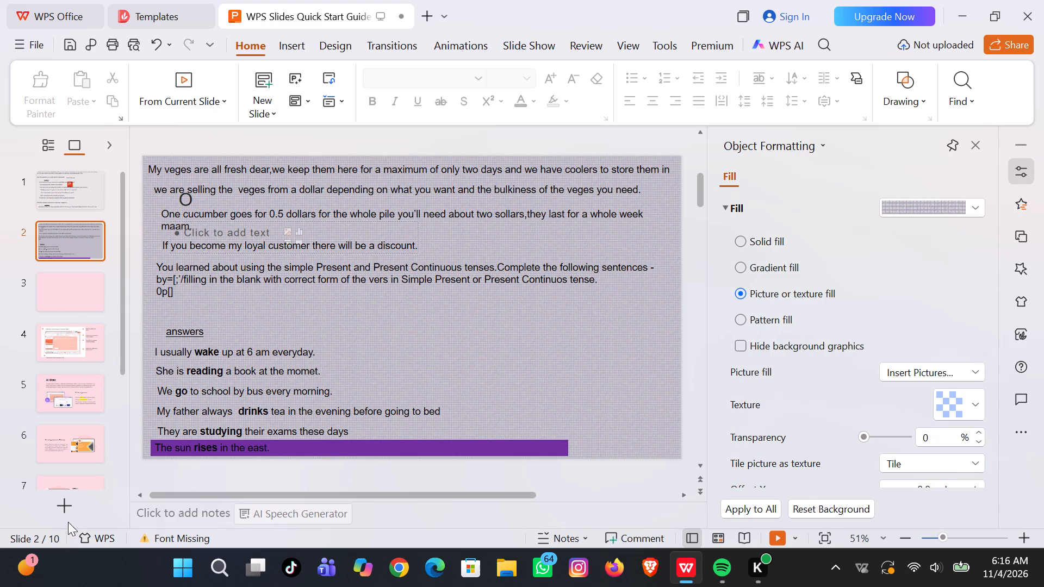
Add a new blank slide directly after slide 2.
click(65, 504)
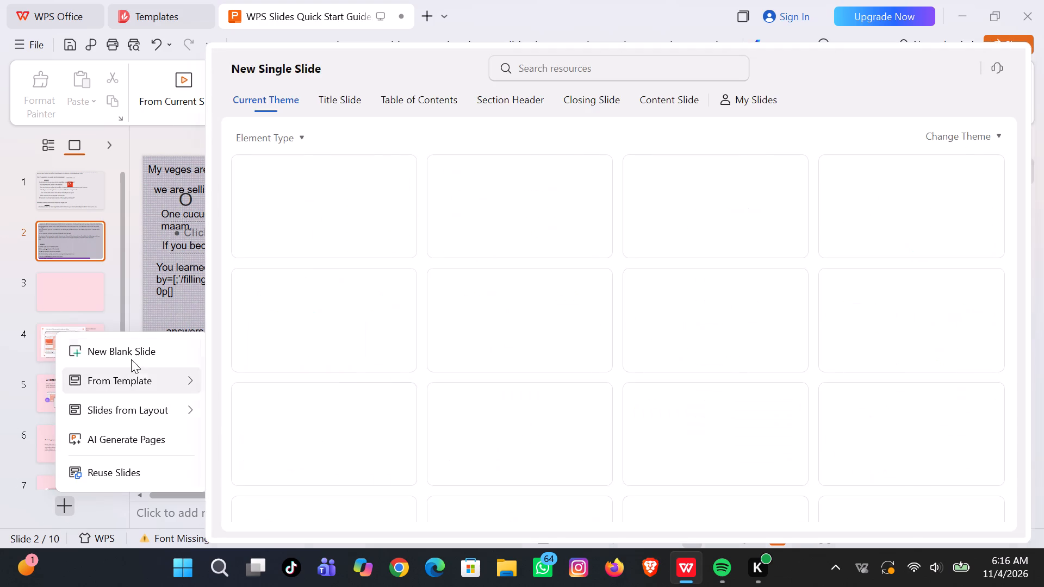
click(132, 354)
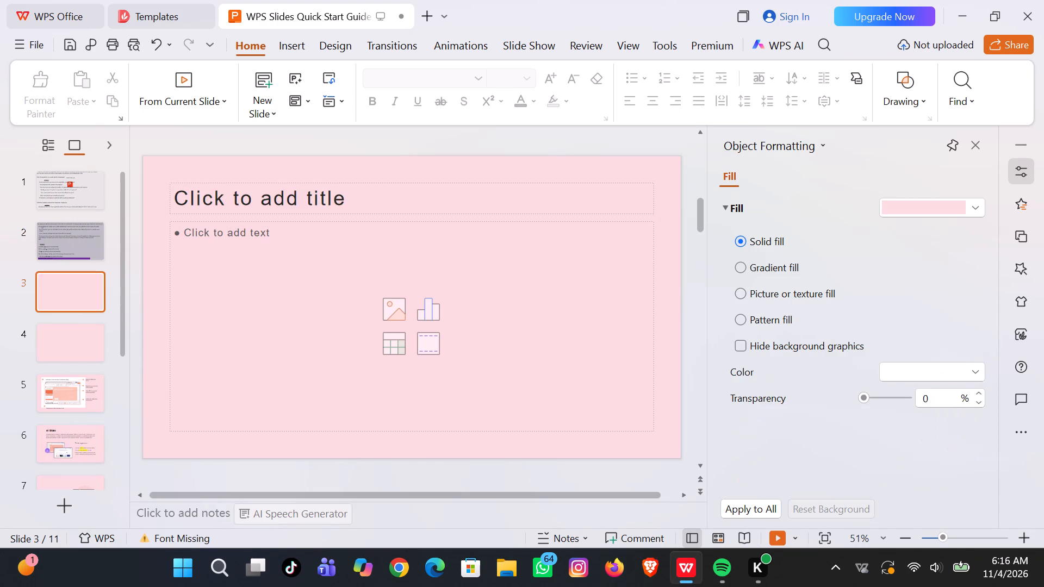
Compare the contents and backgrounds of slides 1 and 2, and return to the new blank slide 3.
click(82, 202)
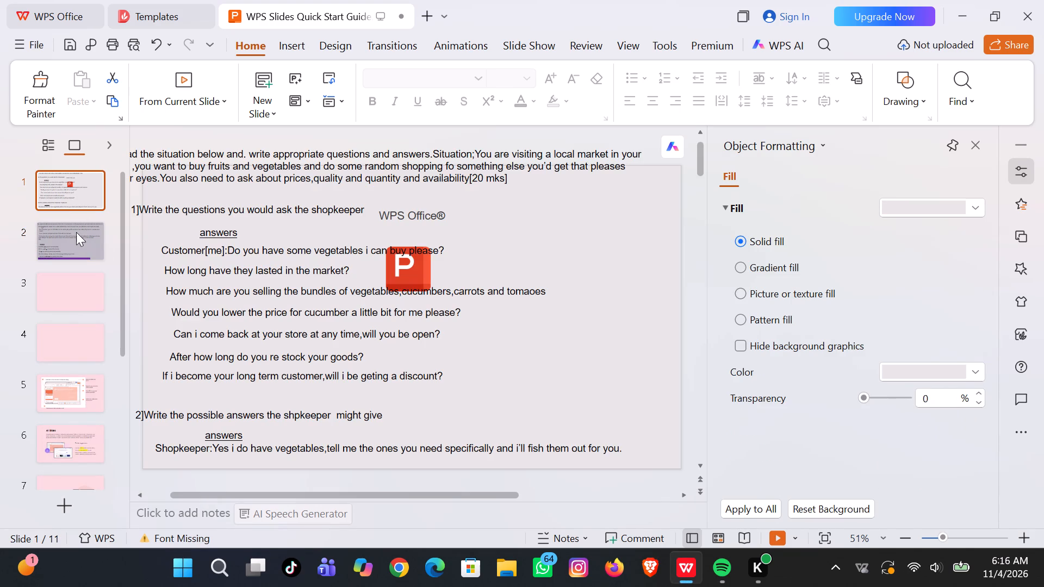
click(75, 237)
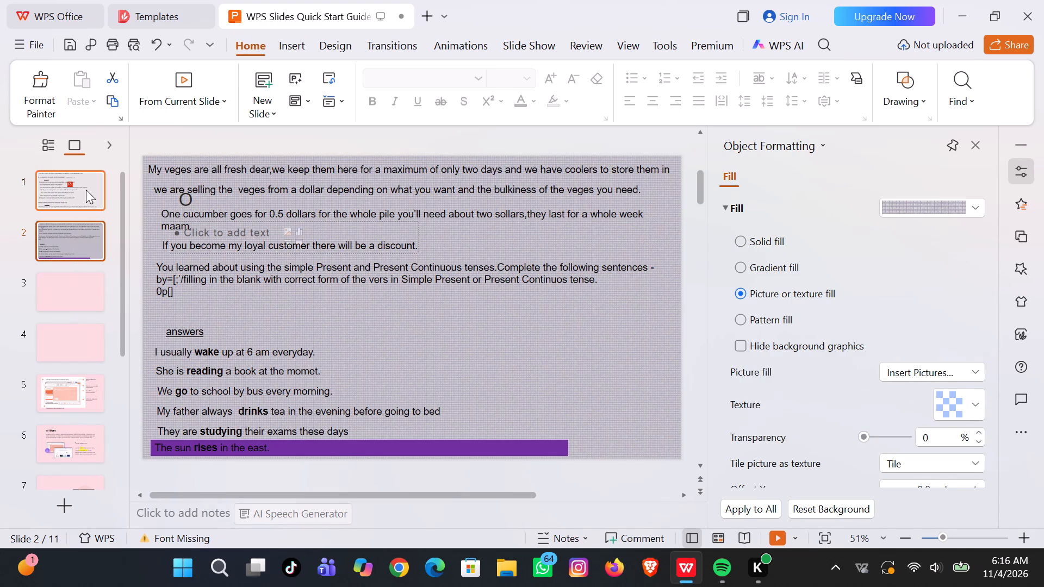
click(86, 190)
click(74, 233)
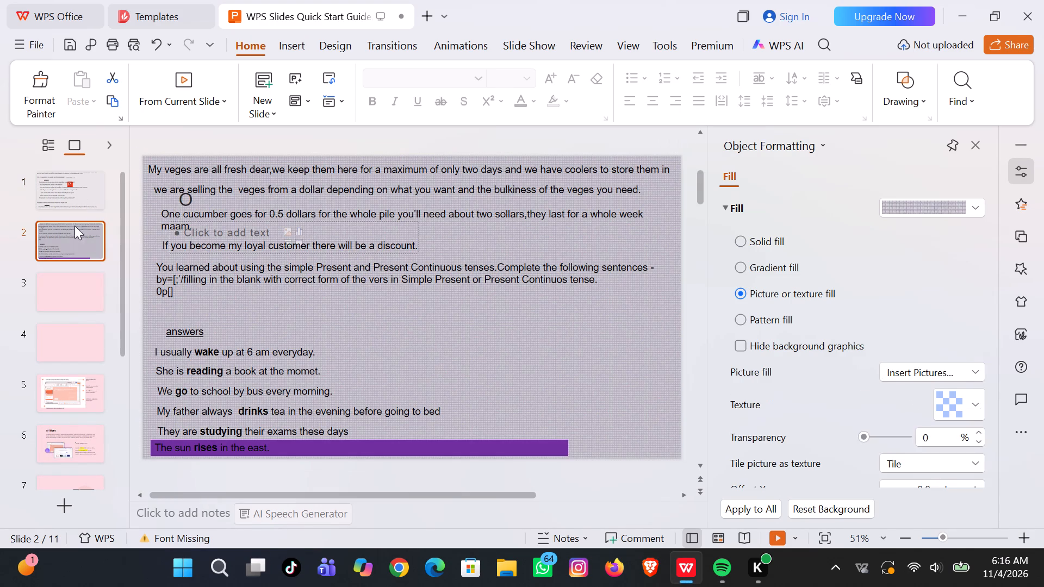
click(83, 188)
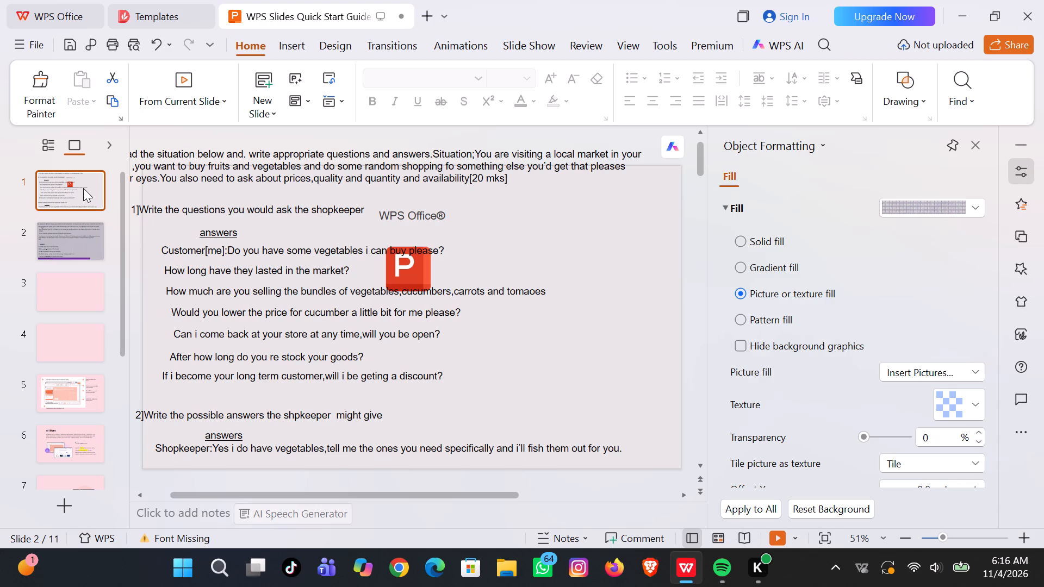
click(73, 235)
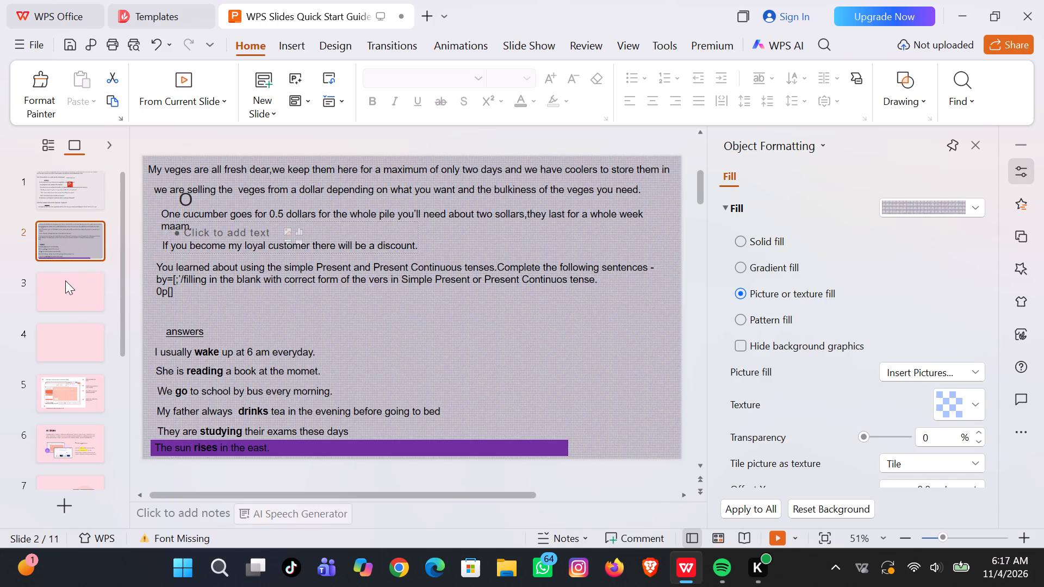
click(65, 284)
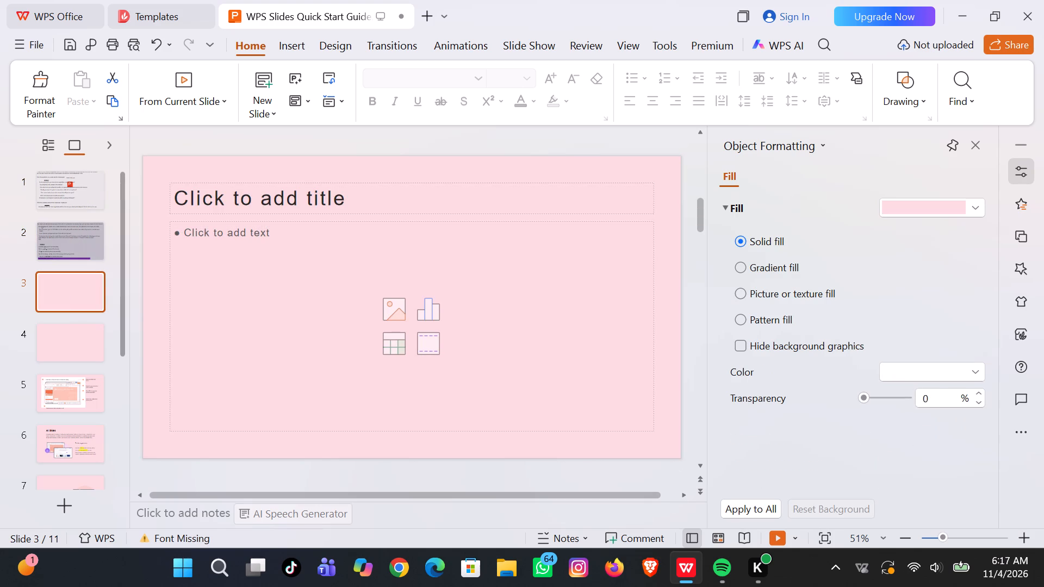
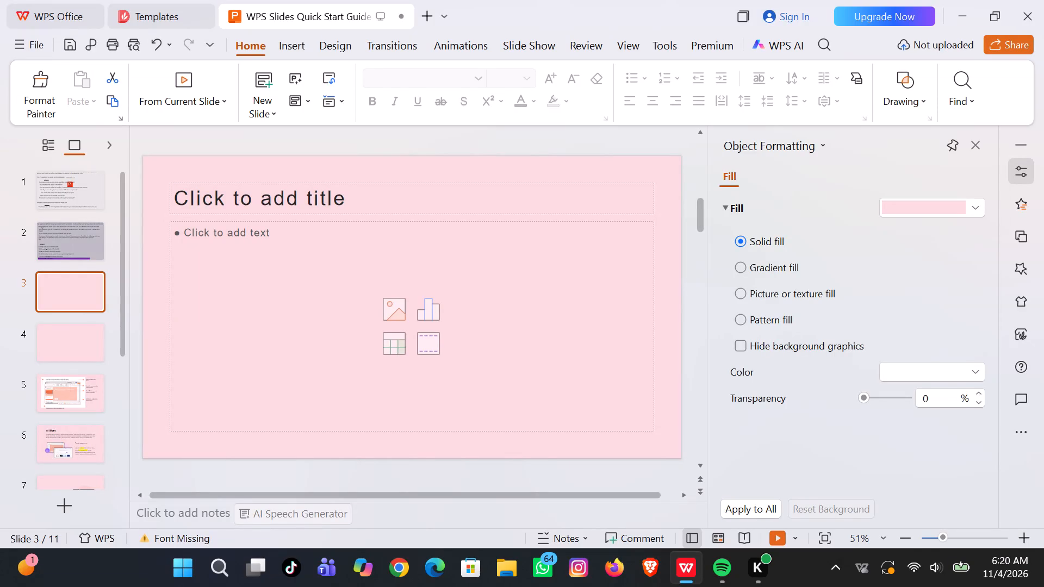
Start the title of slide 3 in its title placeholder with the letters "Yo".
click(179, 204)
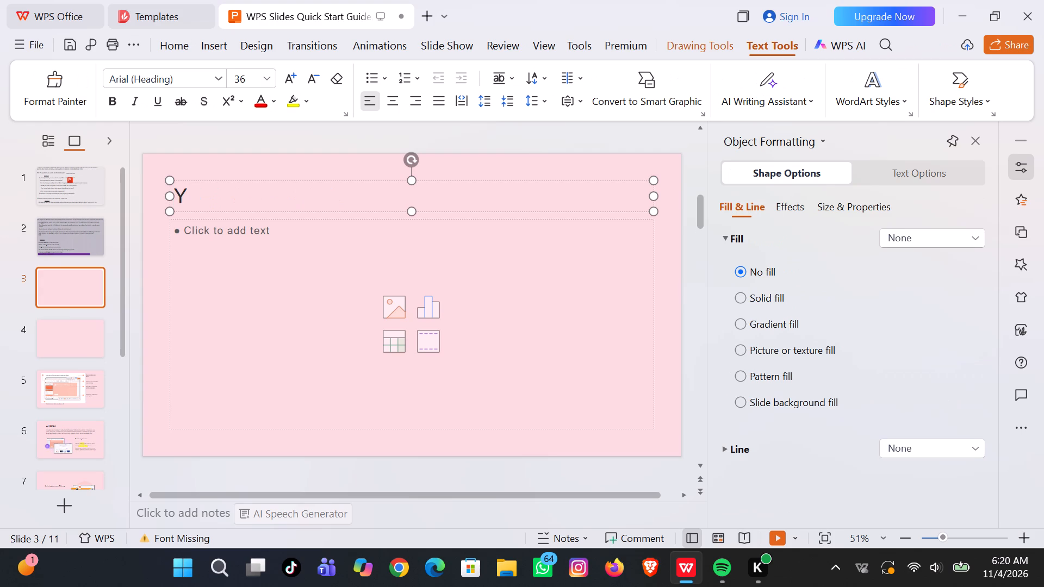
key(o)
Replace the started title text on slide 3 with "Letter section".
key(BackSpace)
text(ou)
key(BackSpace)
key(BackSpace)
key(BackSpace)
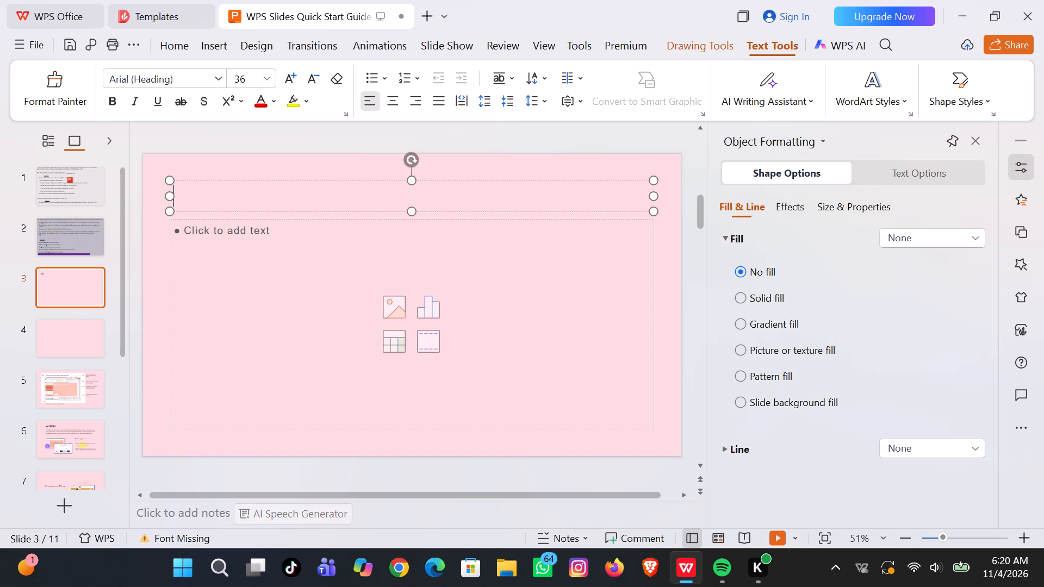
double_click(174, 196)
key(l)
text(etter section)
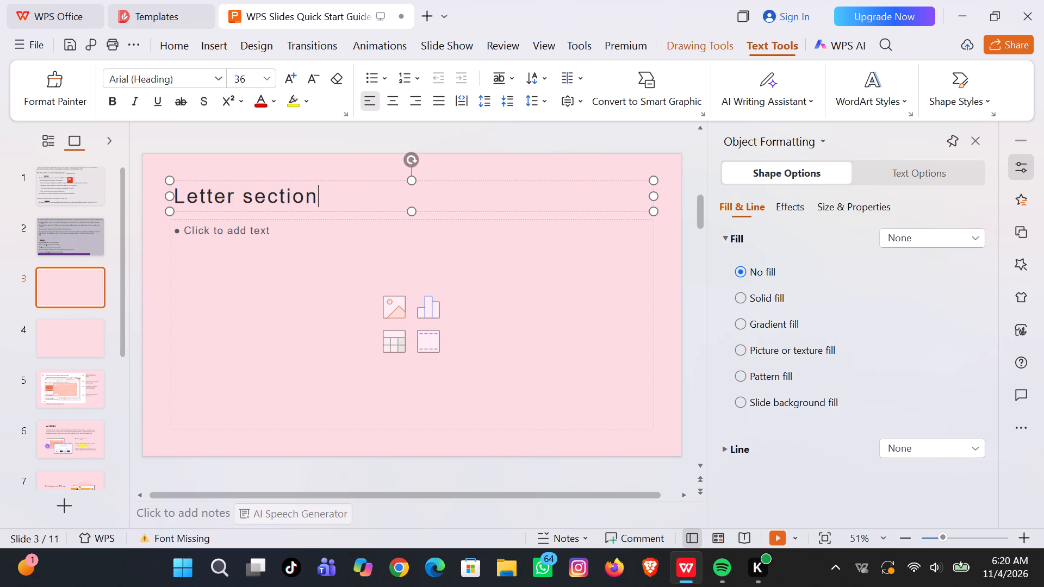
Remove the bullet from the body placeholder and enter "In unit 2 you learned how to write letters.".
double_click(184, 235)
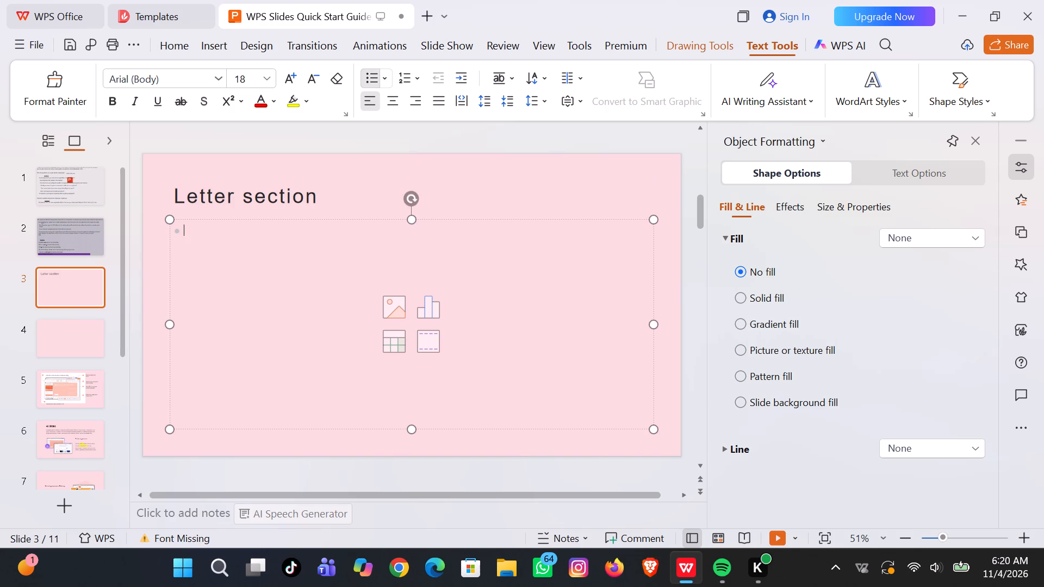
click(184, 235)
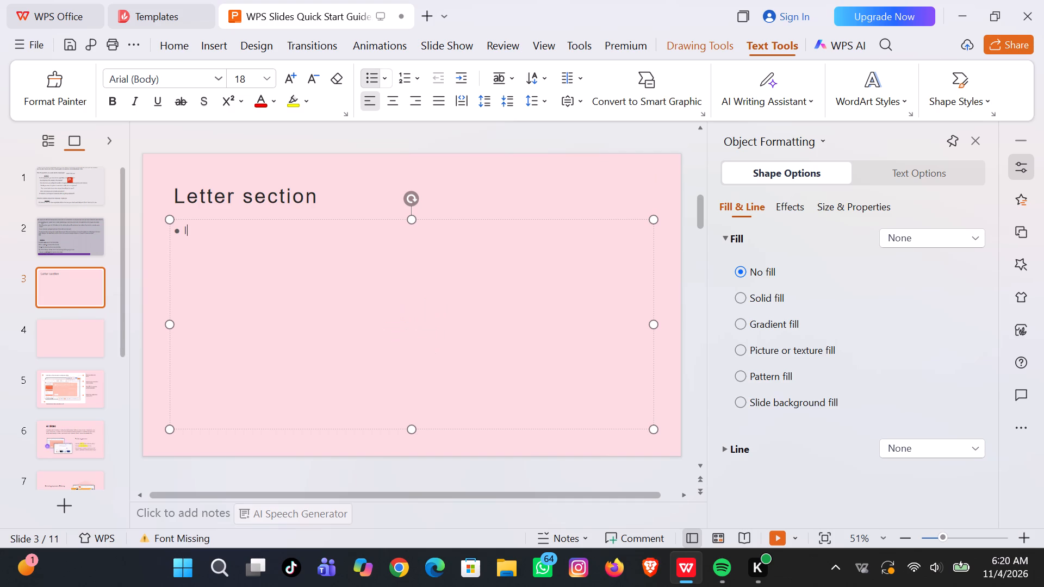
key(BackSpace)
key(BackSpace)
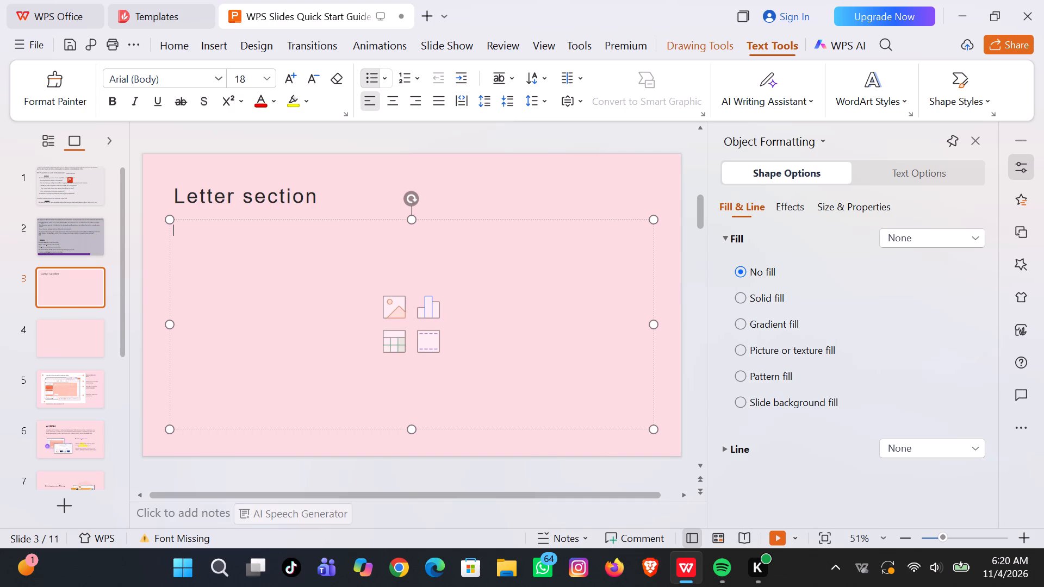
key(i)
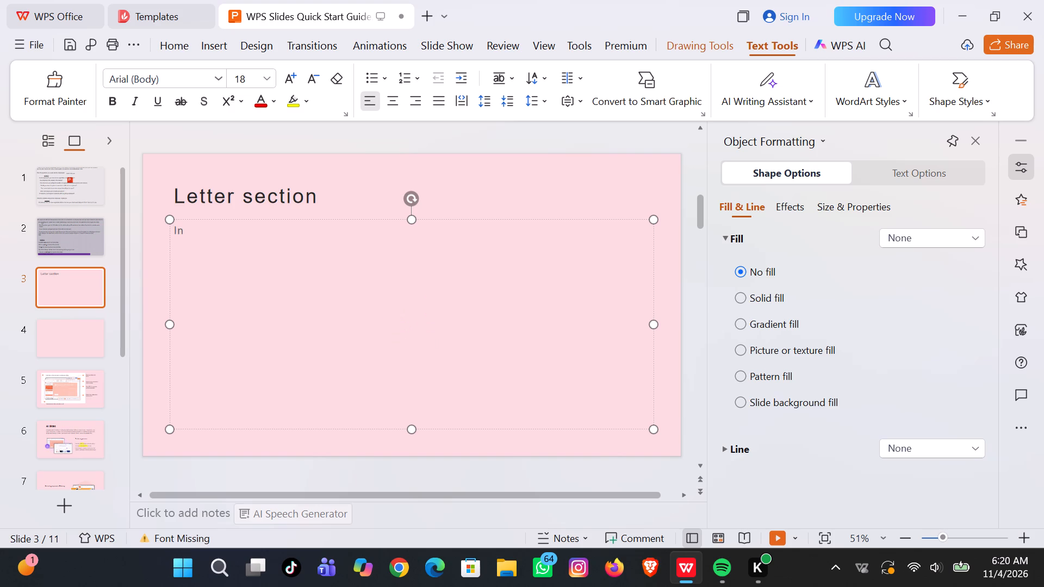
text(unit 2 you learned how to w)
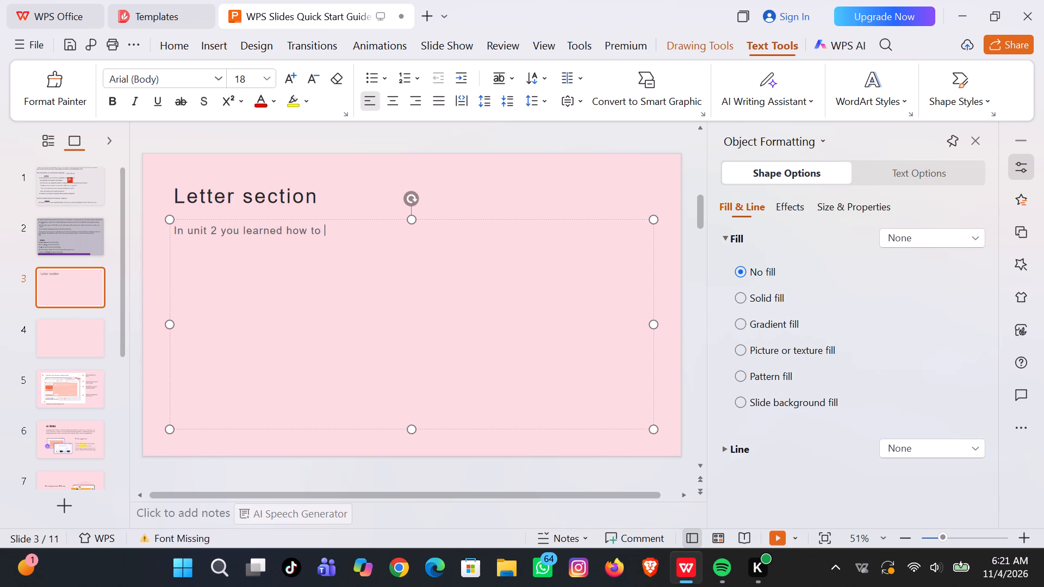
text(rite letter)
key(s)
key(period)
Continue the body text with "Write a friendly letter to a", directly after the first sentence.
text(rite a formal letter)
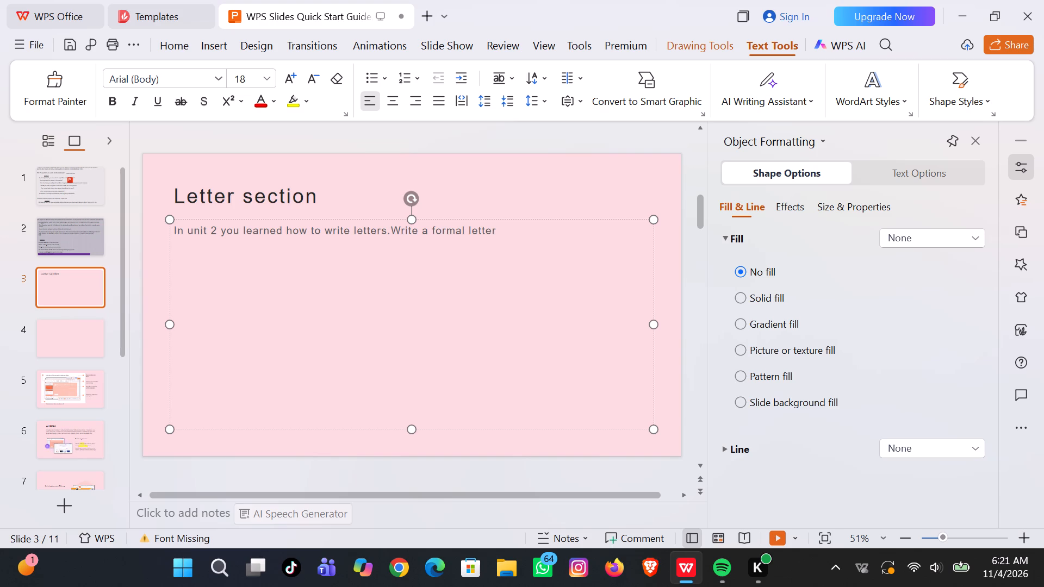
key(BackSpace)
key(BackSpace)
key(BackSpace)
key(BackSpace)
key(BackSpace)
key(BackSpace)
key(BackSpace)
key(BackSpace)
key(BackSpace)
key(BackSpace)
key(BackSpace)
key(BackSpace)
text(riendly letter to a)
key(space)
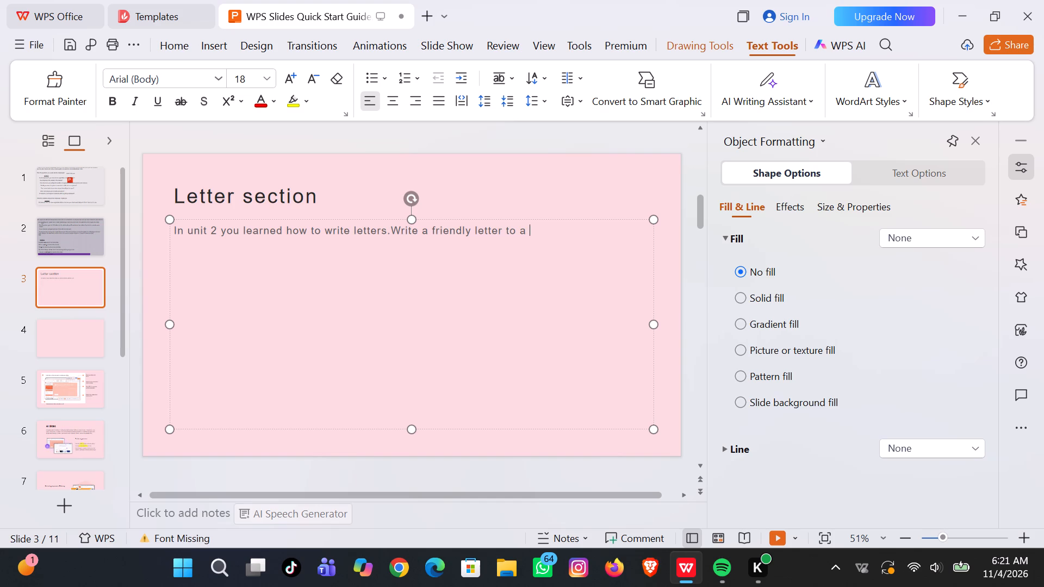
Extend the instruction with "client you've known each other for a while ans is almost part fo family".
text(client you've known each other for a)
key(space)
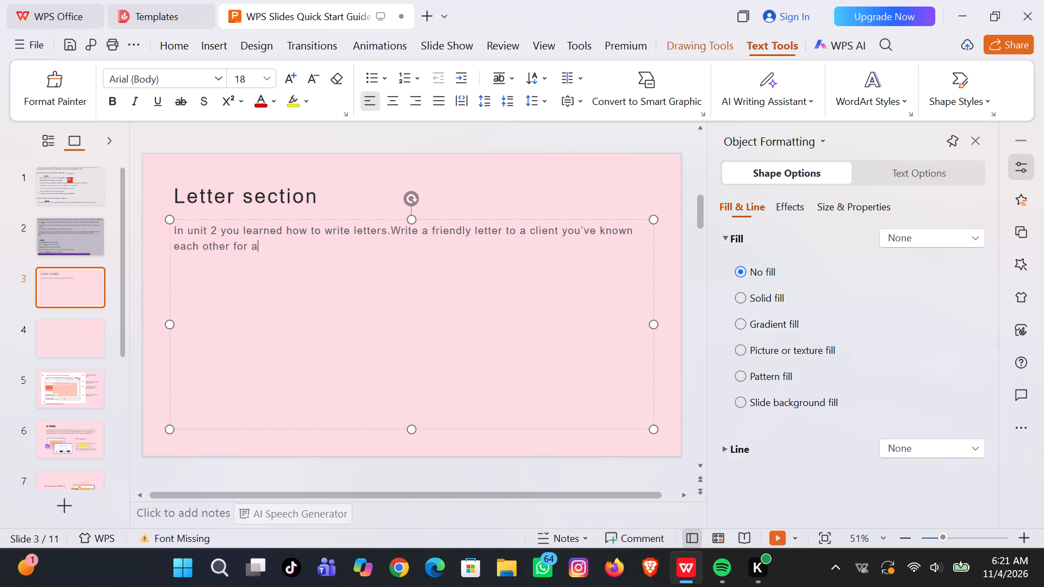
text(while ans is almost)
key(space)
text(part fo f)
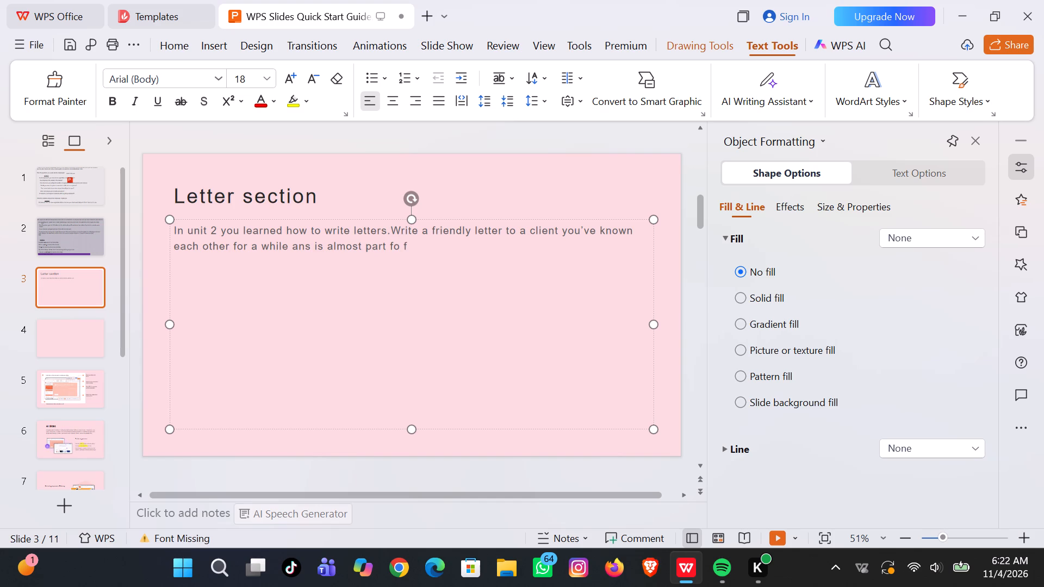
text(amily)
key(space)
Finish the instruction with "to express your sincere aplologies for the damaged and late delivery of your product.".
text(to e)
text(xpress your sincere aplologies)
key(space)
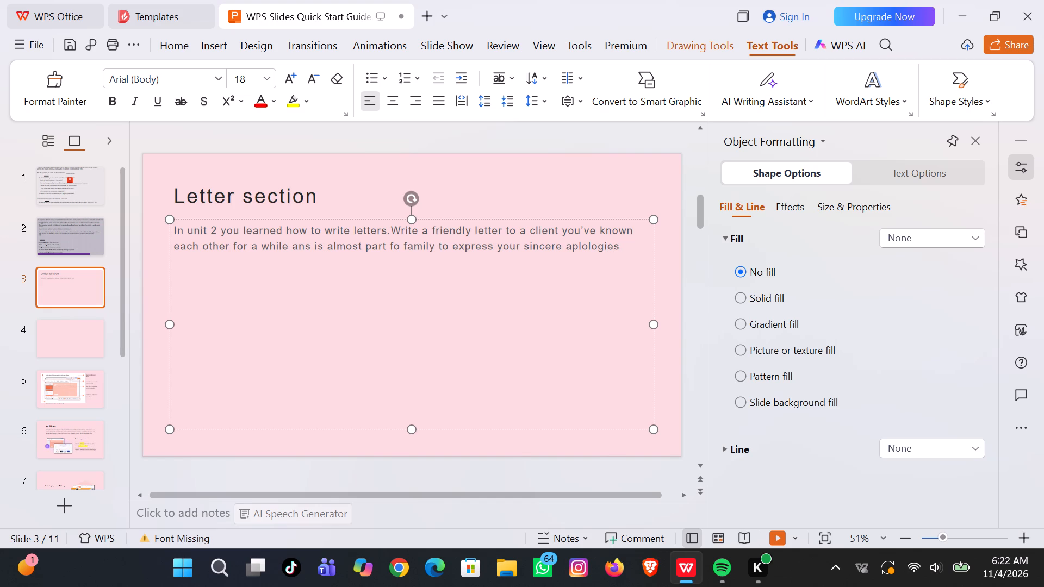
text(for tye)
key(BackSpace)
key(BackSpace)
text(he damaged and late)
key(space)
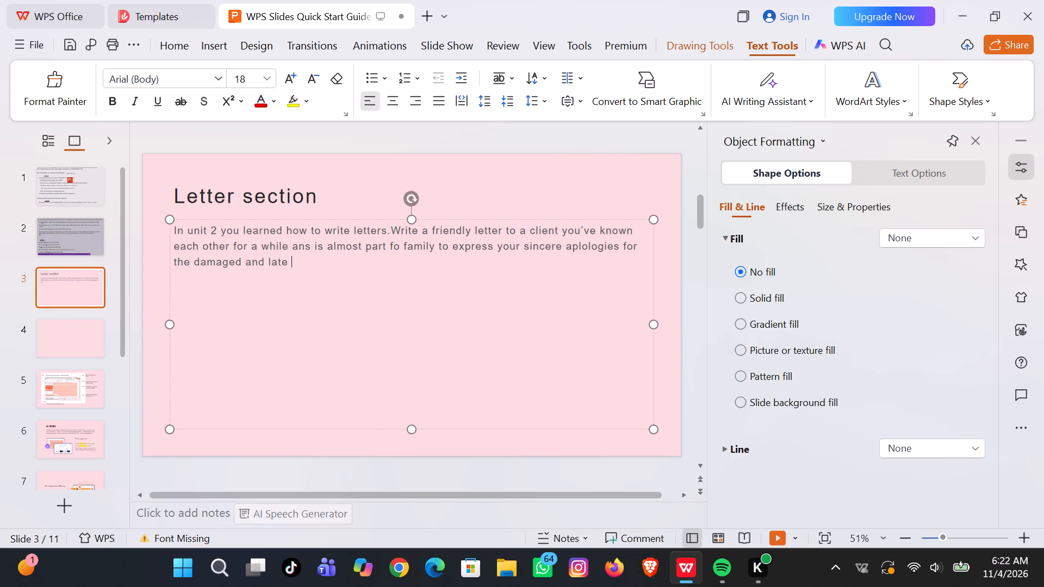
text(delivery of your product)
key(period)
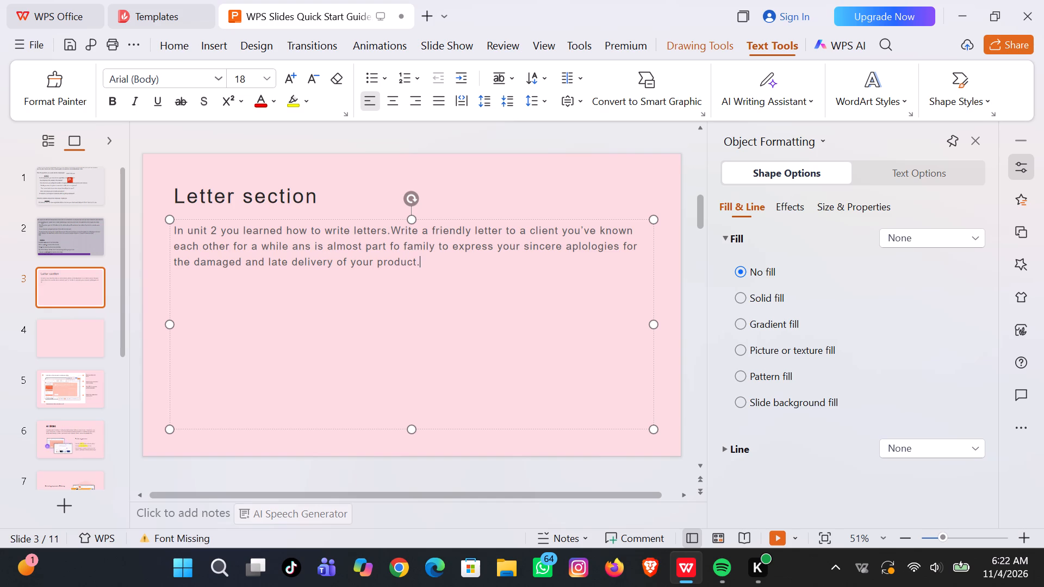
Shrink the body placeholder's height so it fits just around the three lines of instruction text.
double_click(176, 277)
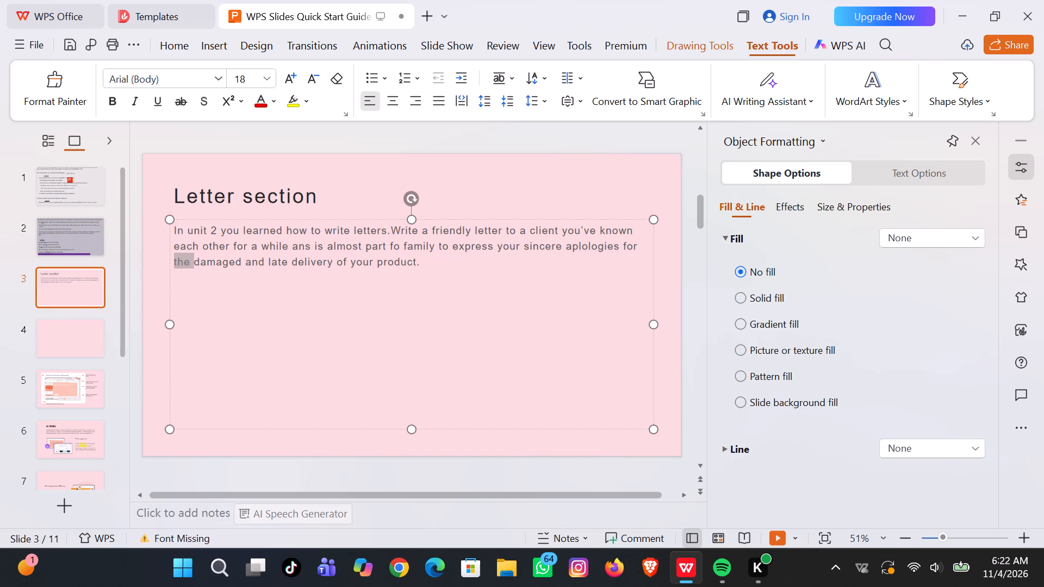
drag(176, 277, 175, 285)
double_click(175, 285)
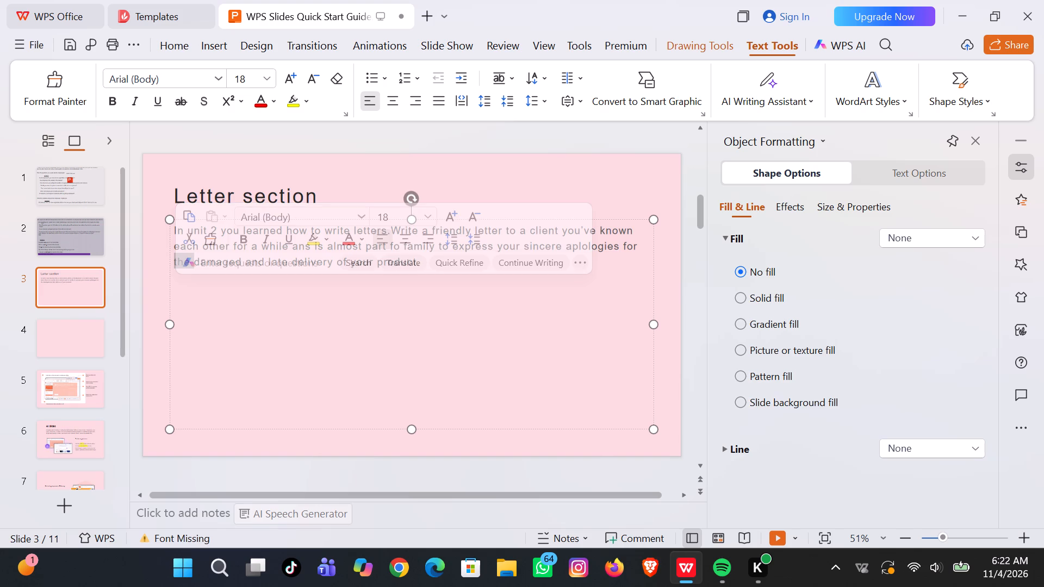
drag(652, 429, 651, 420)
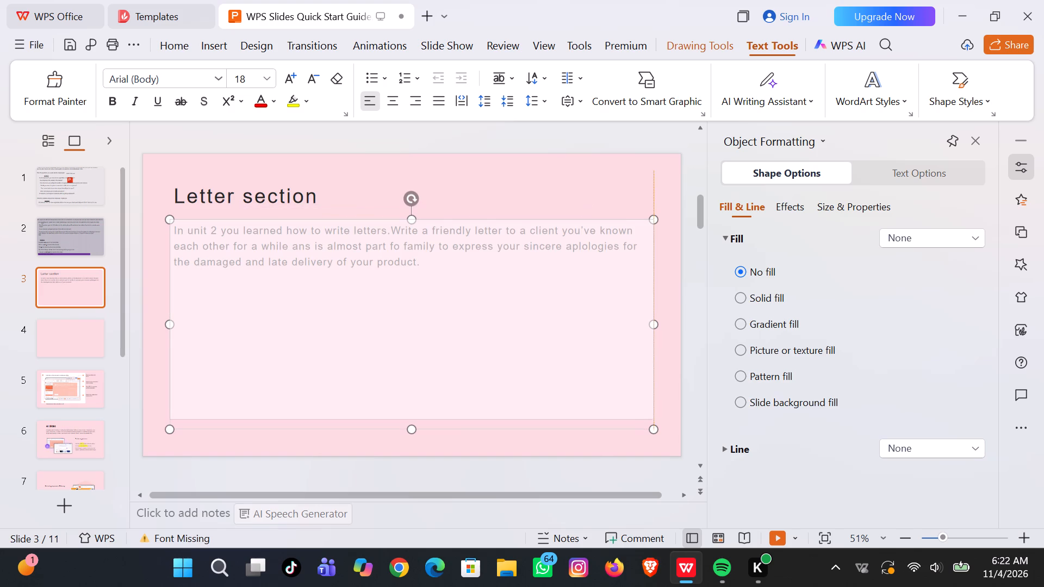
drag(651, 420, 648, 249)
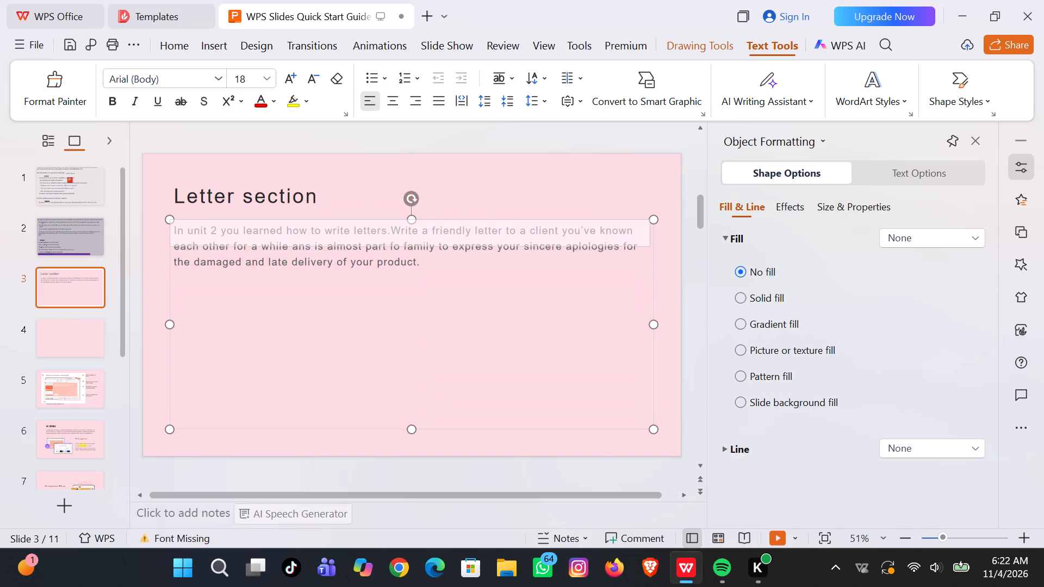
drag(648, 249, 645, 267)
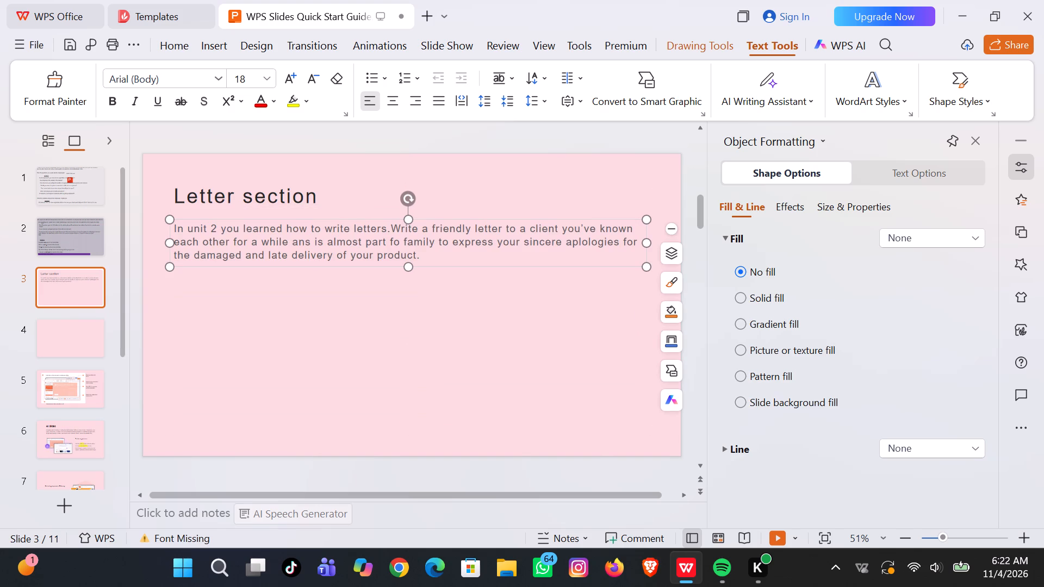
Add an empty text box below the instruction, enlarge it to fill the rest of slide 3, and place the text cursor inside.
double_click(158, 276)
drag(341, 289, 360, 298)
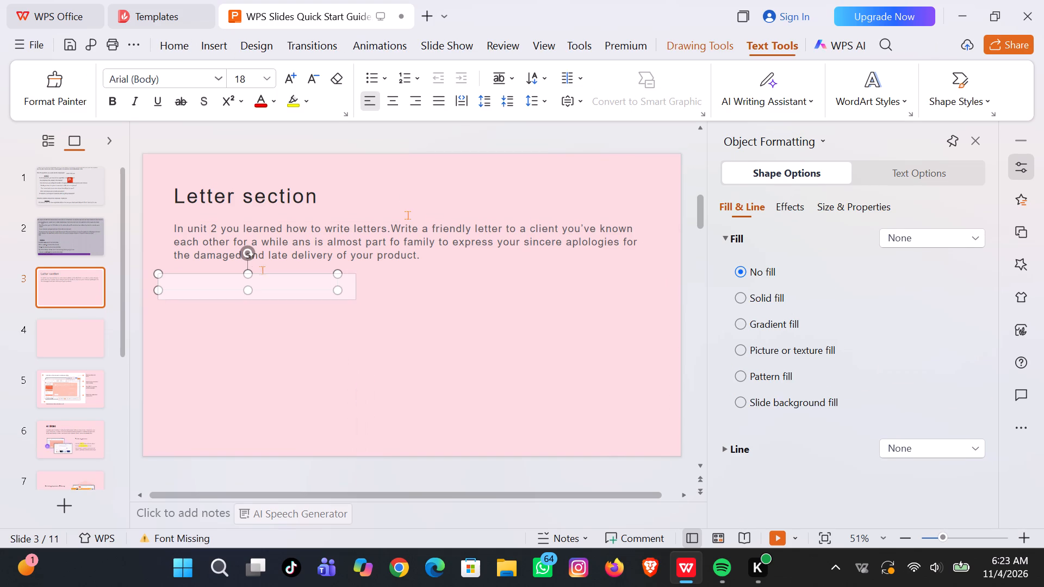
drag(360, 298, 656, 427)
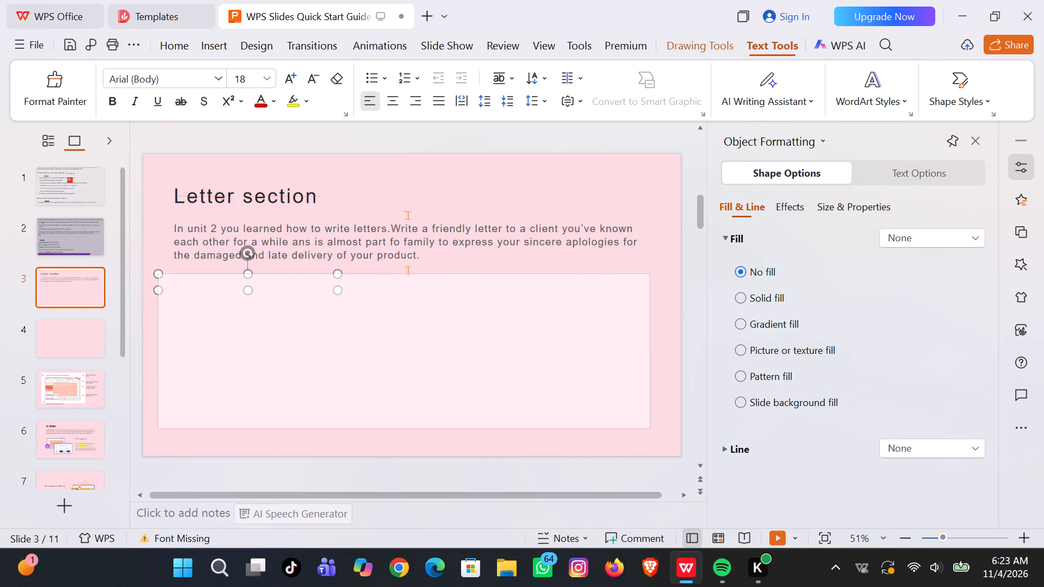
drag(656, 427, 666, 444)
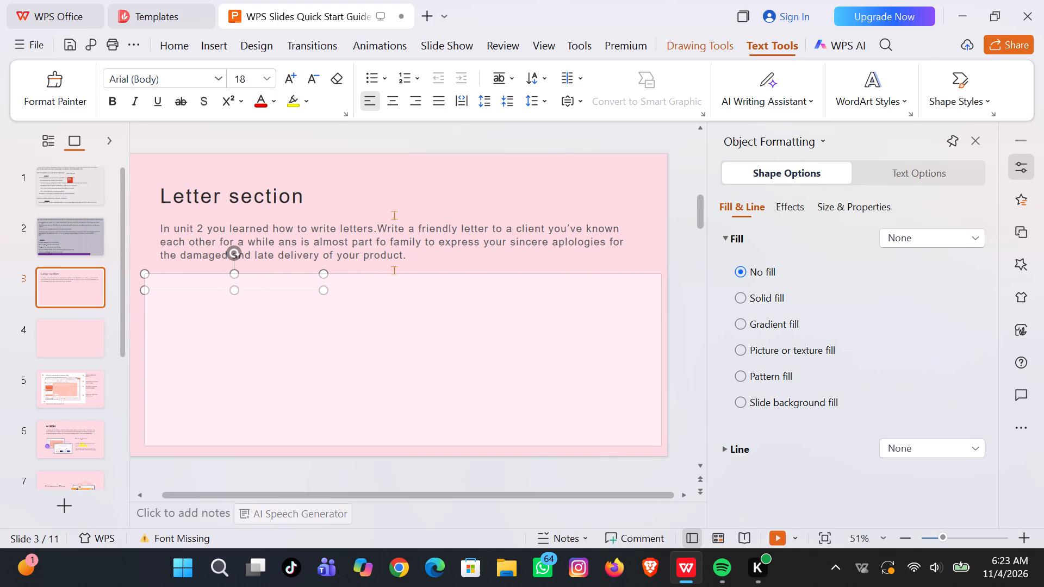
drag(666, 444, 666, 448)
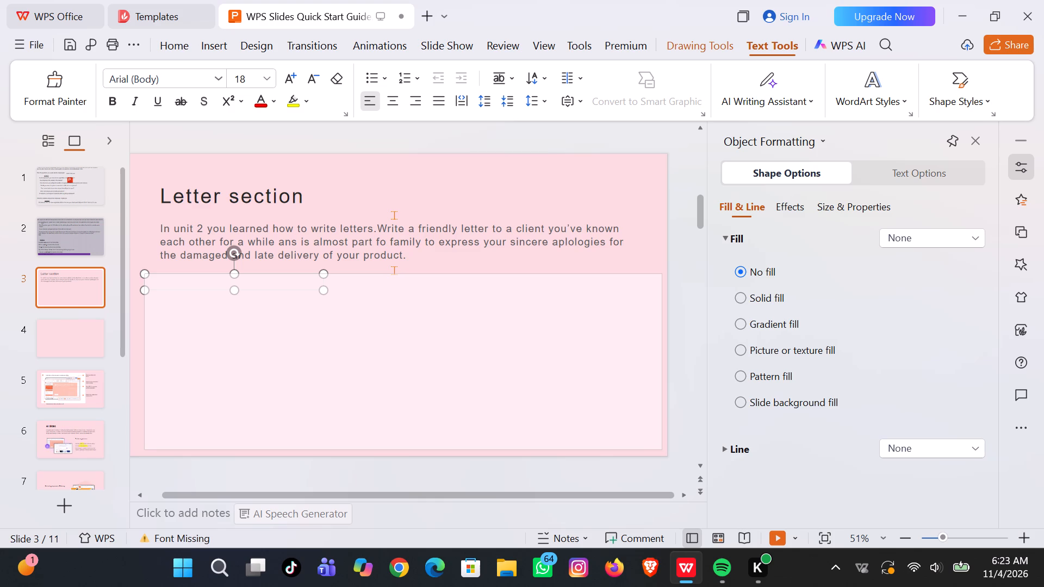
drag(666, 448, 667, 447)
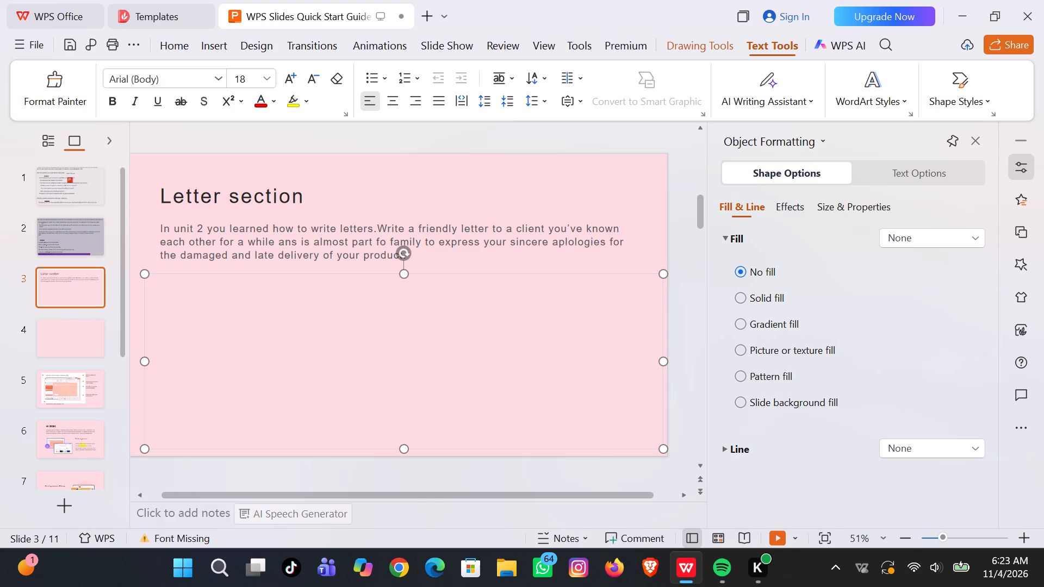
double_click(148, 281)
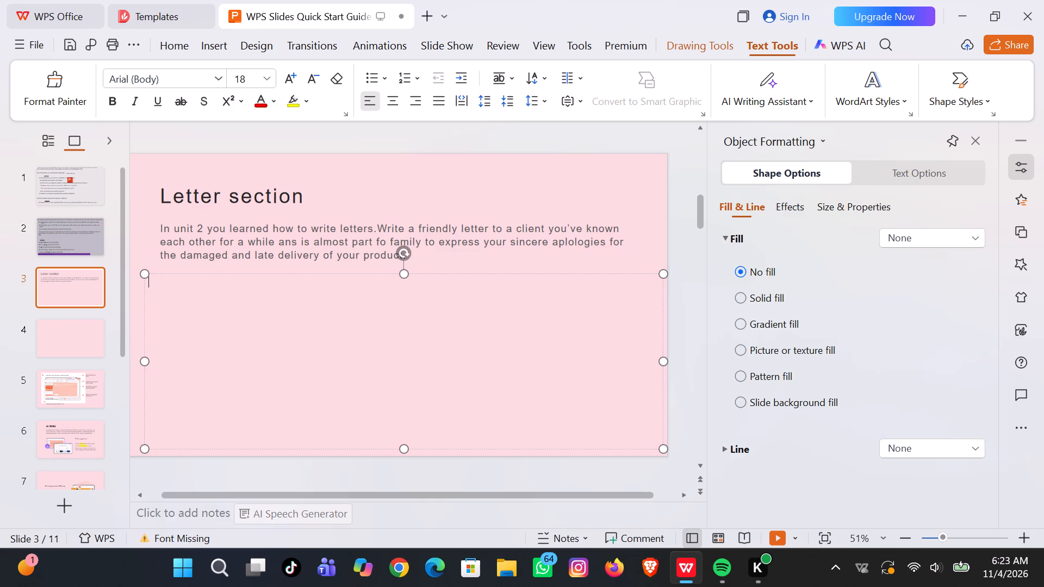
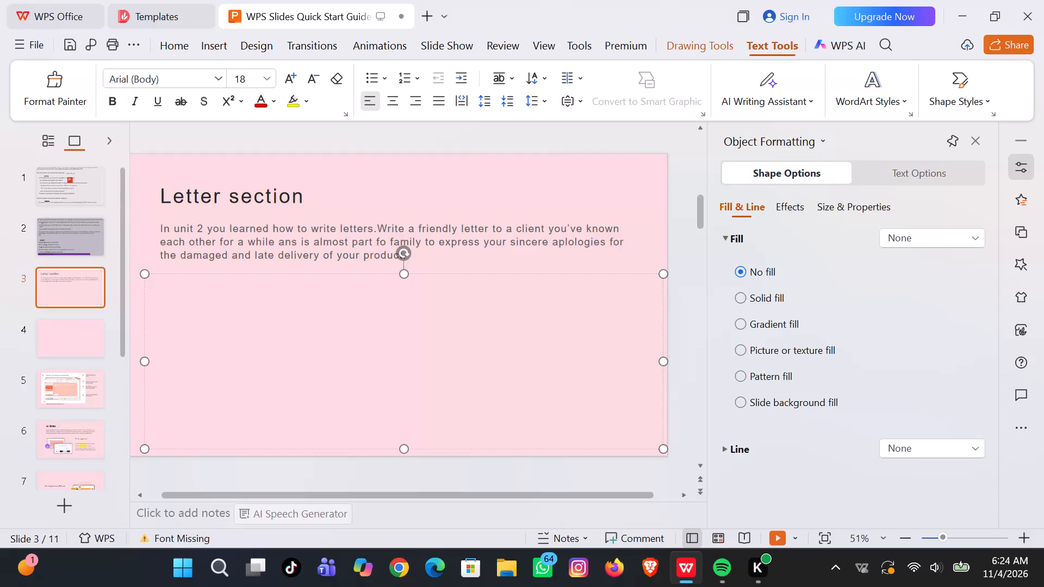
Enter the letter recipient's full name followed by a comma in the text box below the instruction.
key(t)
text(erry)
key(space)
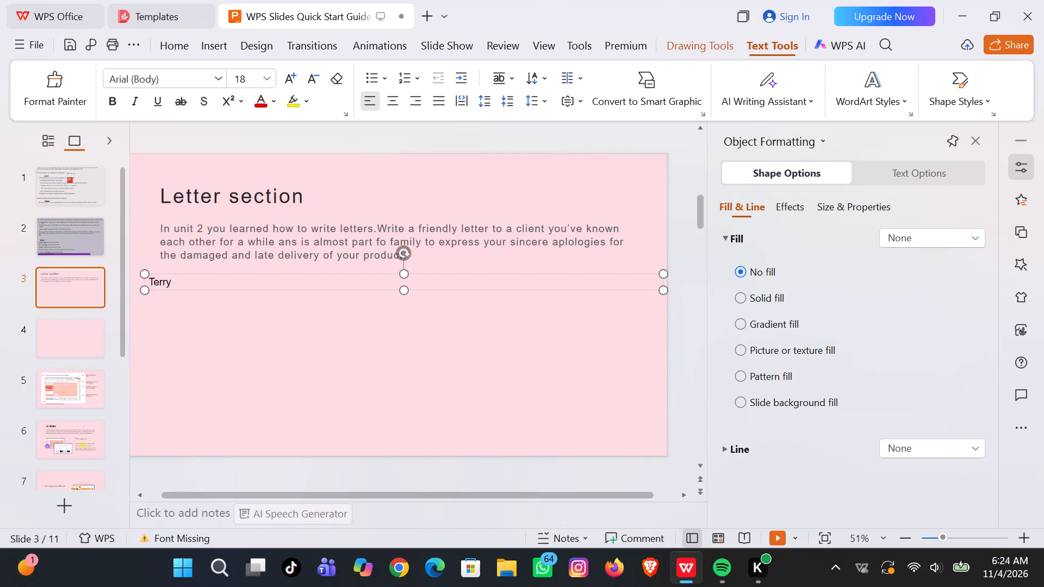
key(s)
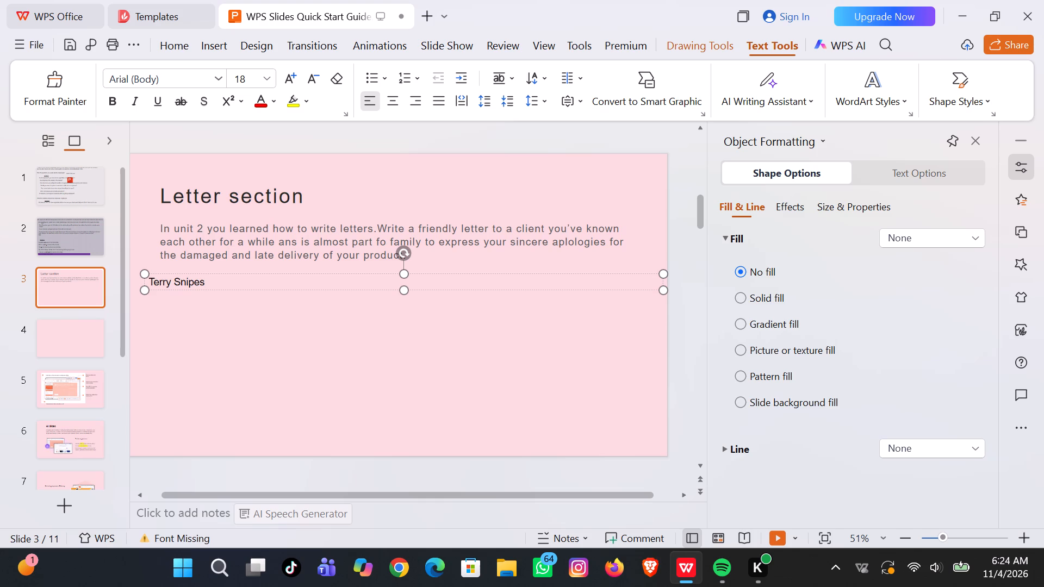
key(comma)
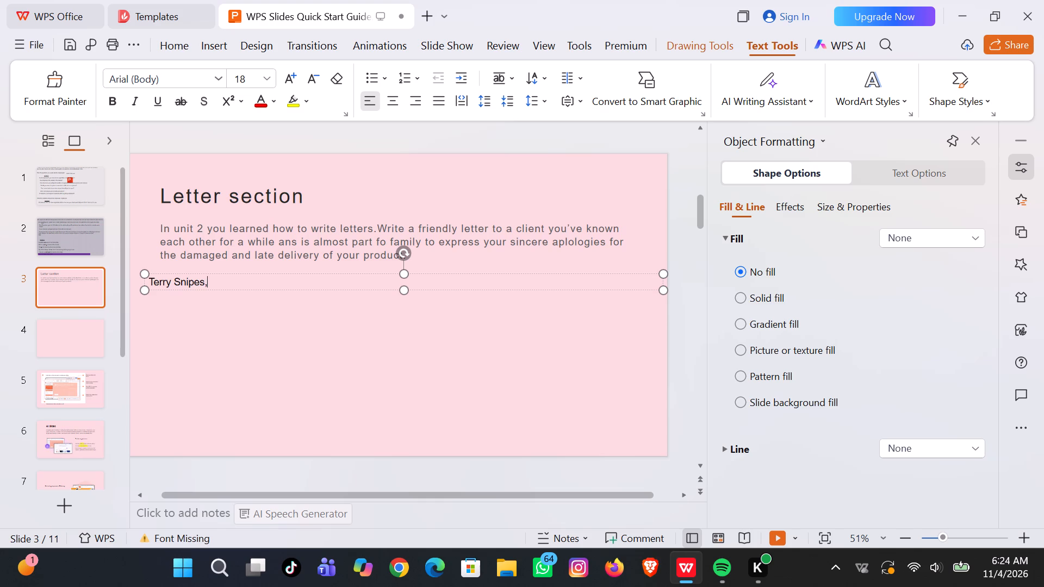
Add a text box just below the recipient's name containing "California East".
double_click(149, 293)
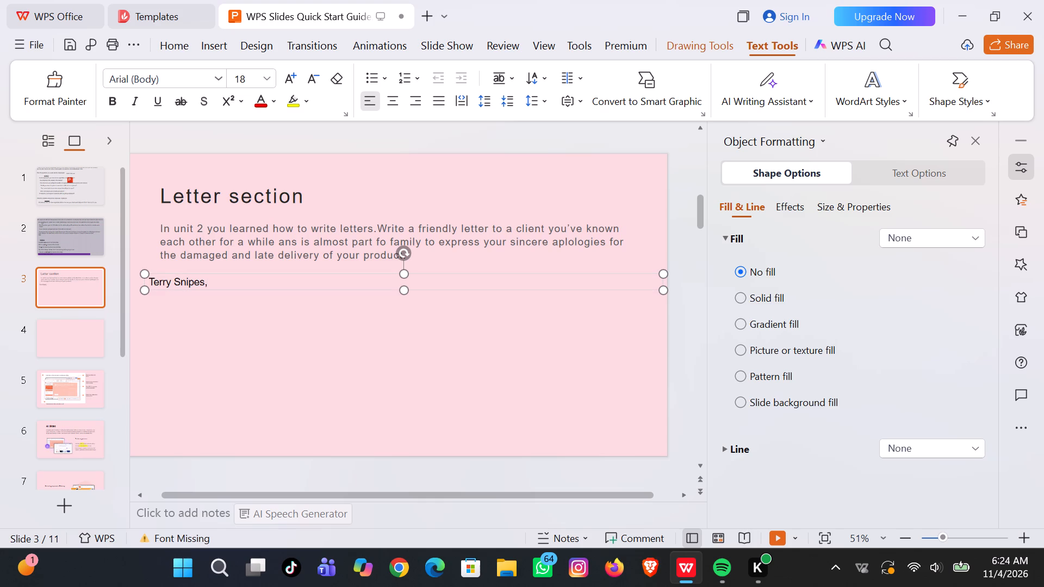
double_click(149, 296)
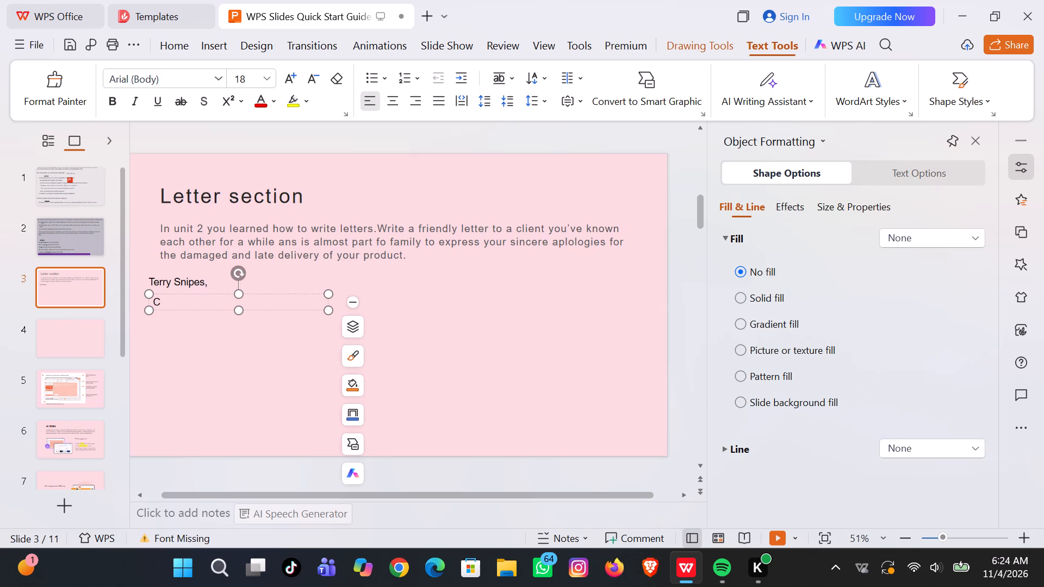
key(l)
key(BackSpace)
text(alifornia)
key(space)
key(e)
text(ast)
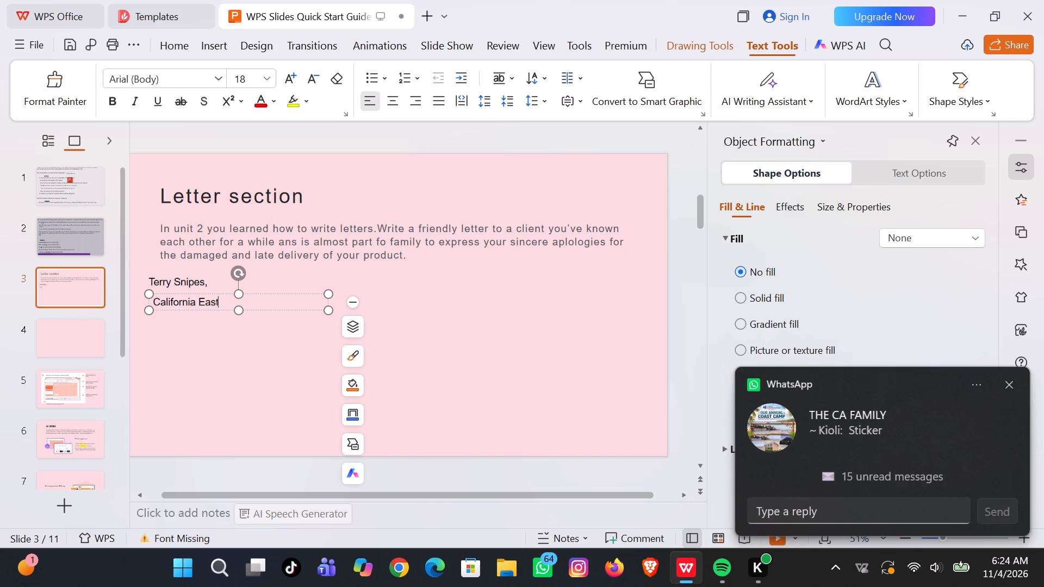
Add a text box below the "California East" line with the salutation "Dear Terry.".
double_click(134, 321)
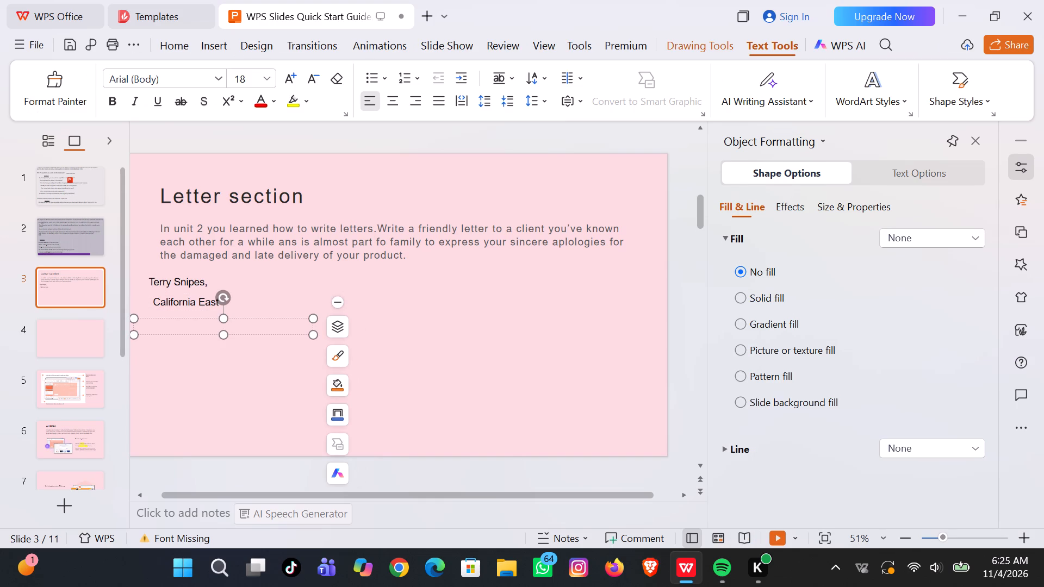
key(d)
text(ear)
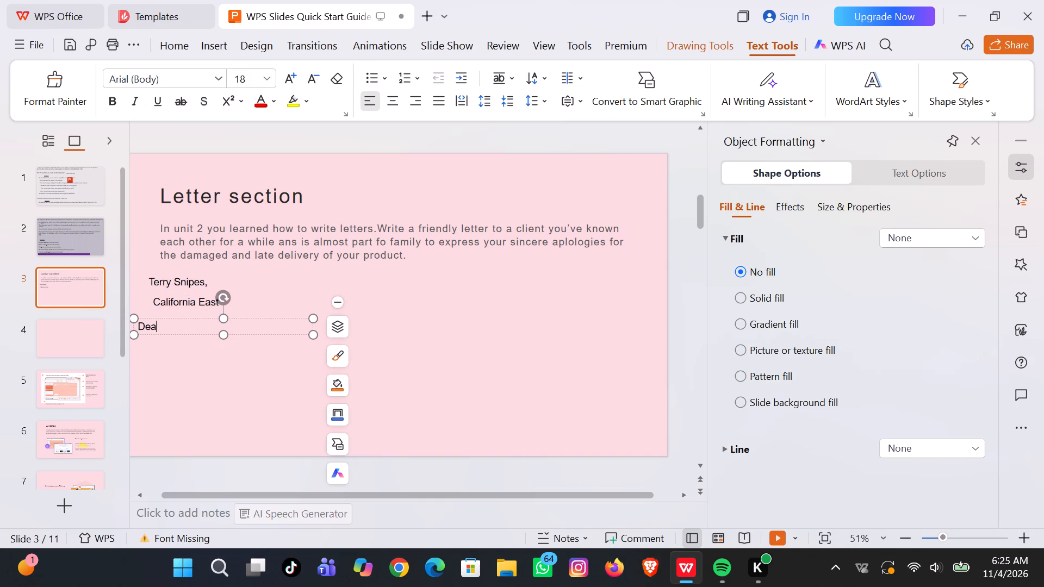
key(space)
key(t)
text(ery)
key(BackSpace)
text(ry)
key(period)
Add an empty text box beneath the salutation and enlarge it to the slide's right edge and almost to its bottom.
double_click(156, 339)
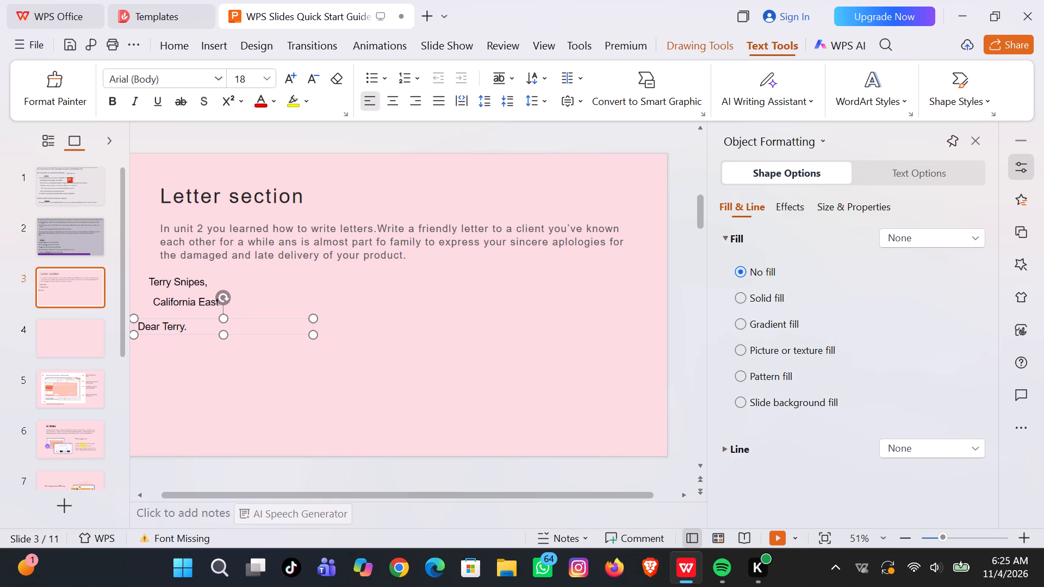
double_click(156, 339)
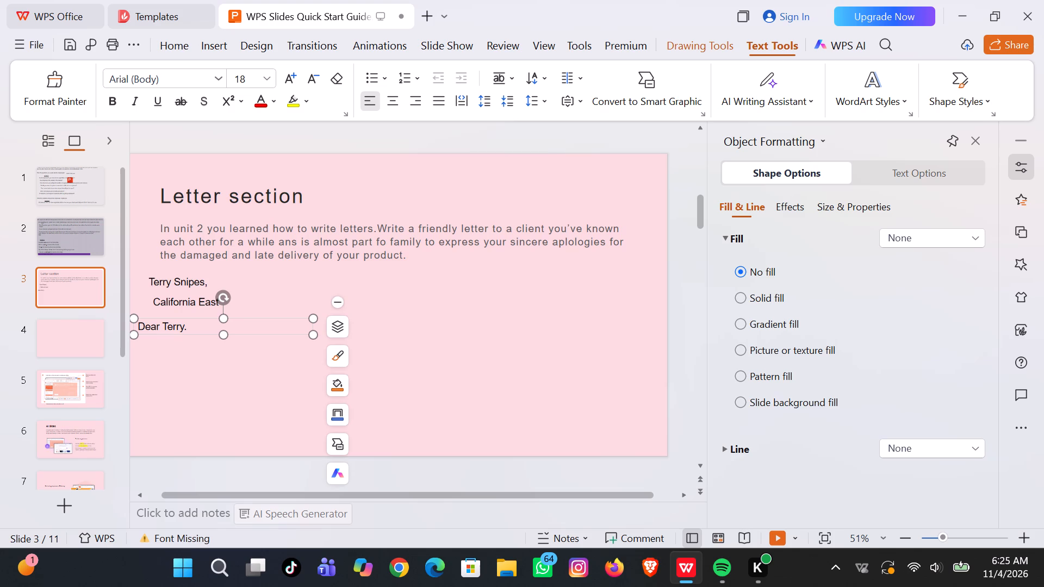
double_click(154, 343)
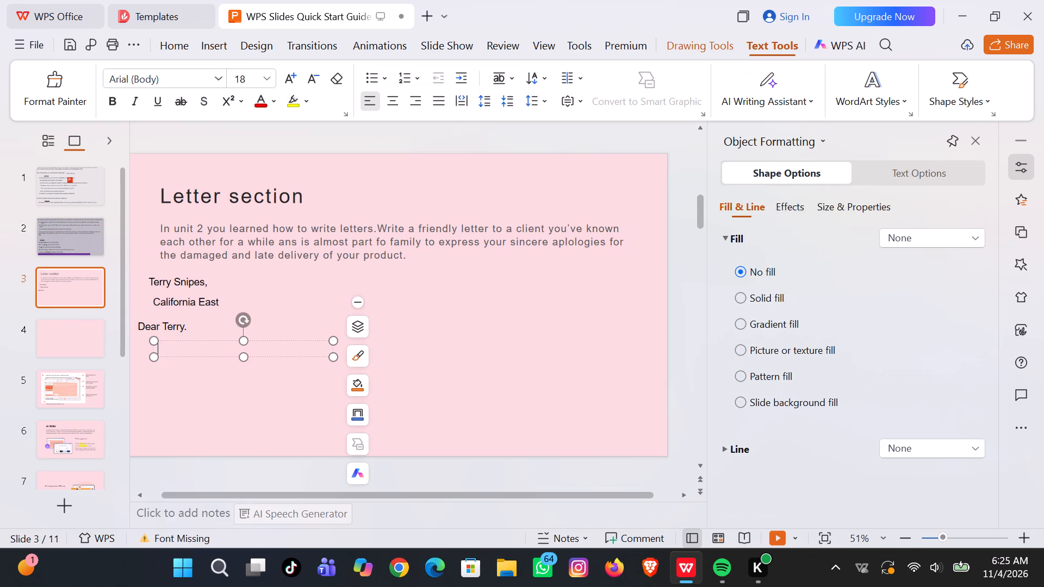
drag(333, 358, 361, 369)
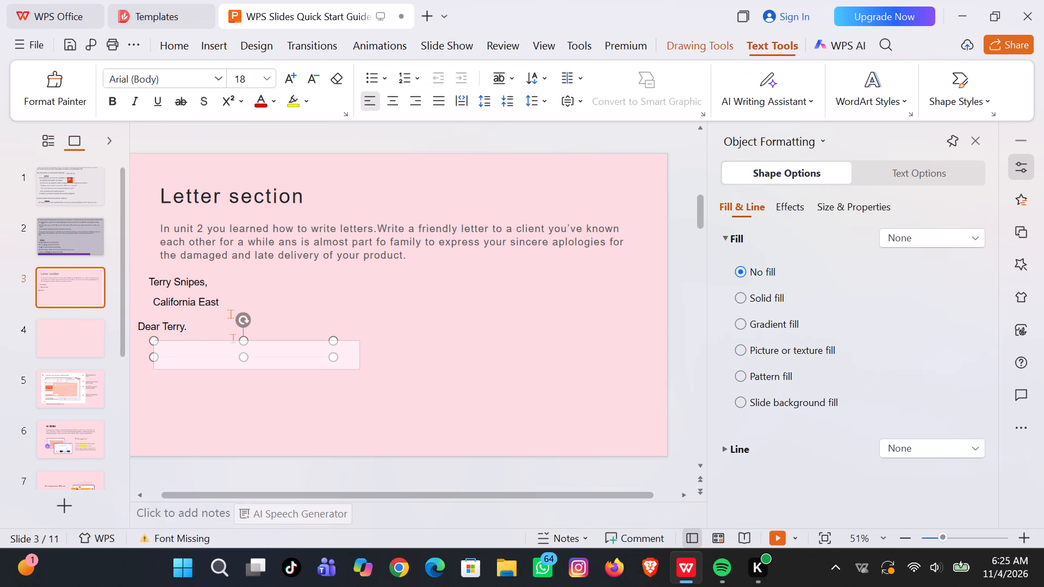
drag(361, 369, 690, 446)
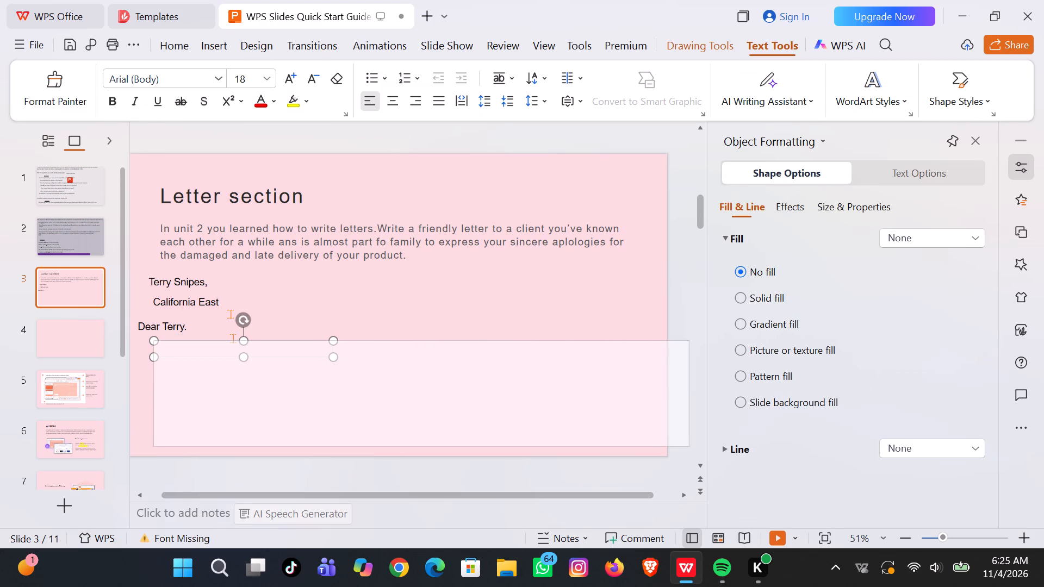
drag(690, 446, 643, 452)
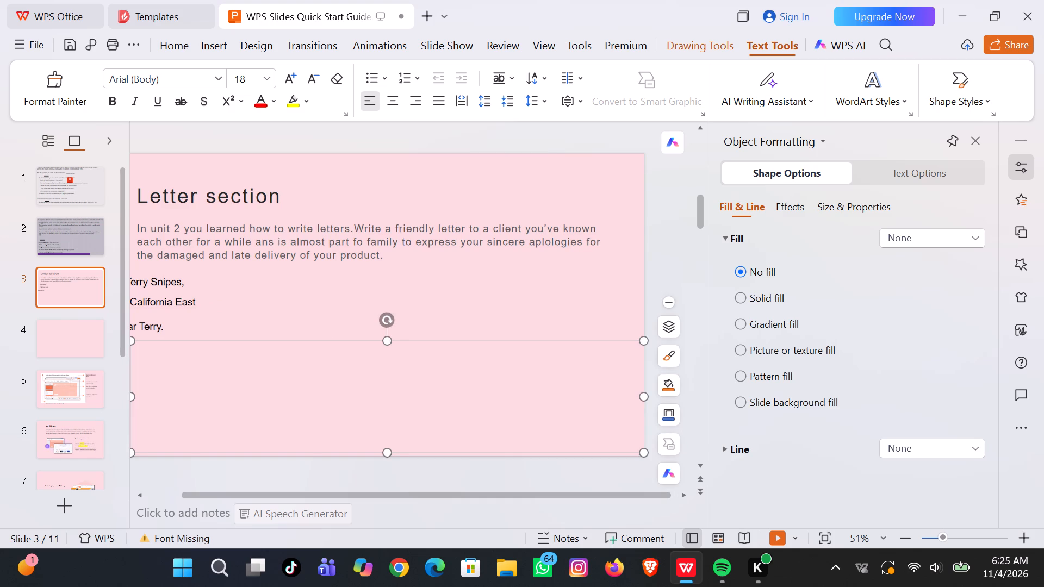
scroll(586, 273, right, 3)
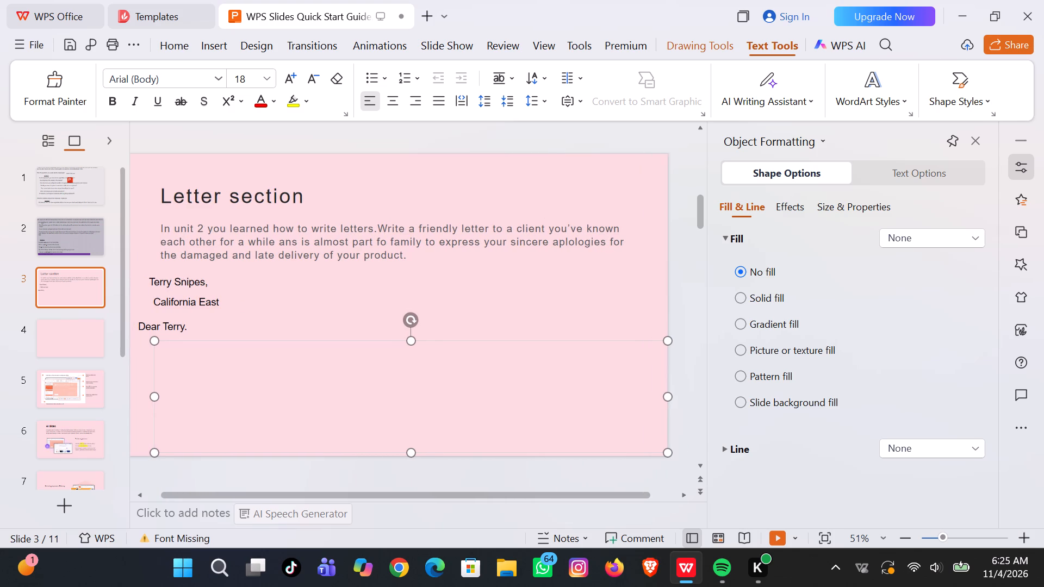
scroll(586, 273, right, 2)
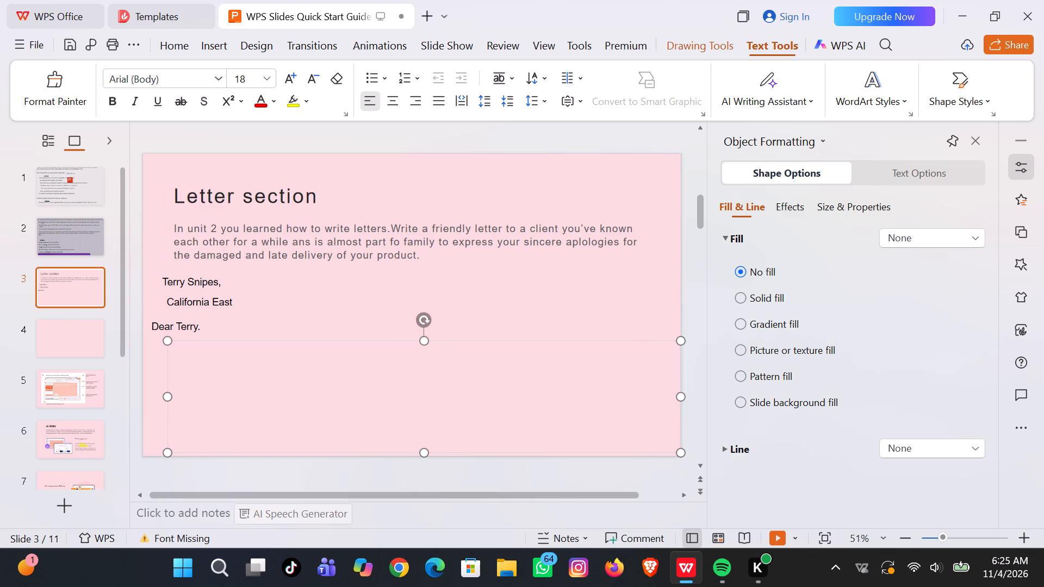
Begin the letter body in the enlarged text box with "Howdy Terry i've missed you so much".
click(173, 348)
key(h)
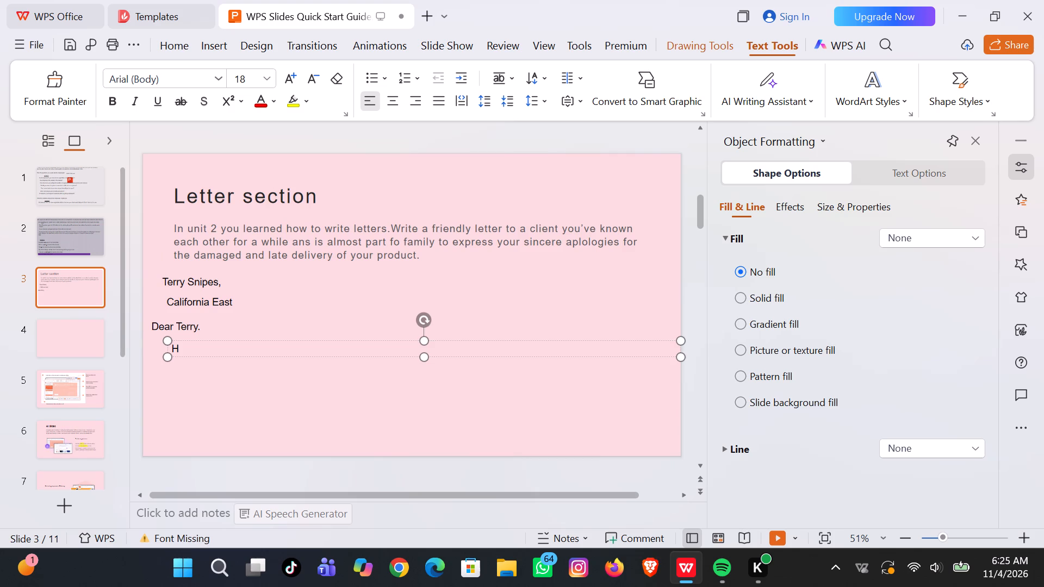
key(o)
text(wdy)
key(space)
text(erry)
key(space)
text(i)
text('ve missed you so much)
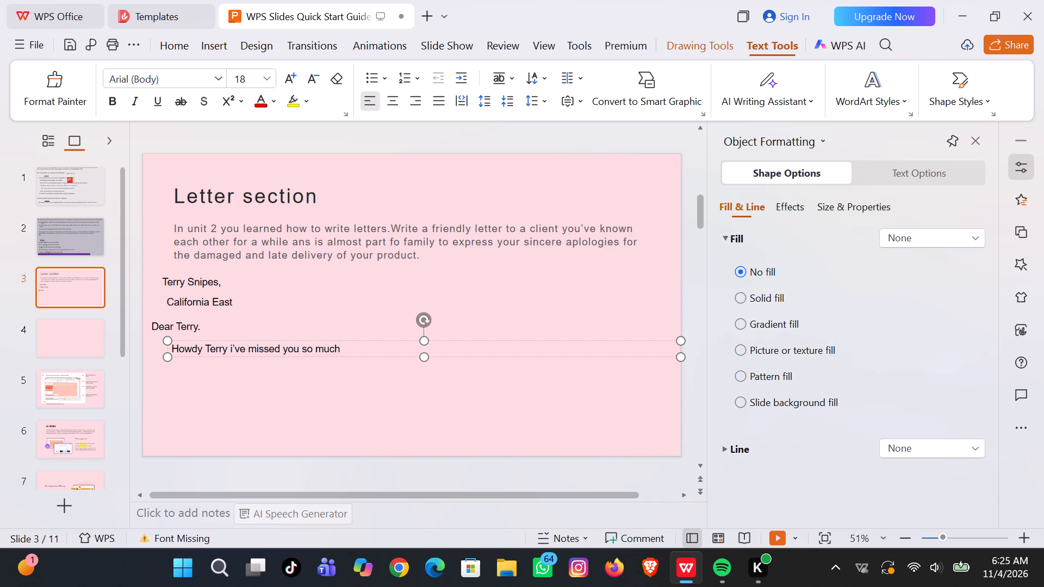
Complete the opening sentence with "and i do hope to see you soon amidst whatever is happening.".
key(space)
text(and i do hope to see youn)
key(BackSpace)
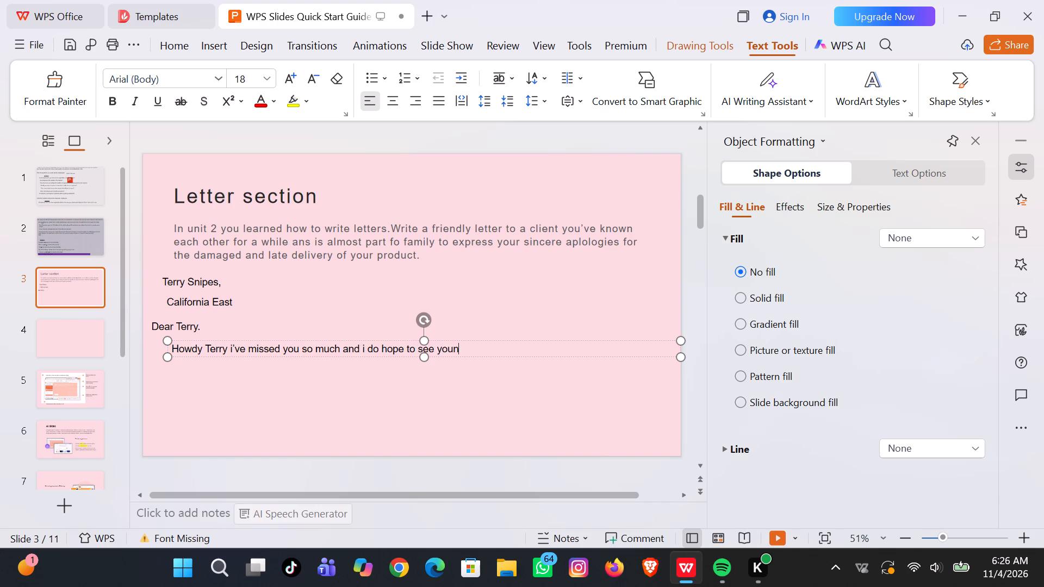
key(space)
text(soon amidst whatever)
key(space)
text(is)
key(space)
key(a)
key(BackSpace)
text(happening)
key(period)
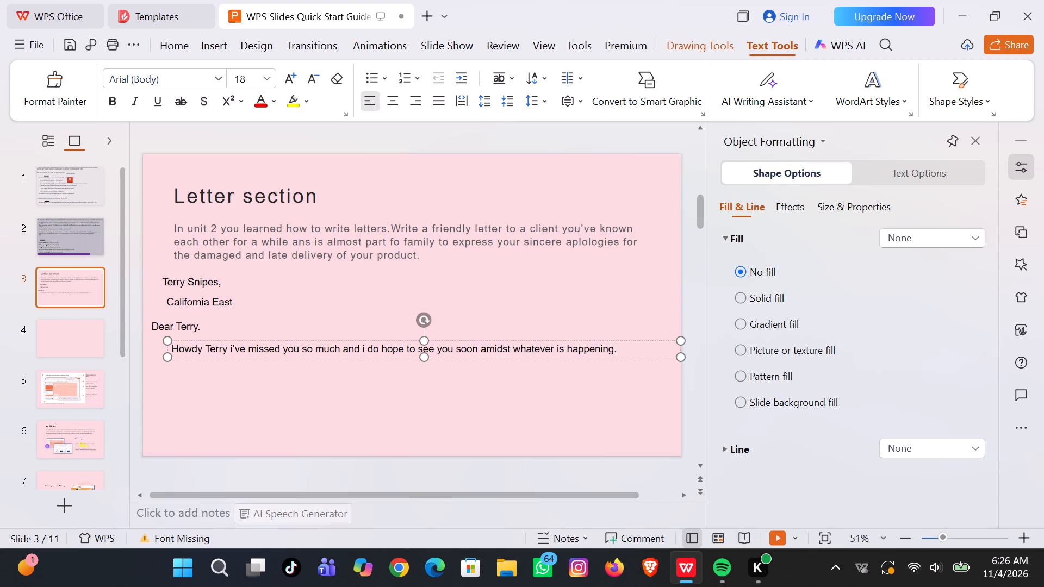
Continue the letter body on the Letter section slide with "I am writing to apologise for the damaged products".
key(i)
key(space)
text(am writin)
text(g to)
key(space)
text(apologise)
key(space)
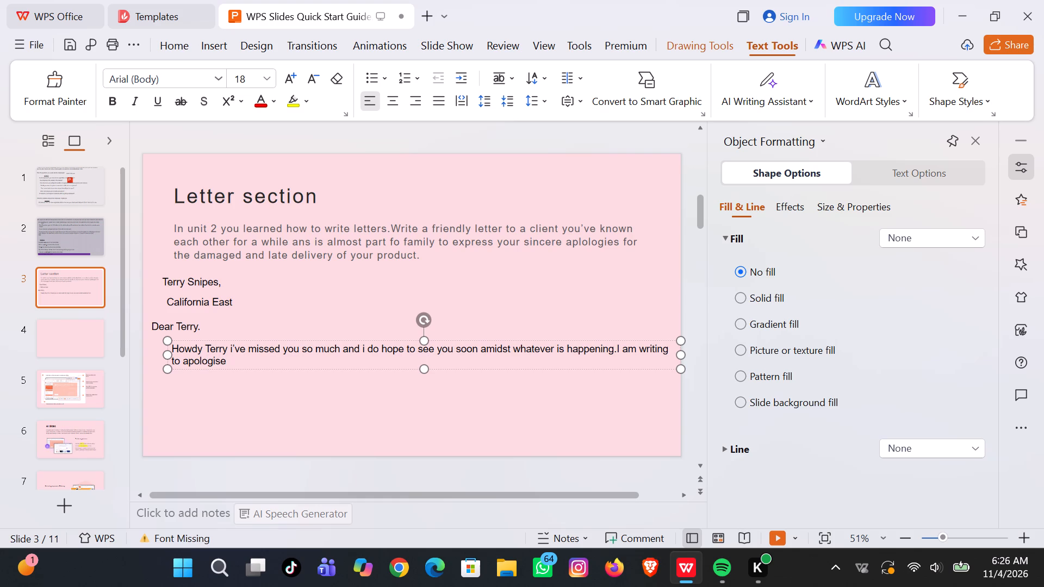
text(for)
key(space)
text(the damaged)
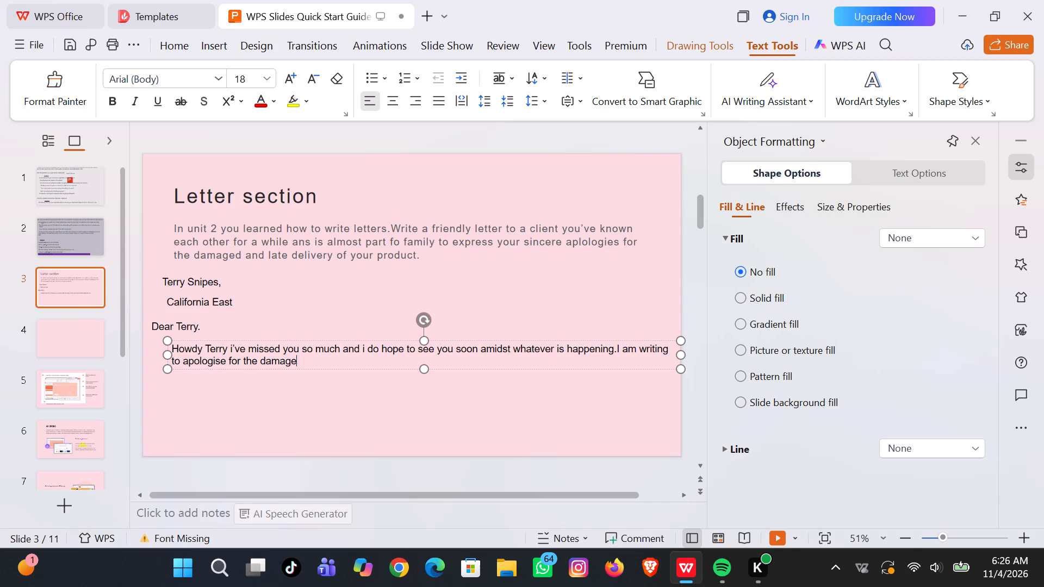
key(space)
text(products)
Extend the apology sentence in the letter body with "that were delivered by my personnel".
key(space)
text(that)
key(space)
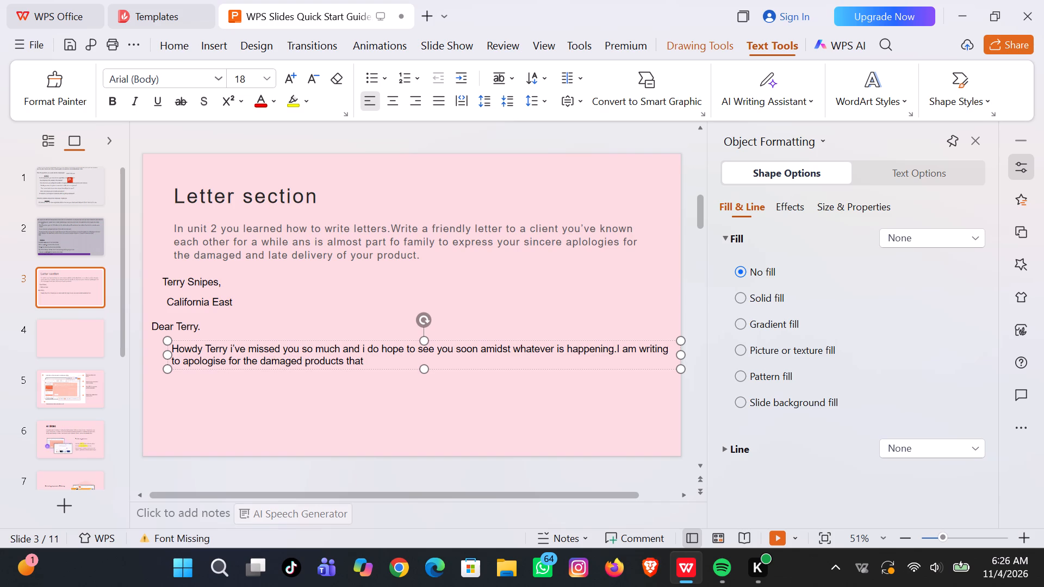
text(were)
key(space)
text(delivered by my personnel)
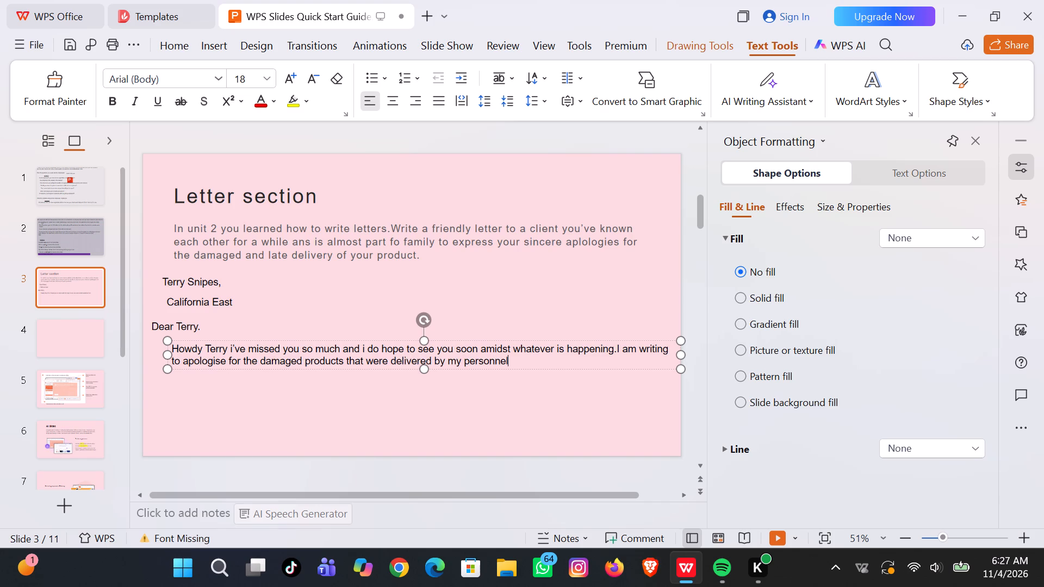
Add the explanation ",it was a mix up during the transportation which led to this" to the letter body.
key(comma)
text(it was a mix up durin)
key(g)
key(space)
text(the transportatio)
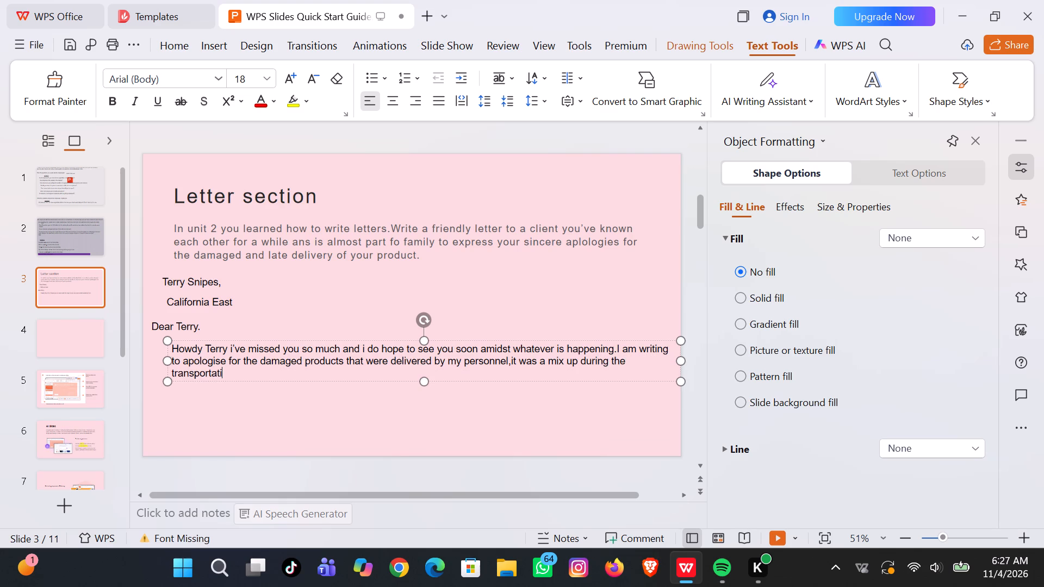
text(n which)
key(space)
text(led t)
text(o this)
Complete the sentence with ",i promise a refund and that you don't lose interest in me and my company.".
text(,i promise a e)
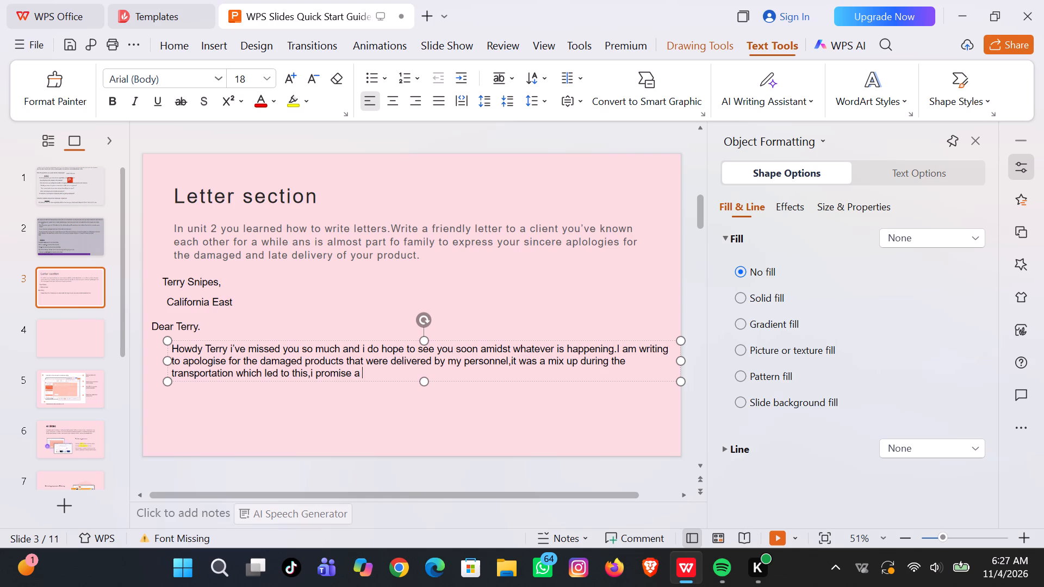
key(BackSpace)
text(refund and that you don't lose)
key(space)
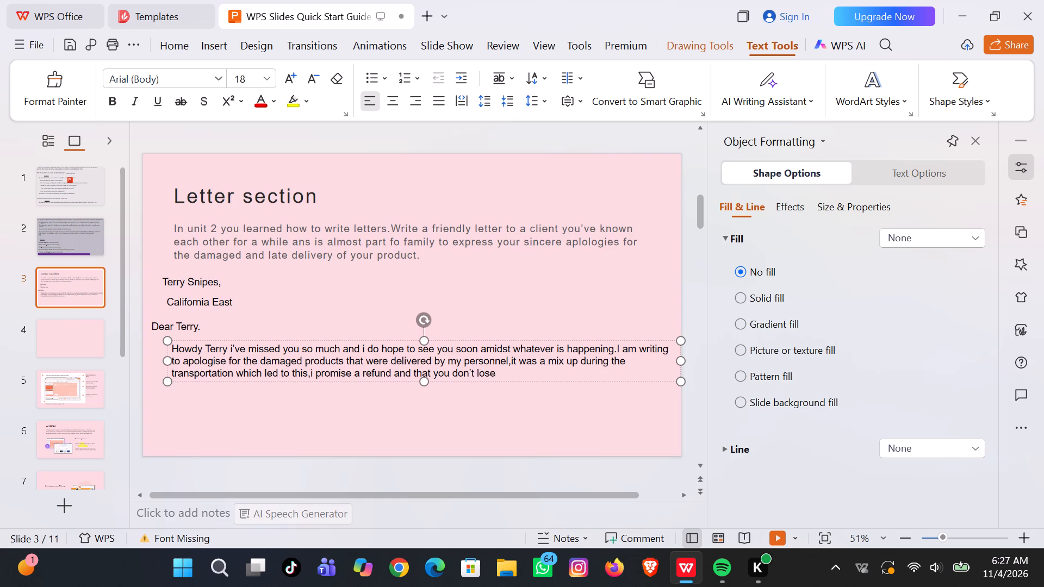
text(interest)
key(space)
text(in me and my compan)
key(y)
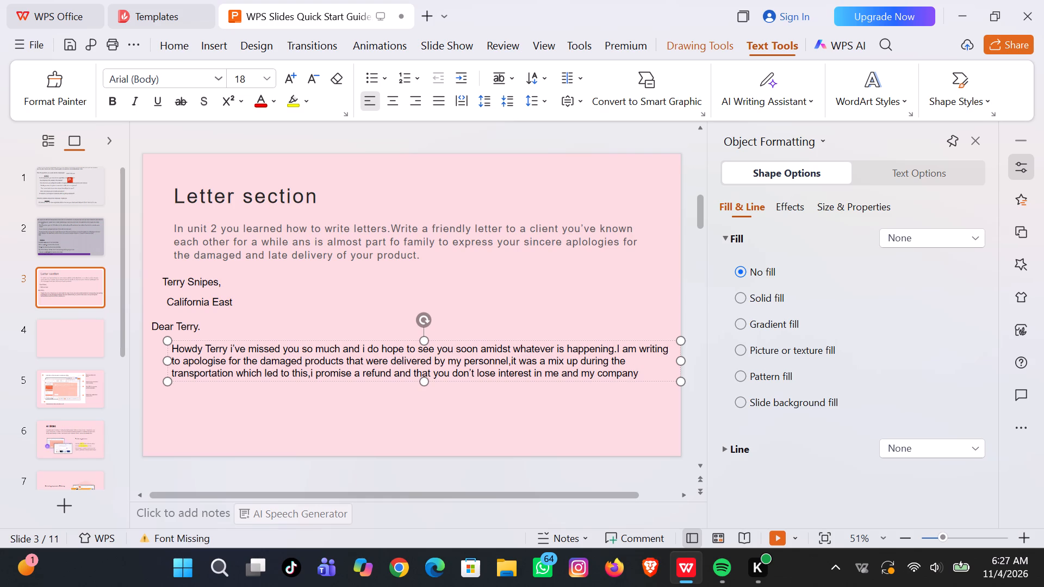
key(period)
End the letter's first paragraph with the sentence "It won't happen again Terry.".
key(r)
key(BackSpace)
text(t won't happen again)
key(space)
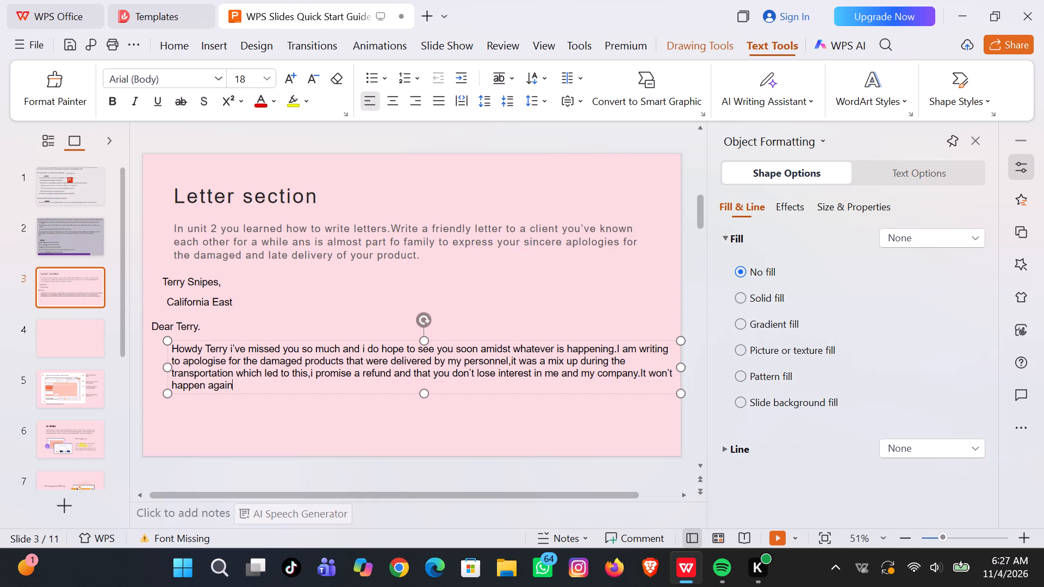
text(erry)
key(period)
key(space)
key(space)
key(space)
key(space)
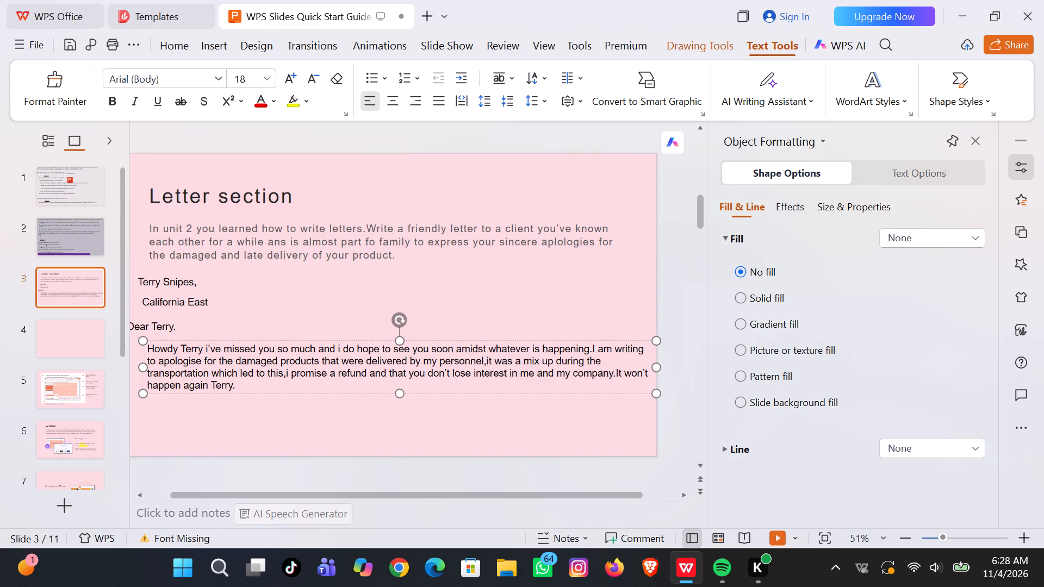
Add an empty text box beneath the first letter paragraph and enlarge it to the slide's right and bottom edges.
click(341, 291)
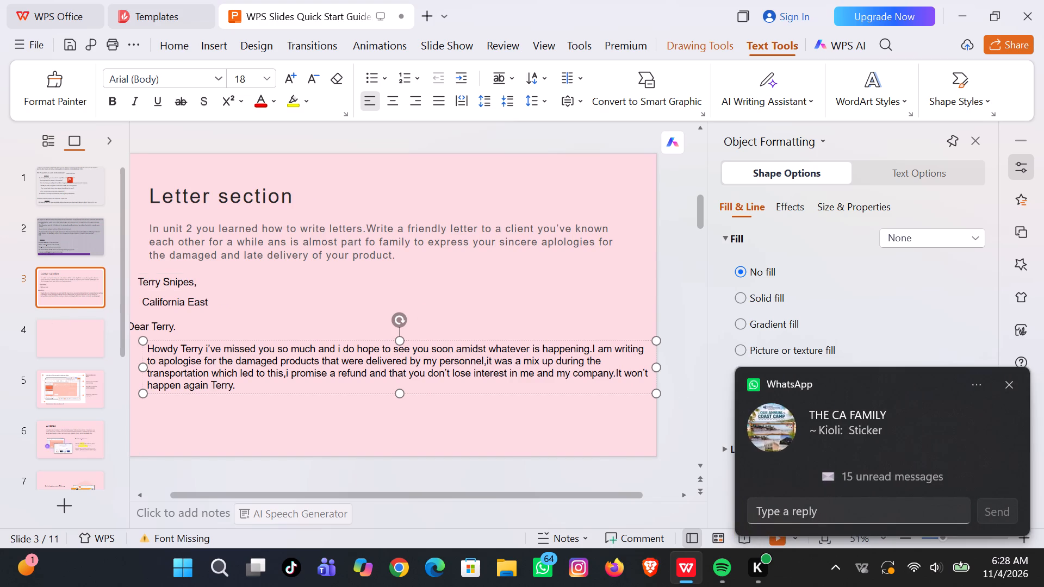
scroll(341, 291, right, 3)
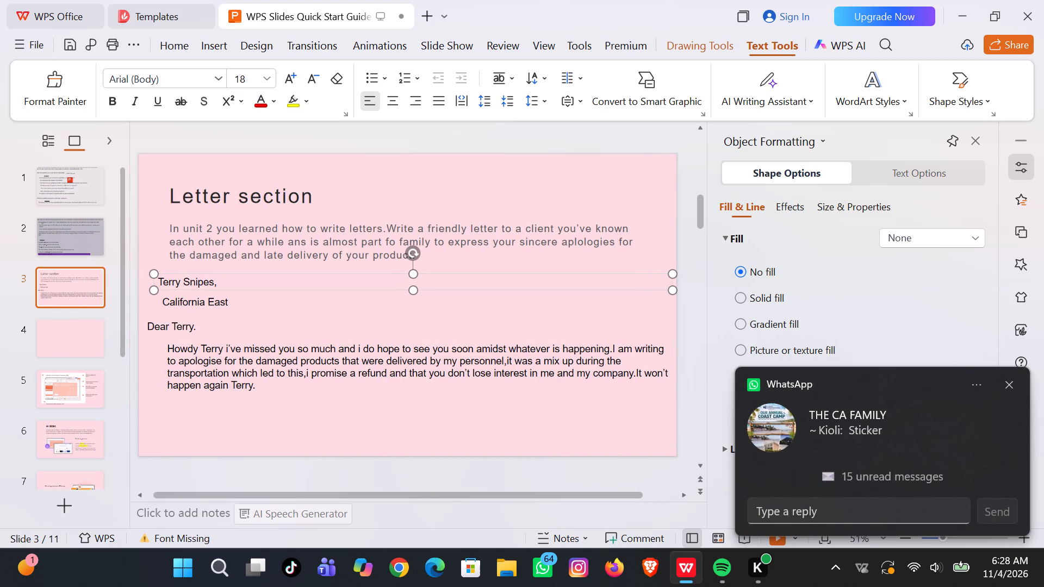
double_click(169, 393)
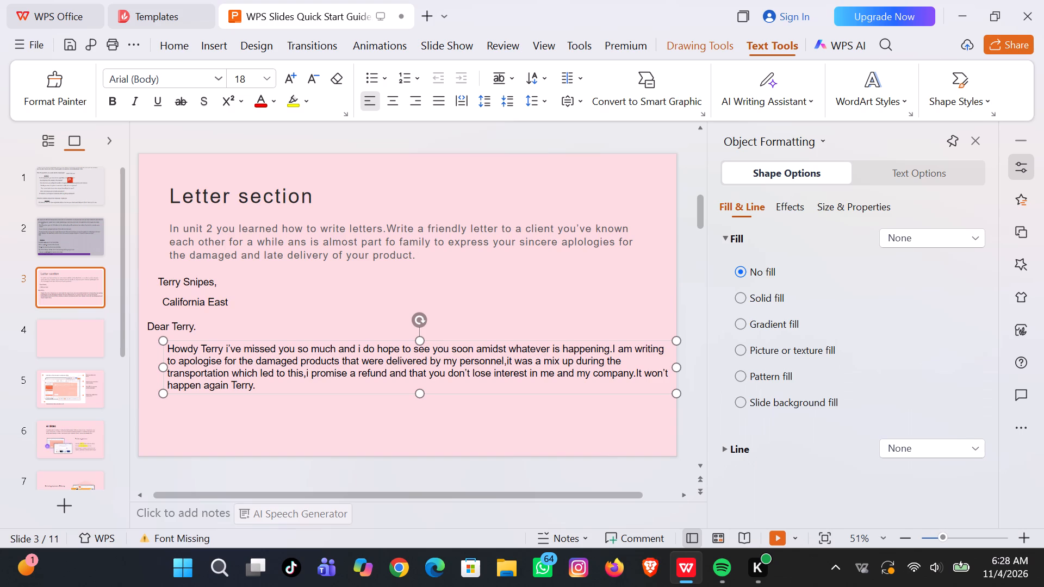
click(169, 393)
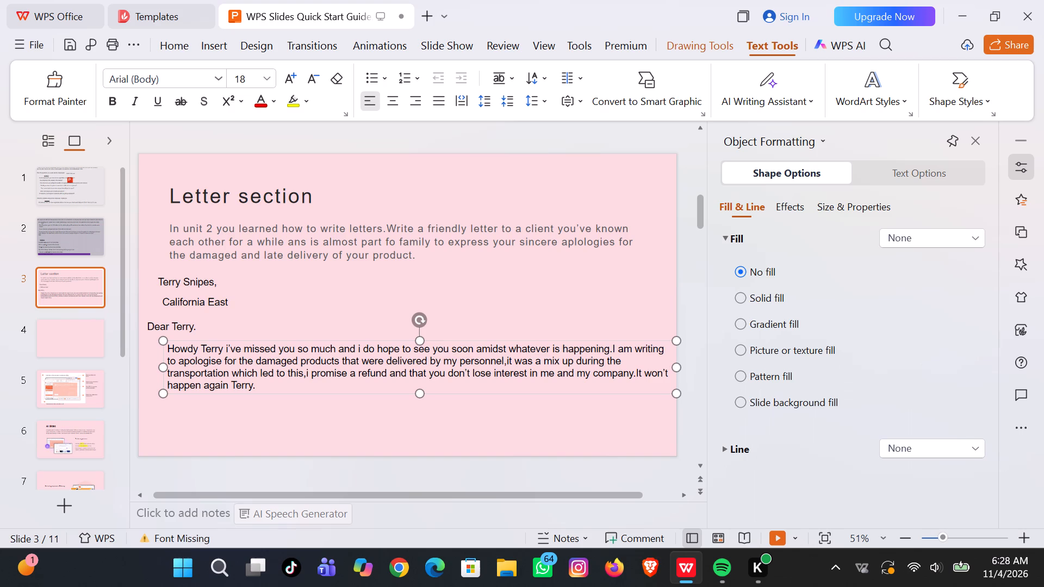
double_click(167, 398)
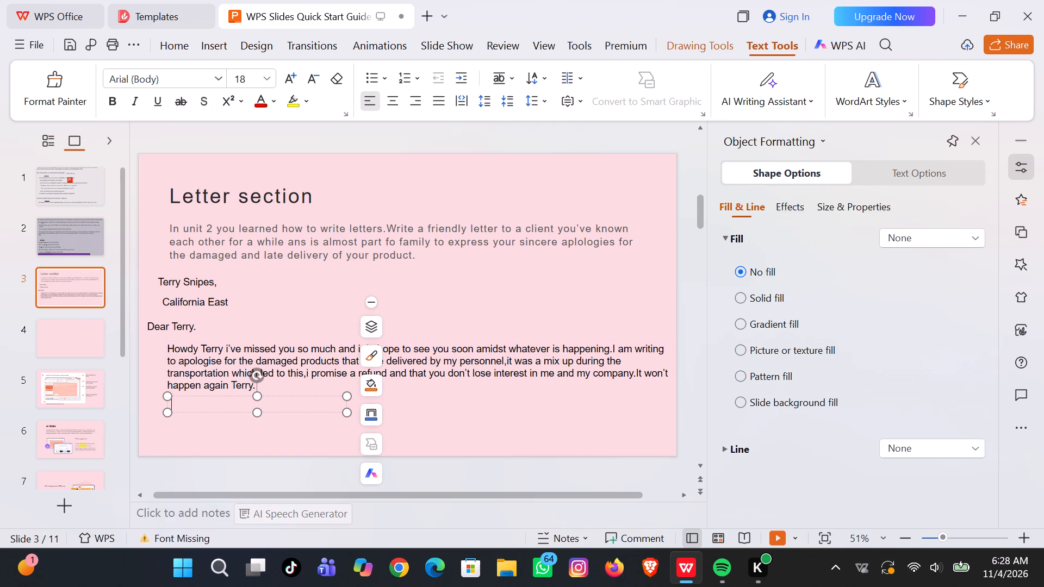
drag(346, 412, 409, 421)
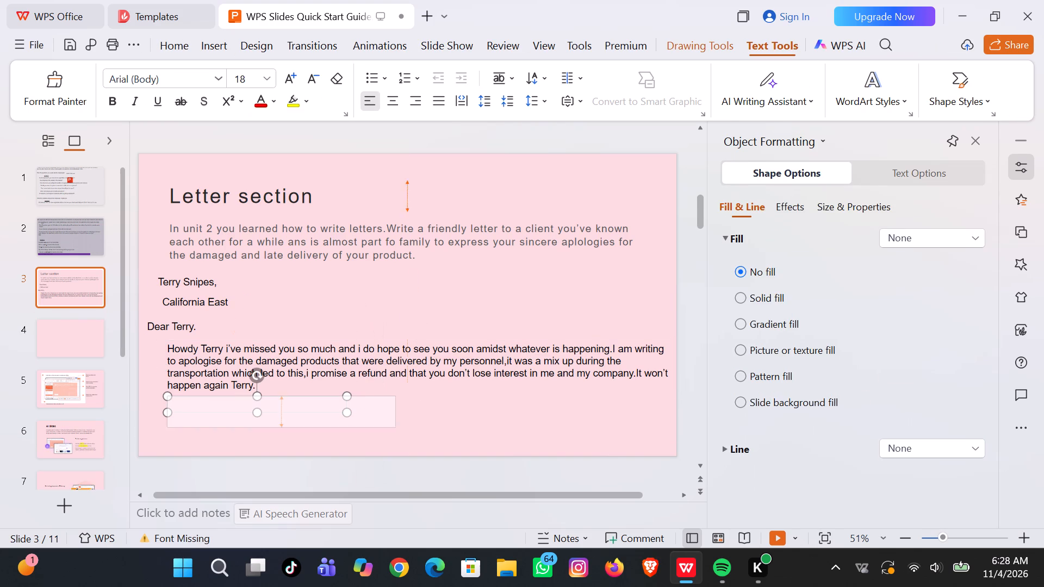
drag(409, 421, 560, 435)
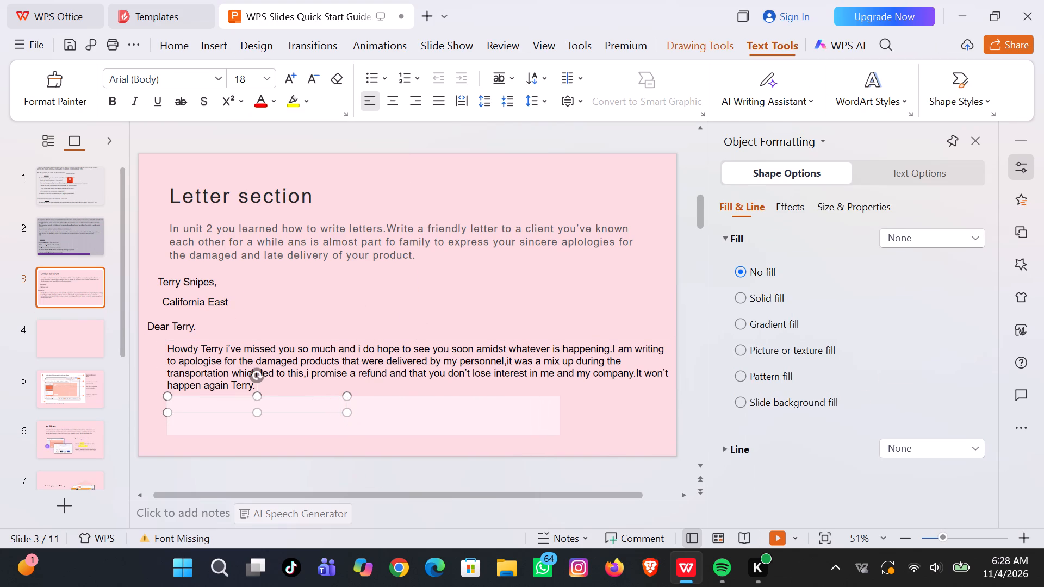
drag(560, 435, 688, 449)
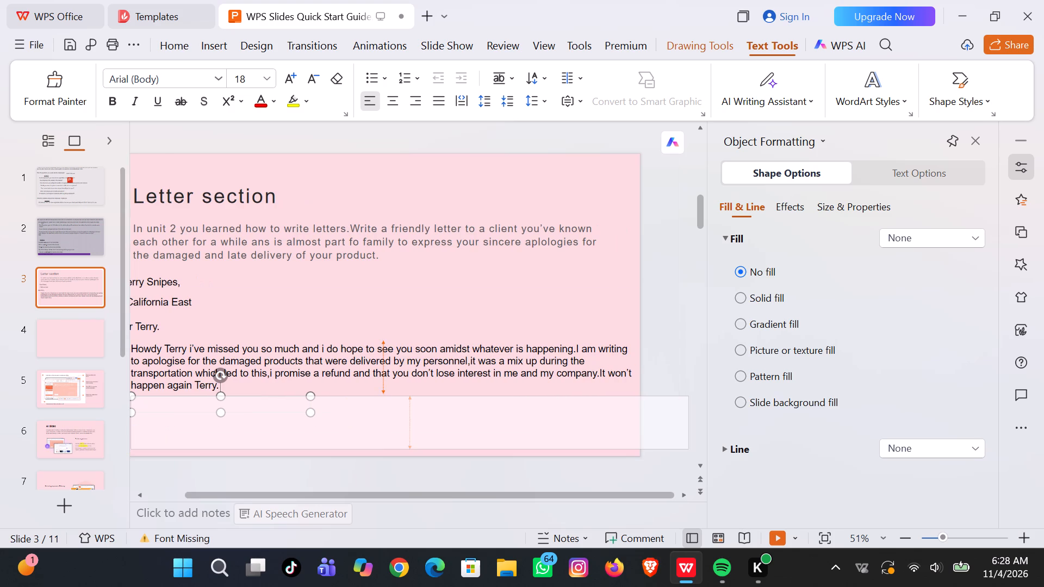
drag(688, 449, 642, 455)
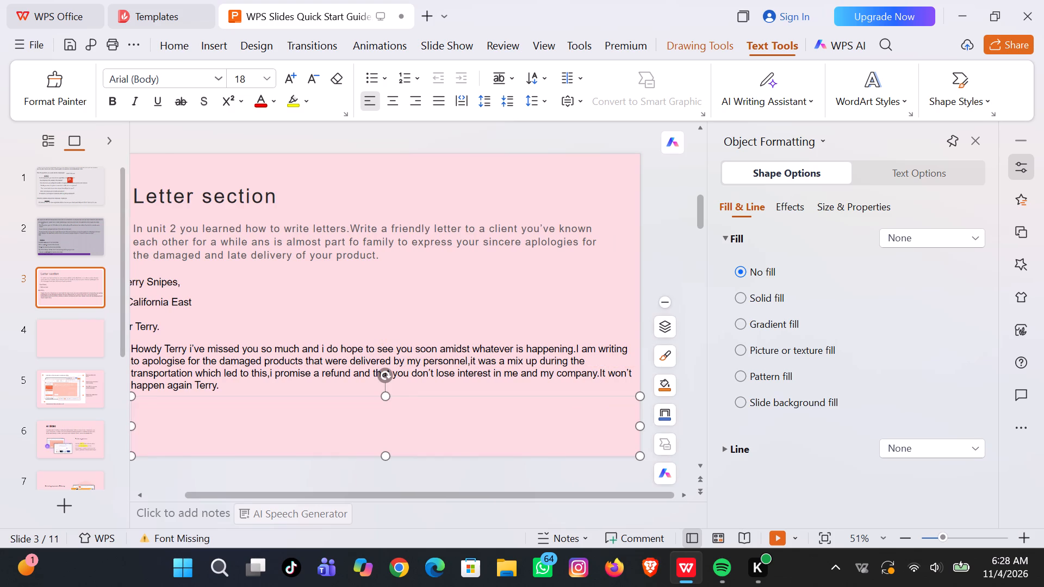
scroll(538, 281, right, 2)
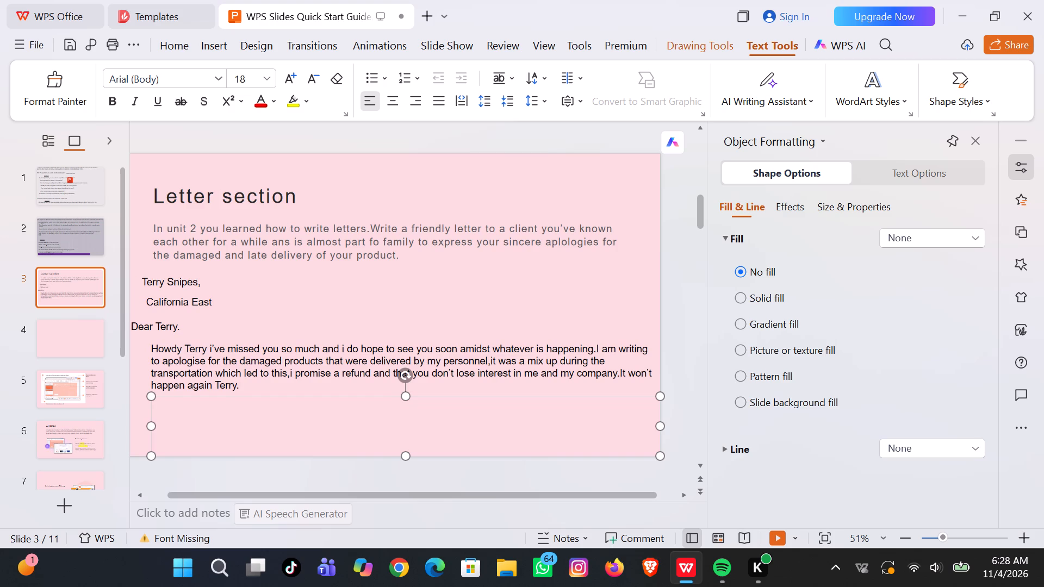
Begin the second paragraph in the new text box with "I also want to apologise for the late delivery of the goods,i know we".
click(156, 401)
key(i)
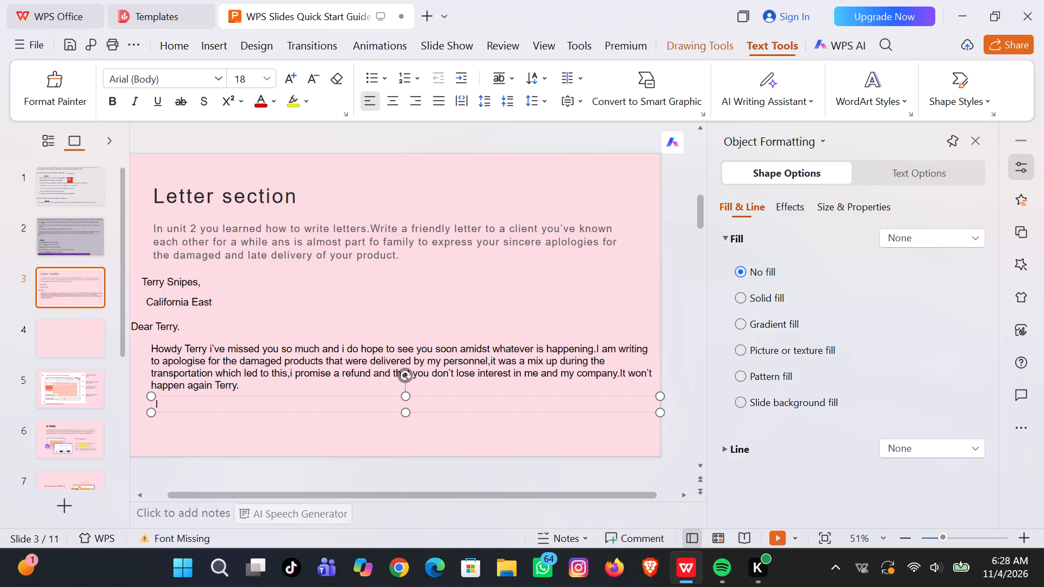
key(space)
text(also want to apologi)
text(se for the)
key(space)
text(late delivery of the goods,i know we)
key(space)
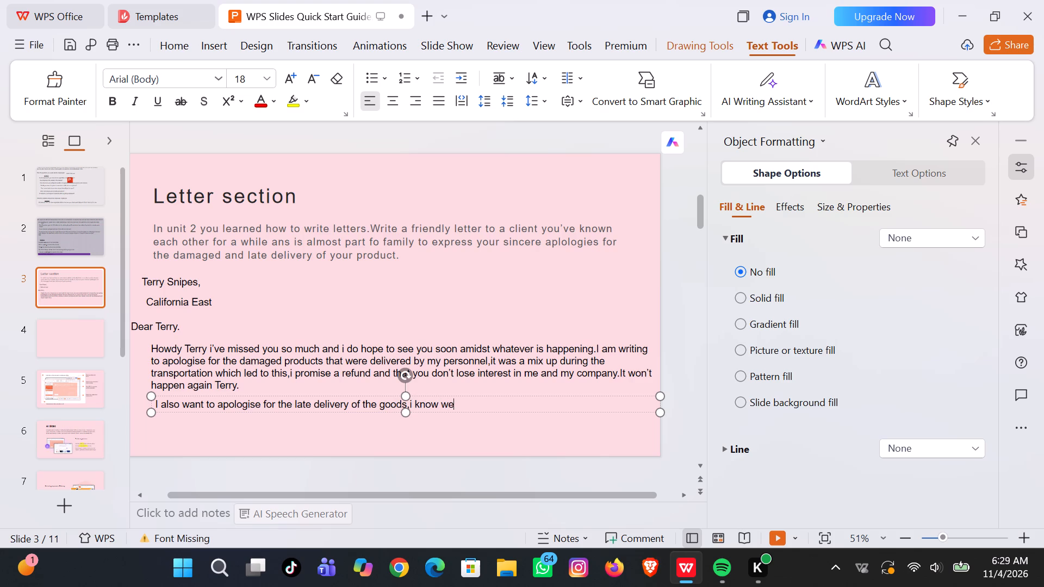
Continue the second paragraph with "really disappointed you and it will be the first and last time".
text(really disappointed you and it wil)
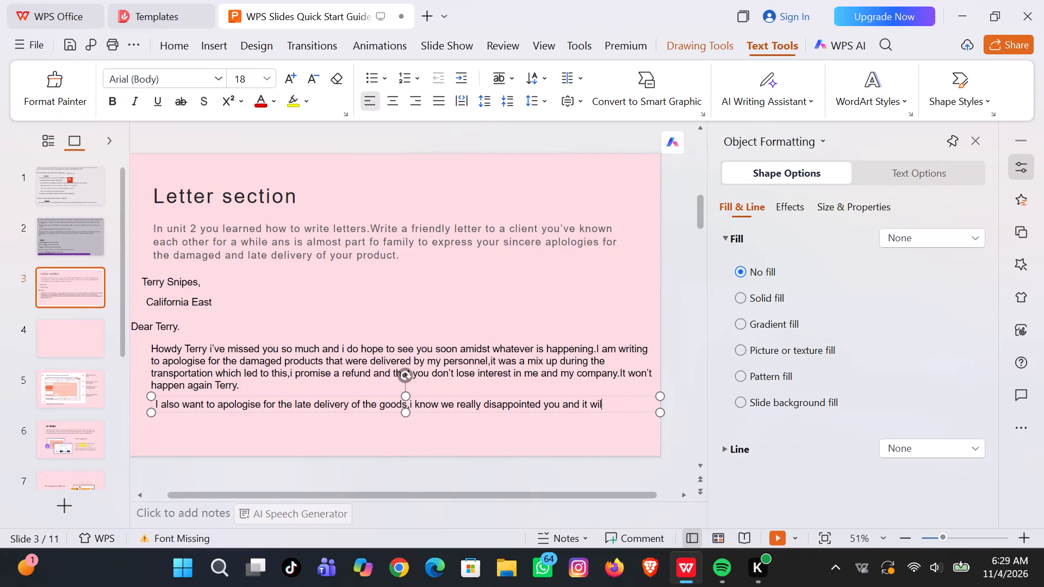
text(l be the first and last time)
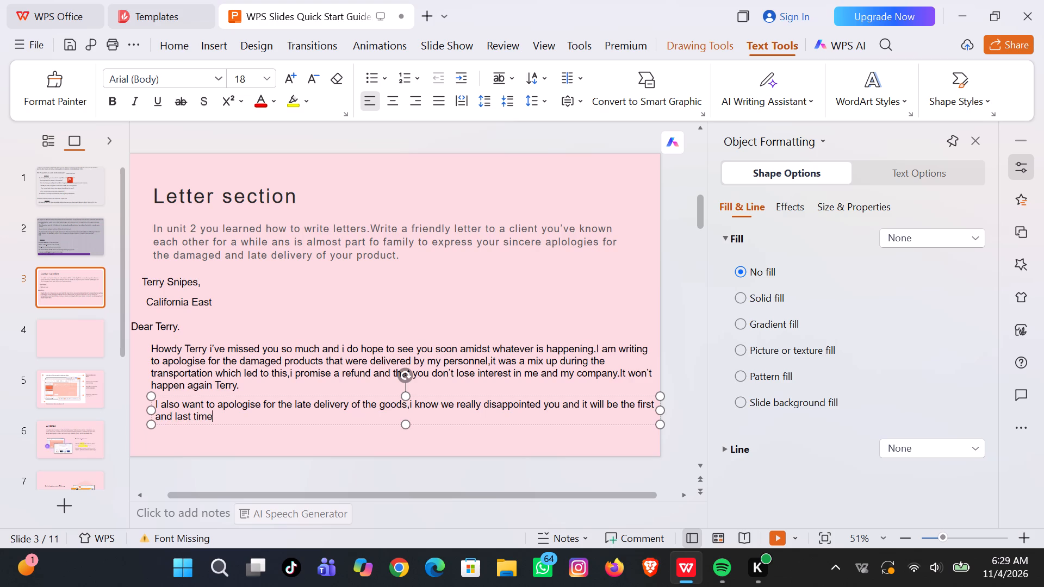
Continue the second paragraph with ".I love you so much and please write back and inform me when we will meet again".
key(period)
text(I)
key(space)
text(love you so much and)
key(space)
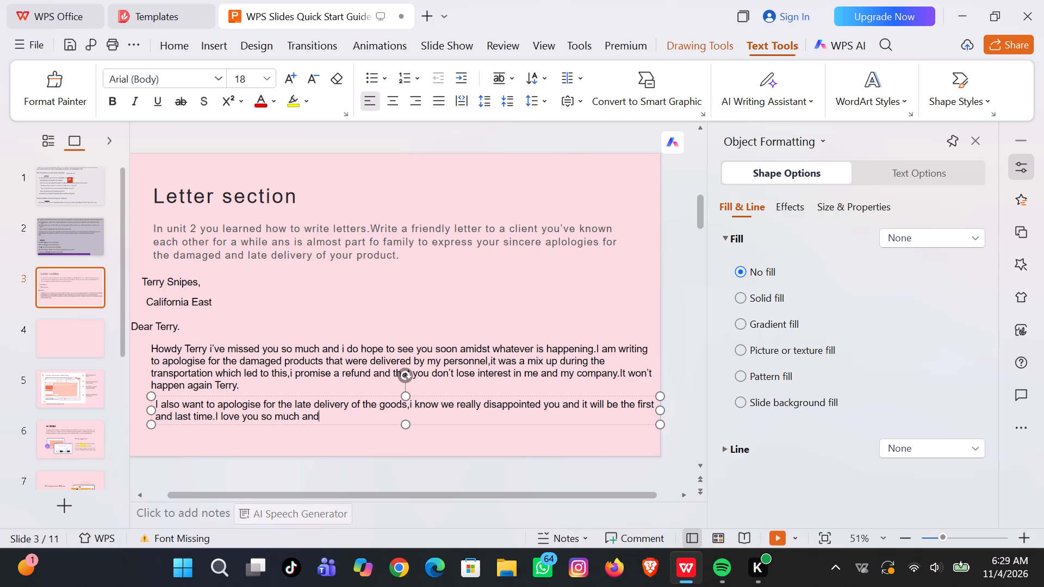
text(please write back and inform me when we)
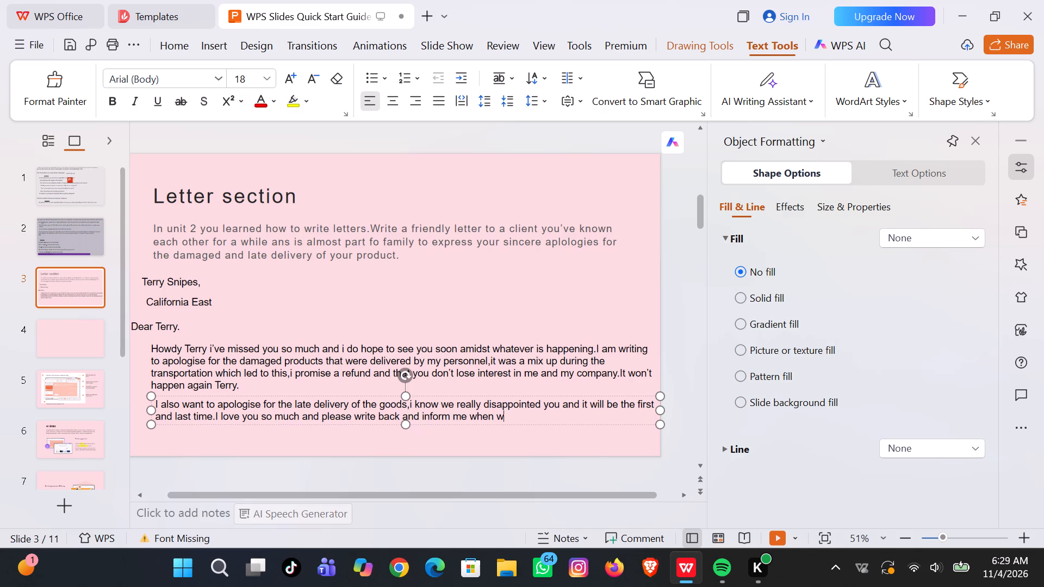
key(space)
text(will me)
text(et)
key(space)
key(BackSpace)
text(agau)
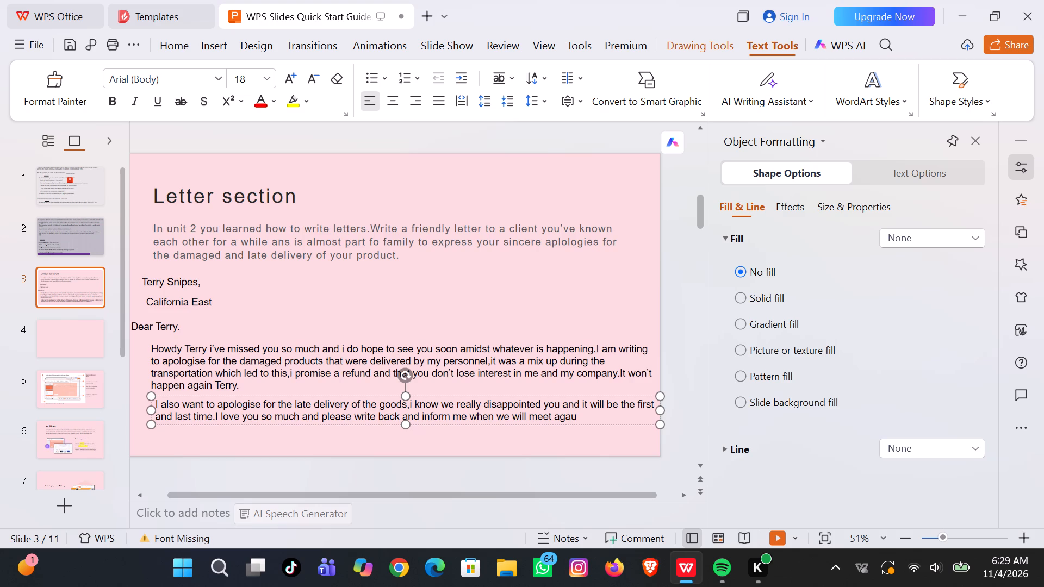
key(BackSpace)
text(in)
Finish the second paragraph's last sentence with ",always remember me drling,kisses.".
text(,always remember me drling)
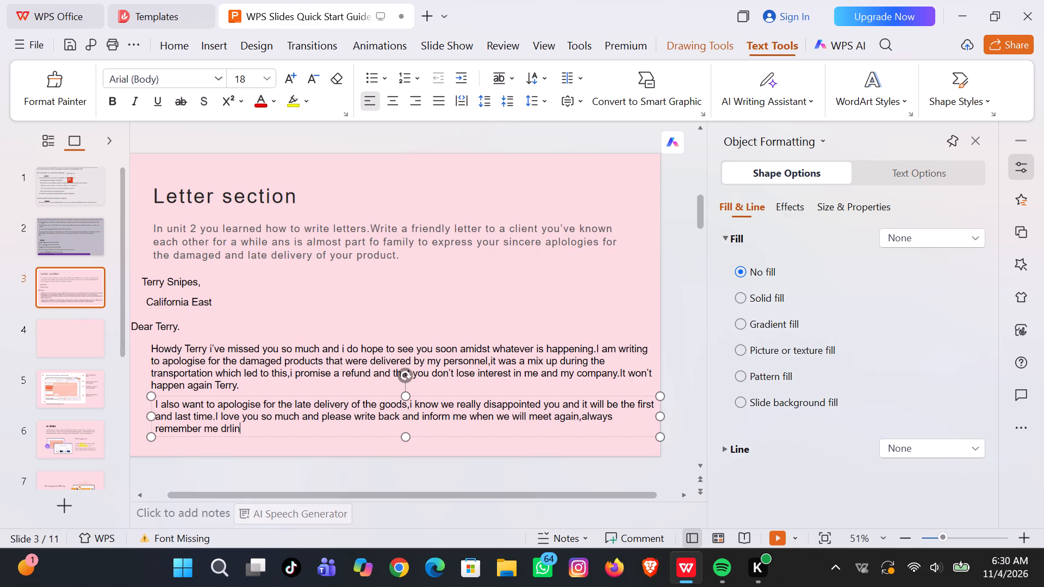
text(,kisses)
key(period)
Move the second paragraph's text box slightly down, close to the slide's bottom edge.
double_click(177, 441)
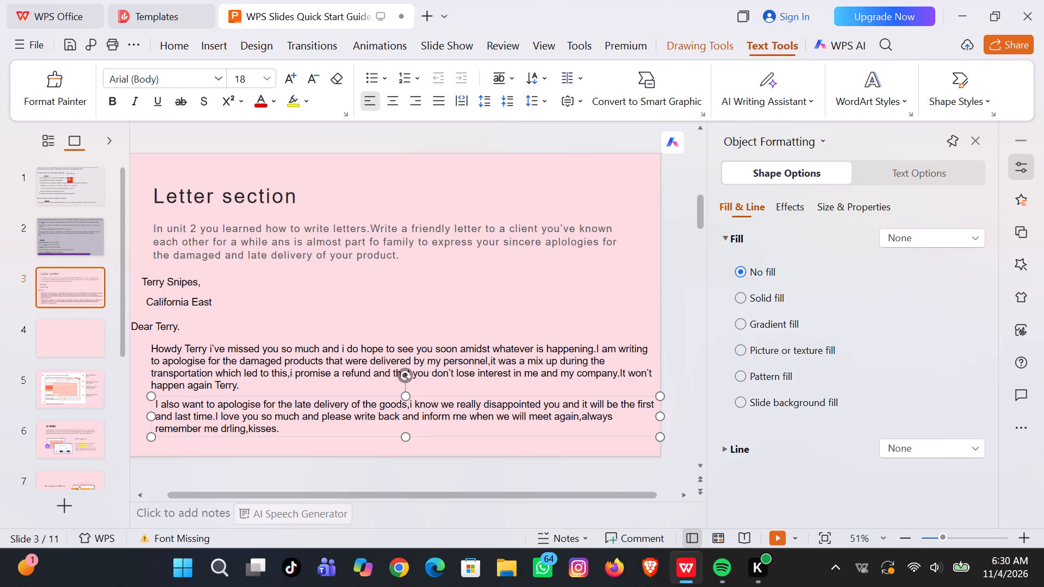
double_click(176, 441)
drag(177, 441, 177, 453)
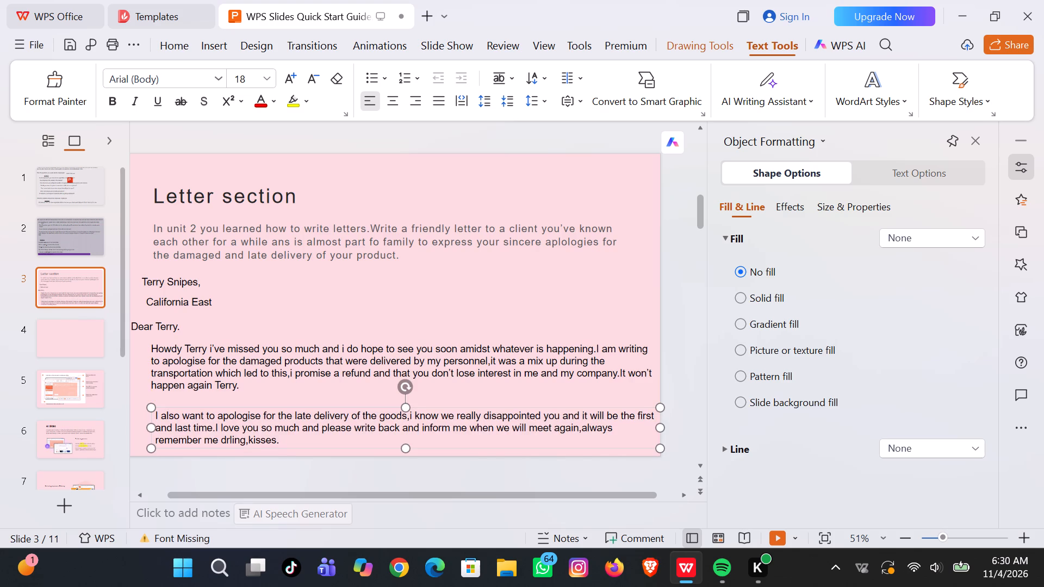
click(179, 452)
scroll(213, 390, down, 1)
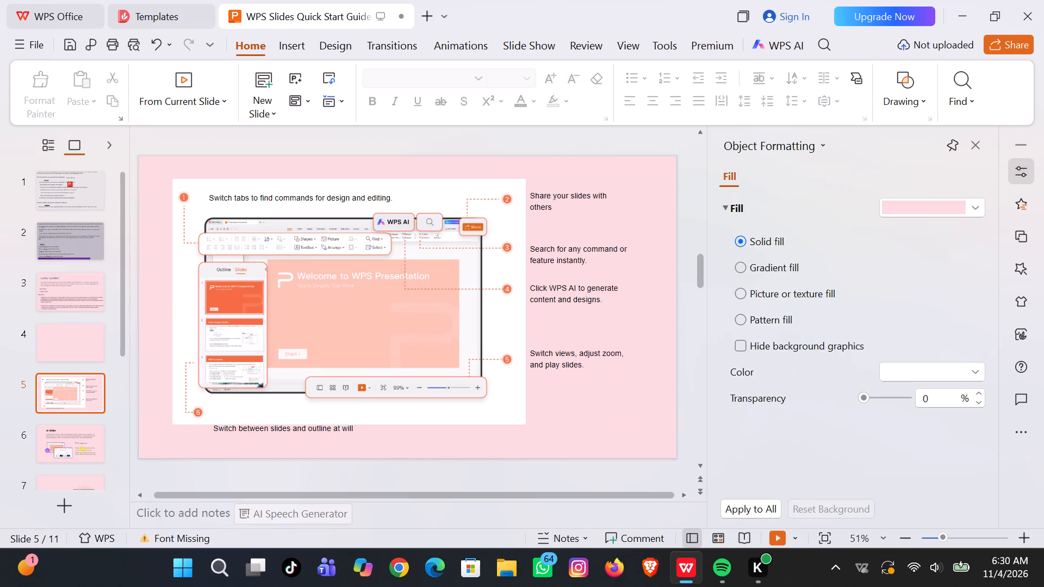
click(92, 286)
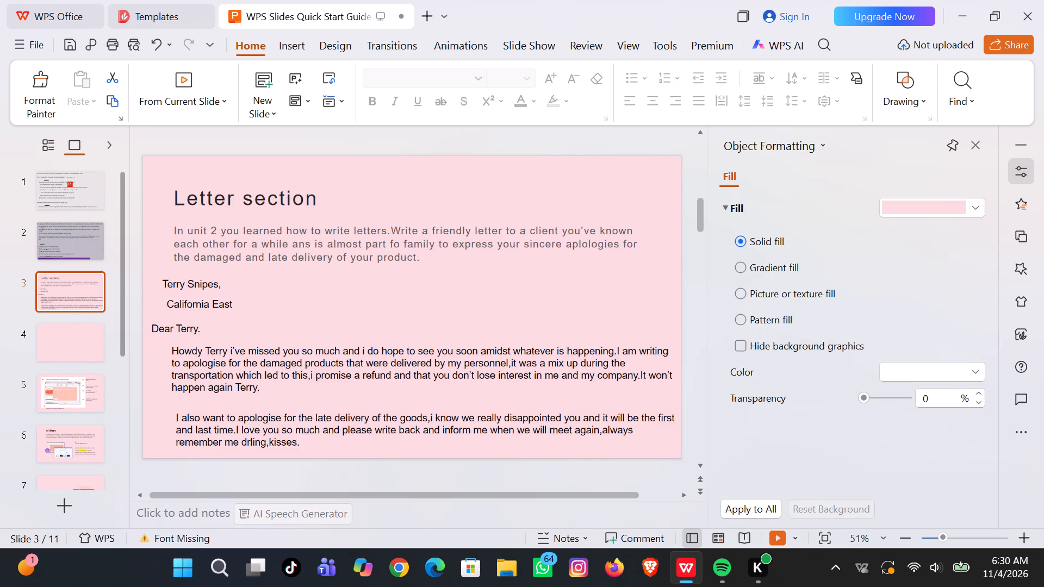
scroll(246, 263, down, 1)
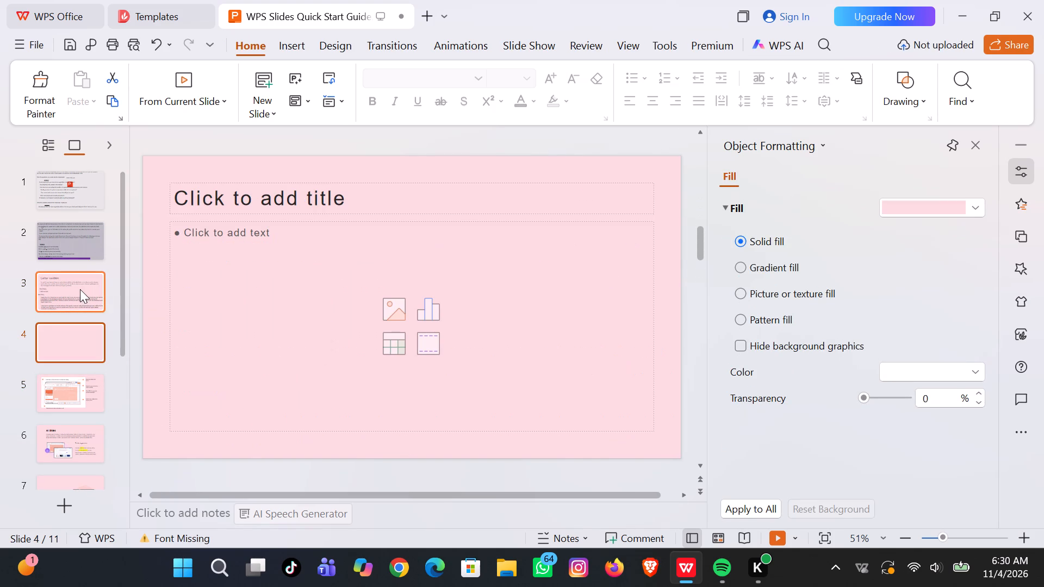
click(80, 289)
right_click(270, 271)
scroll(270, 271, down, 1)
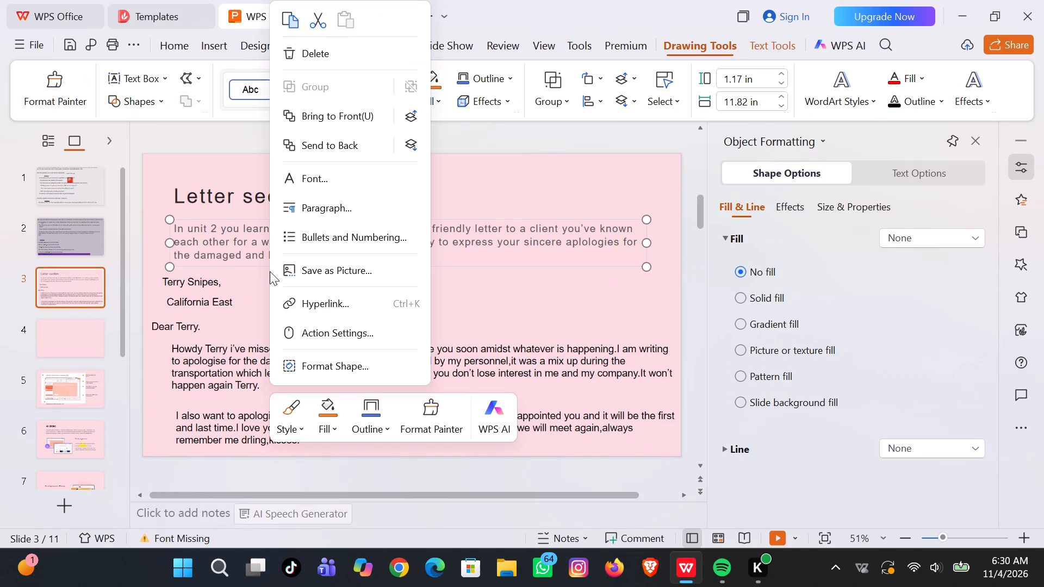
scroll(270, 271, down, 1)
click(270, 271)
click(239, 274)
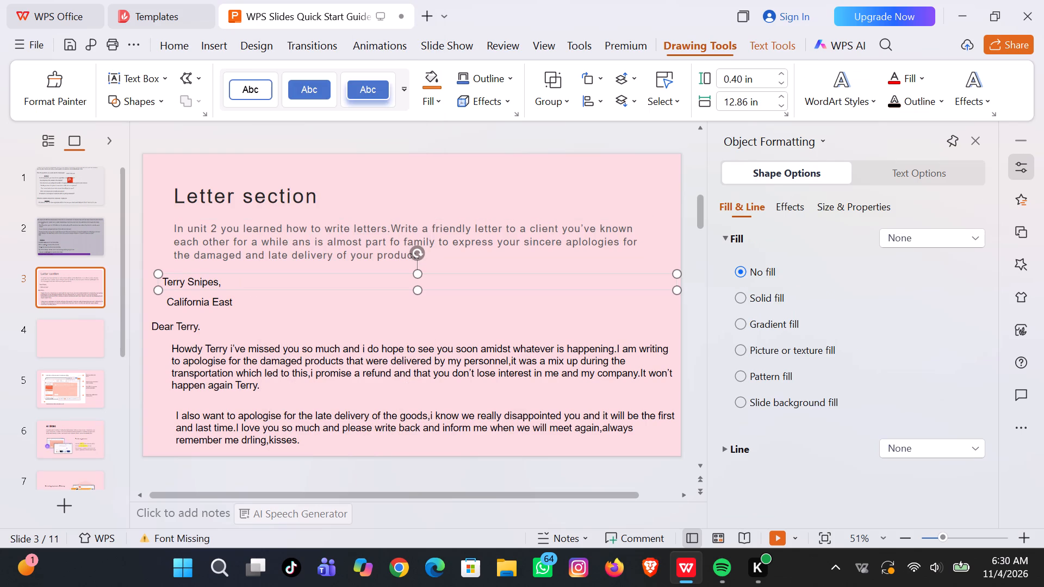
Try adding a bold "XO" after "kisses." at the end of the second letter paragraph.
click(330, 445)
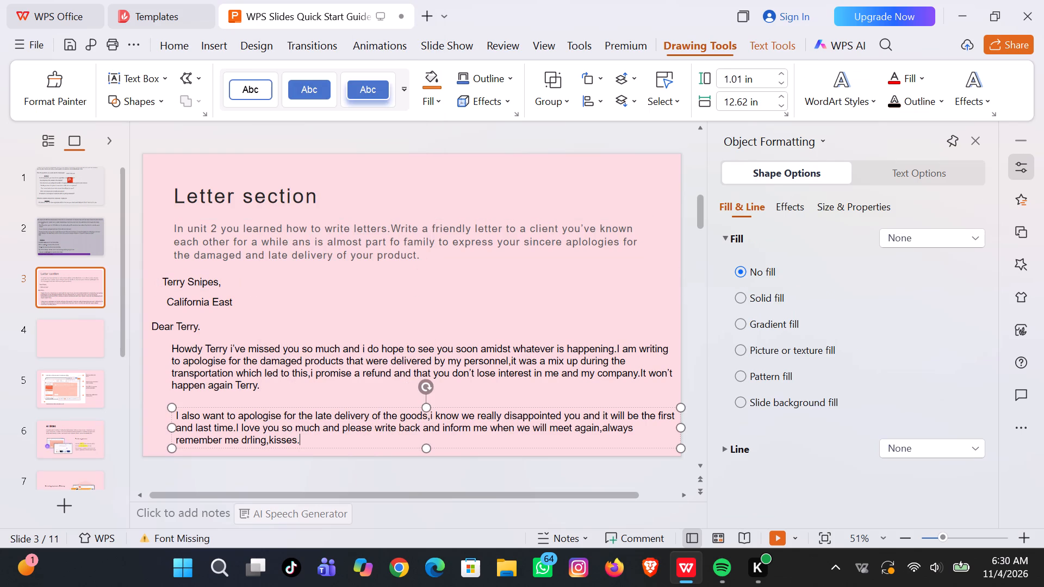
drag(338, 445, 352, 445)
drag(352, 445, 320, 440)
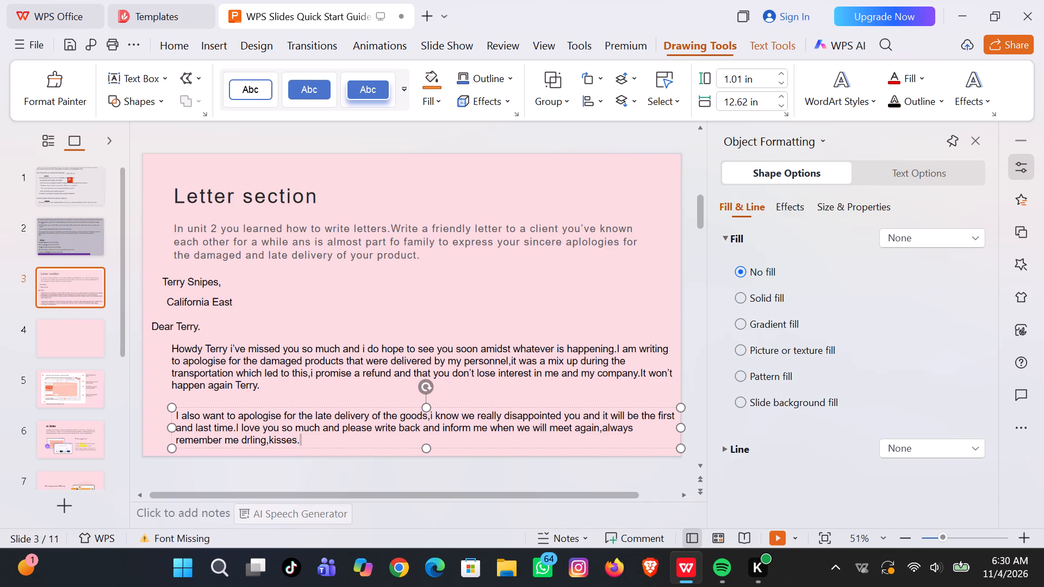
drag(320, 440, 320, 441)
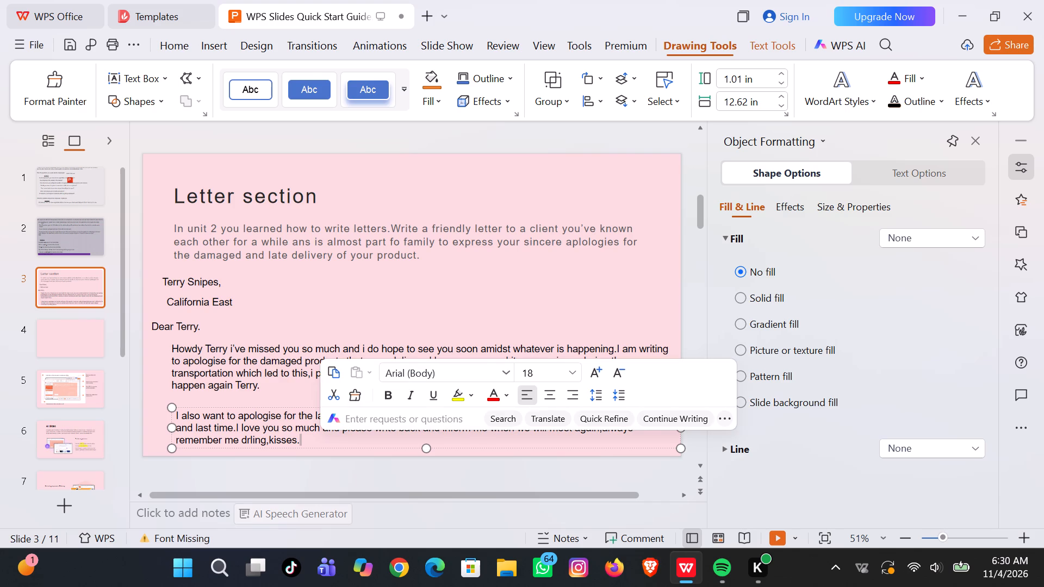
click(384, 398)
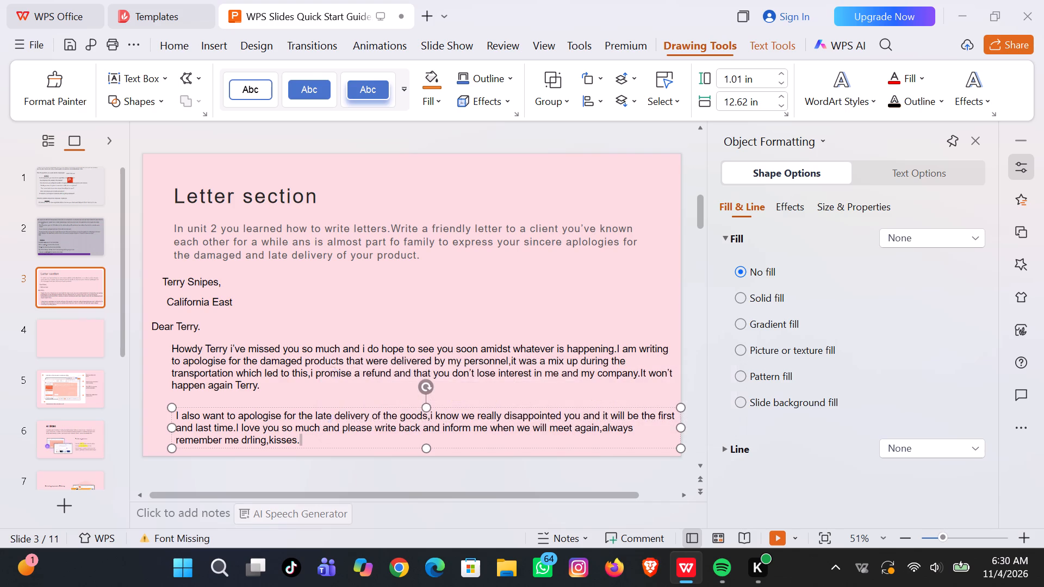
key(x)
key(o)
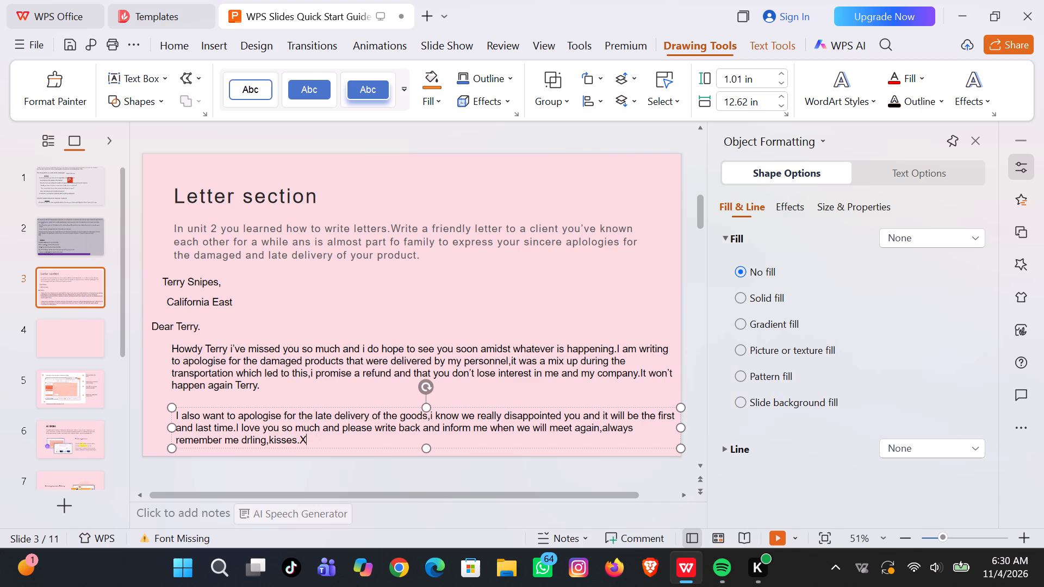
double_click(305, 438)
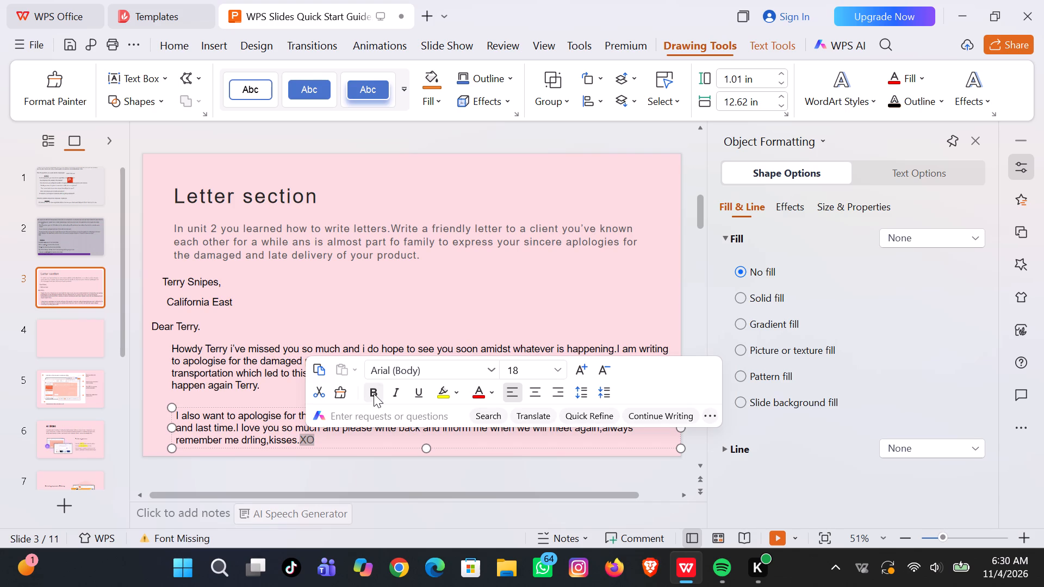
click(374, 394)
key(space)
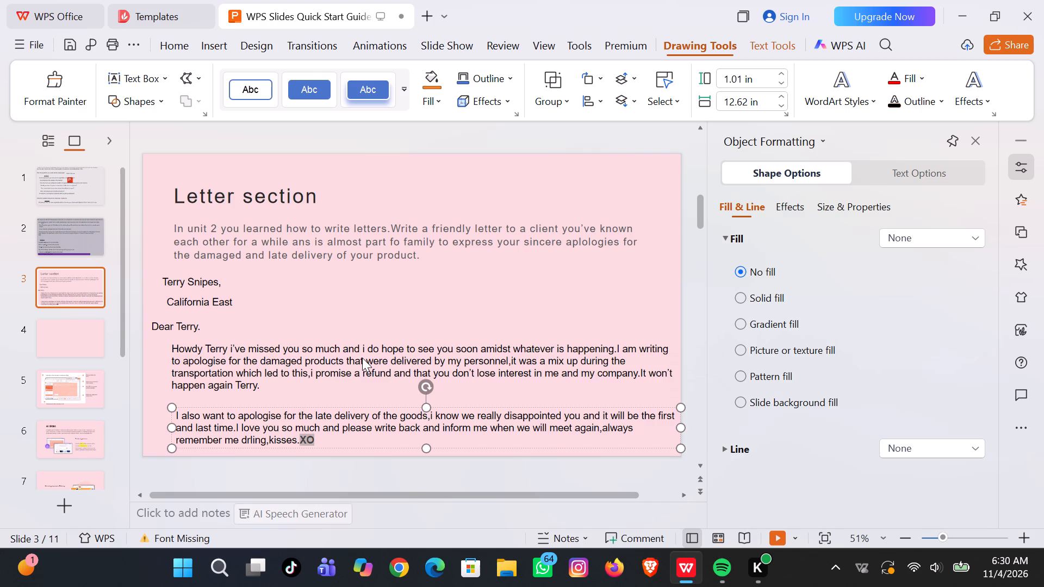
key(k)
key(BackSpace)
Add the sign-off "XO KATEEYY." in bold after "kisses." at the end of the second letter paragraph.
text(XO)
double_click(305, 443)
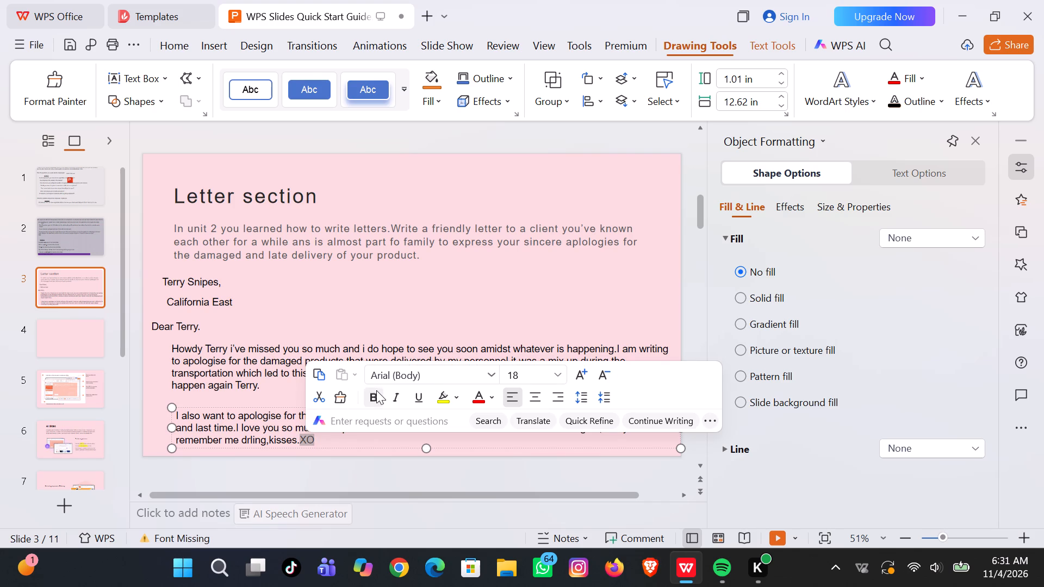
click(376, 391)
click(329, 442)
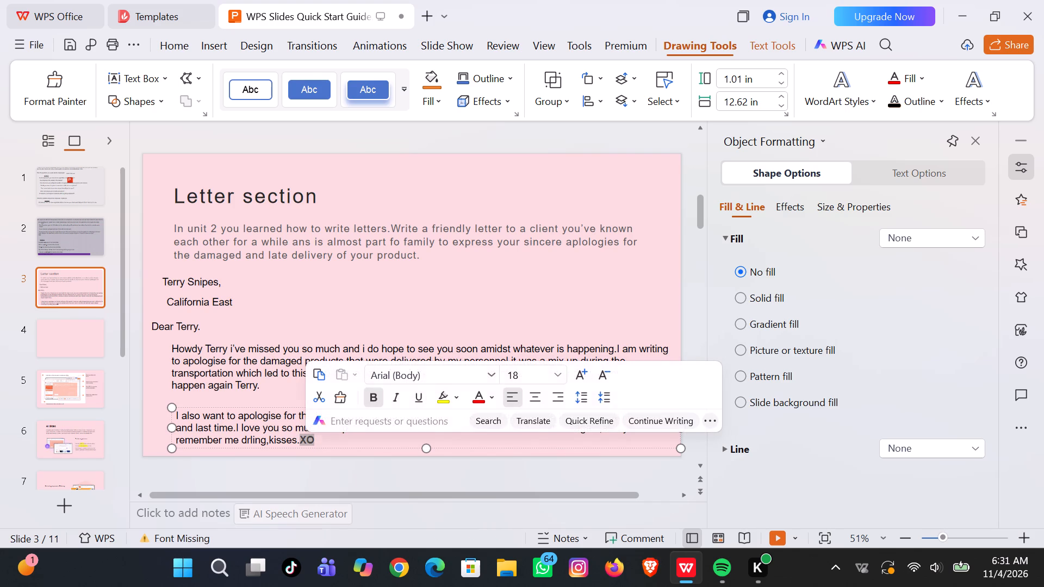
click(318, 435)
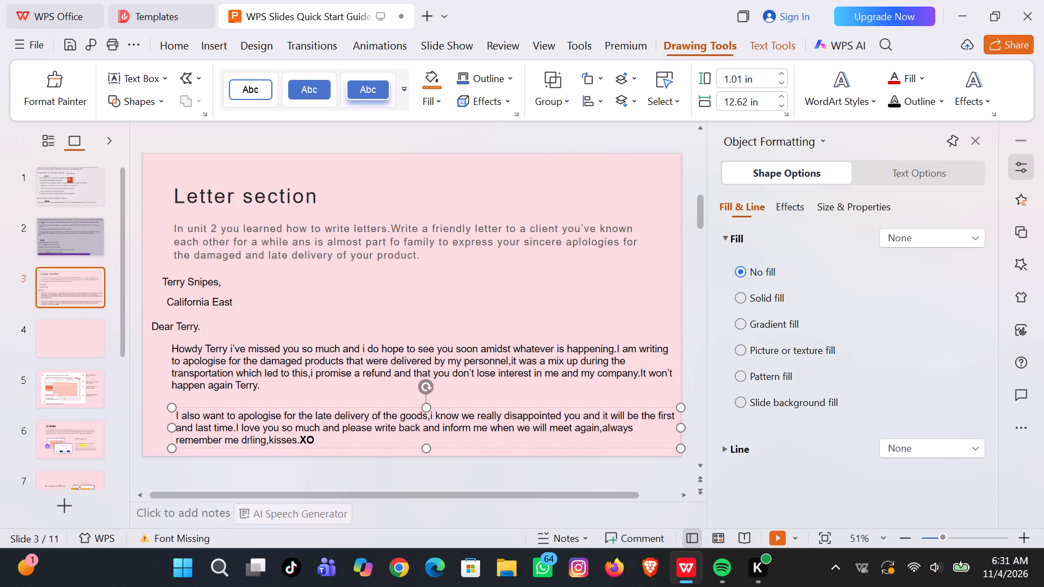
key(space)
key(k)
text(AT)
text(EEYY)
key(period)
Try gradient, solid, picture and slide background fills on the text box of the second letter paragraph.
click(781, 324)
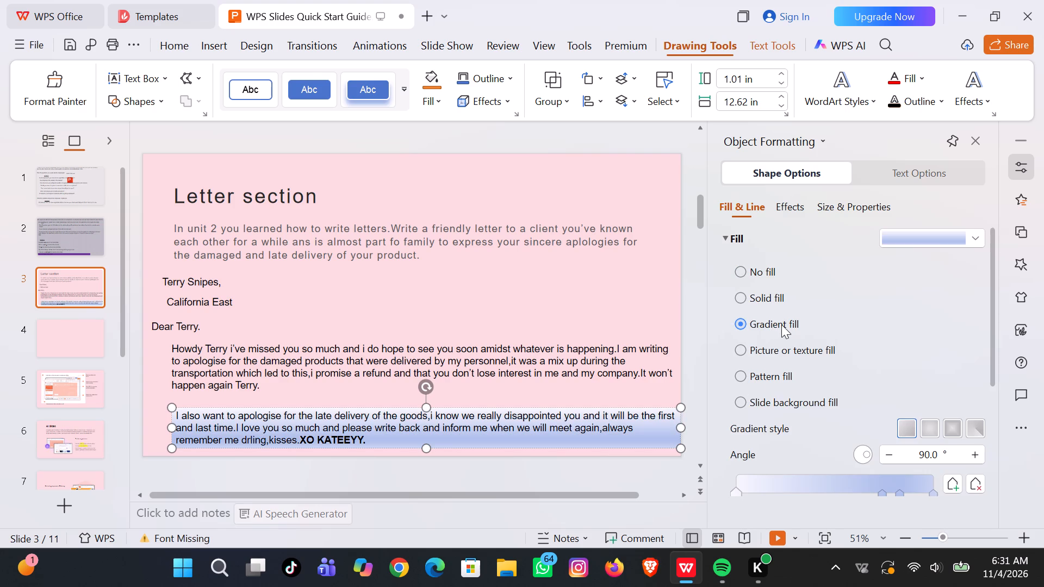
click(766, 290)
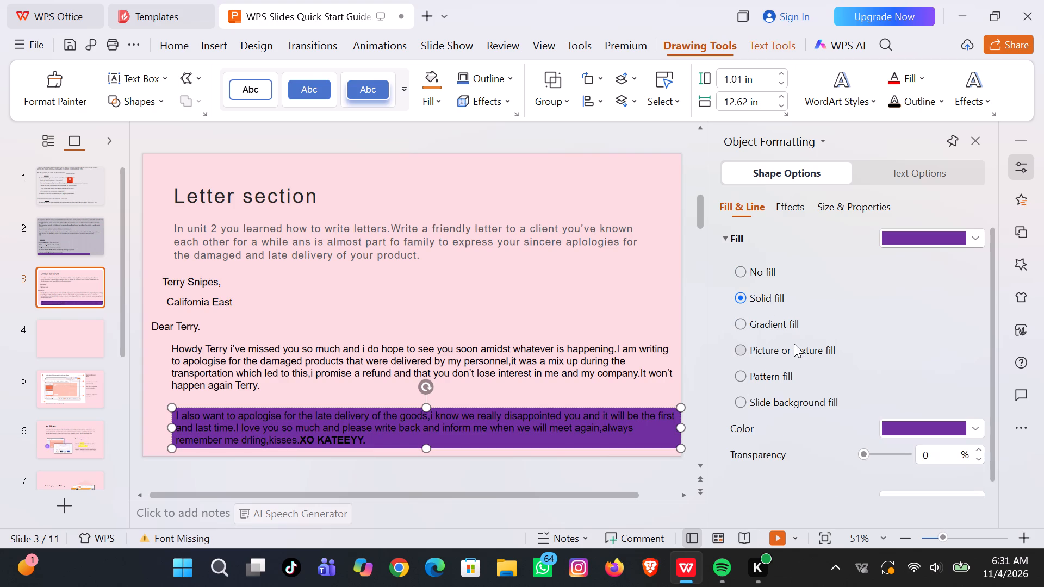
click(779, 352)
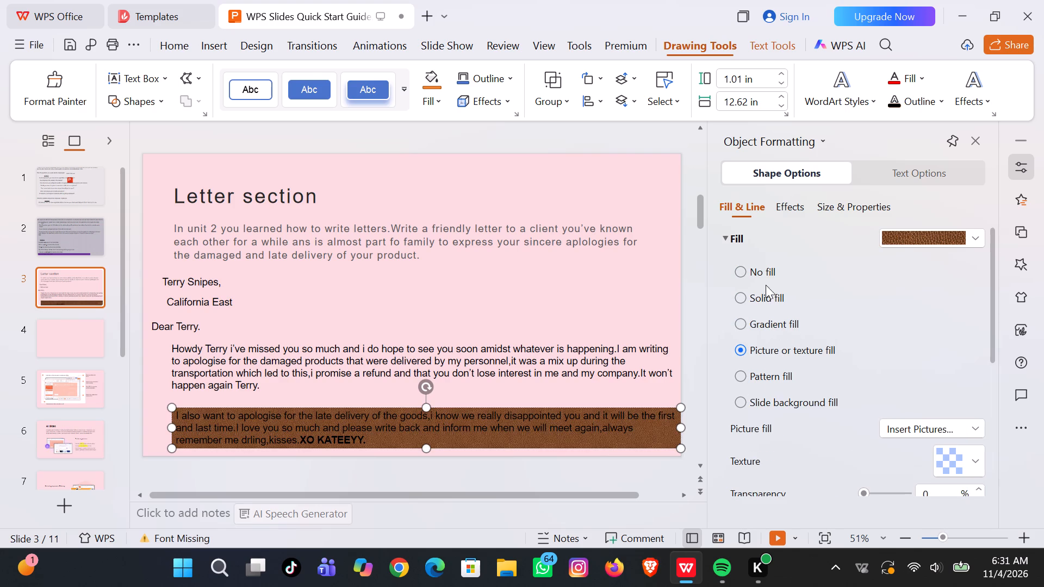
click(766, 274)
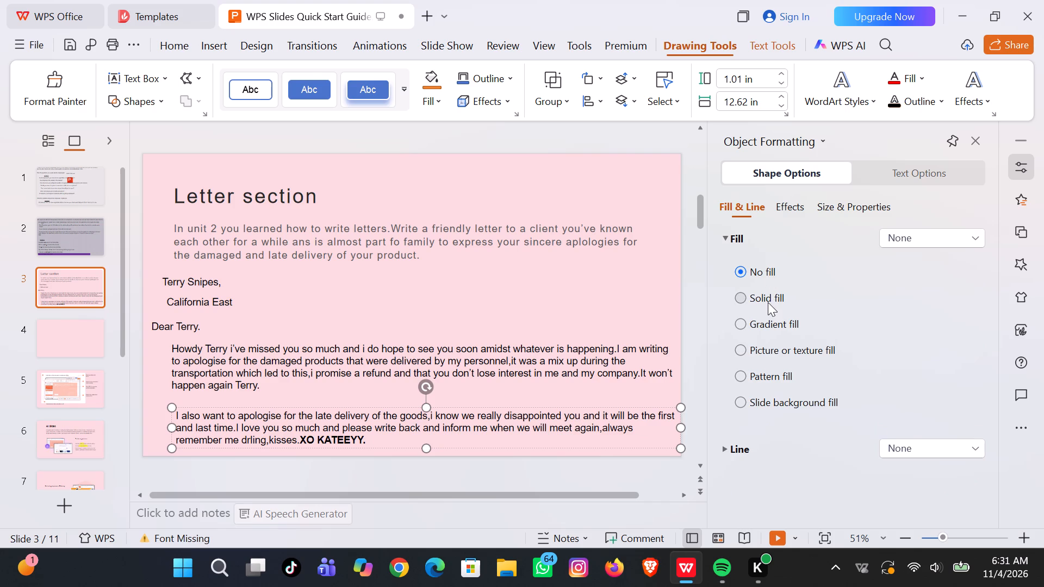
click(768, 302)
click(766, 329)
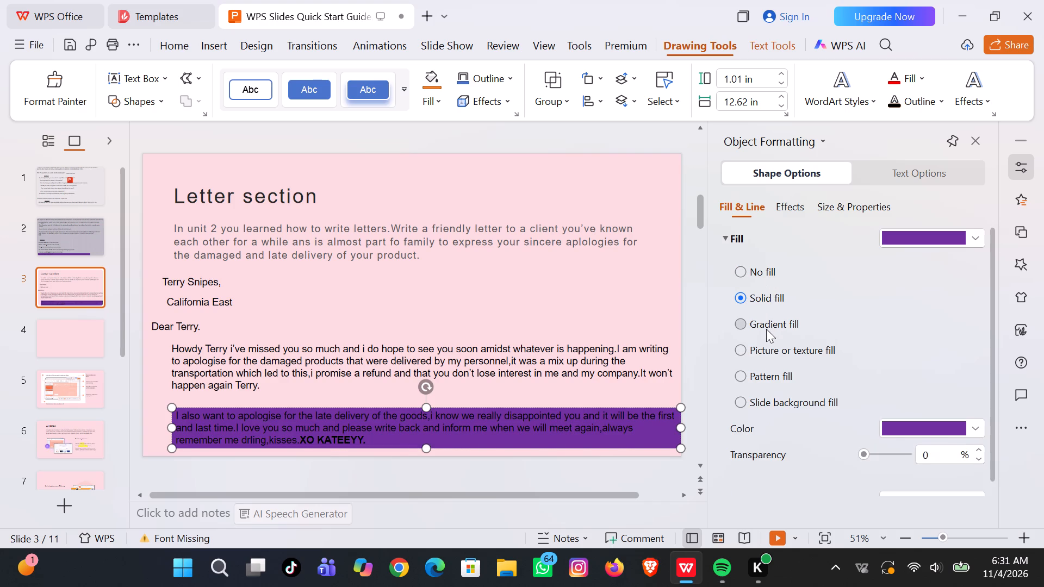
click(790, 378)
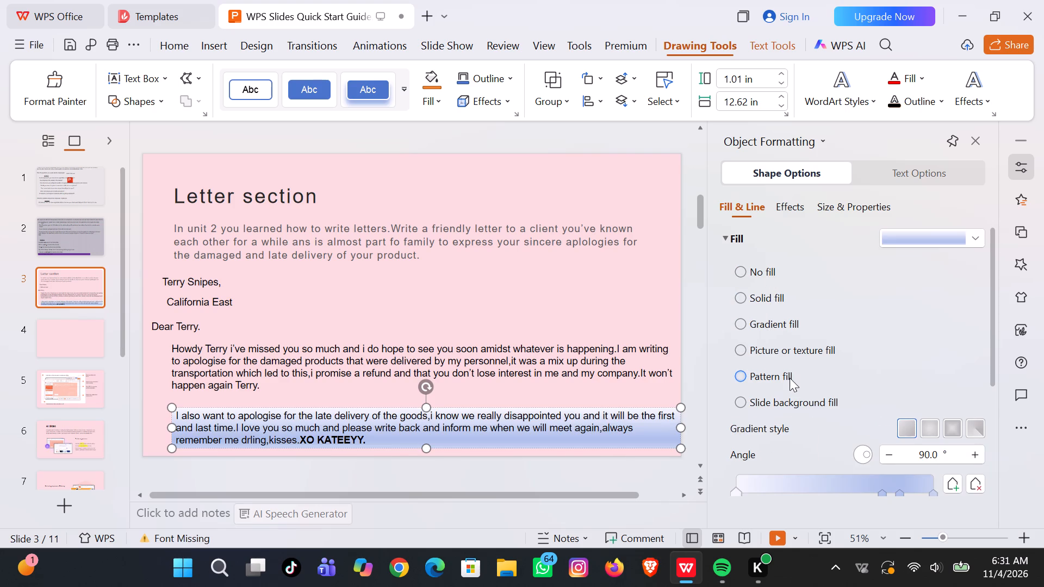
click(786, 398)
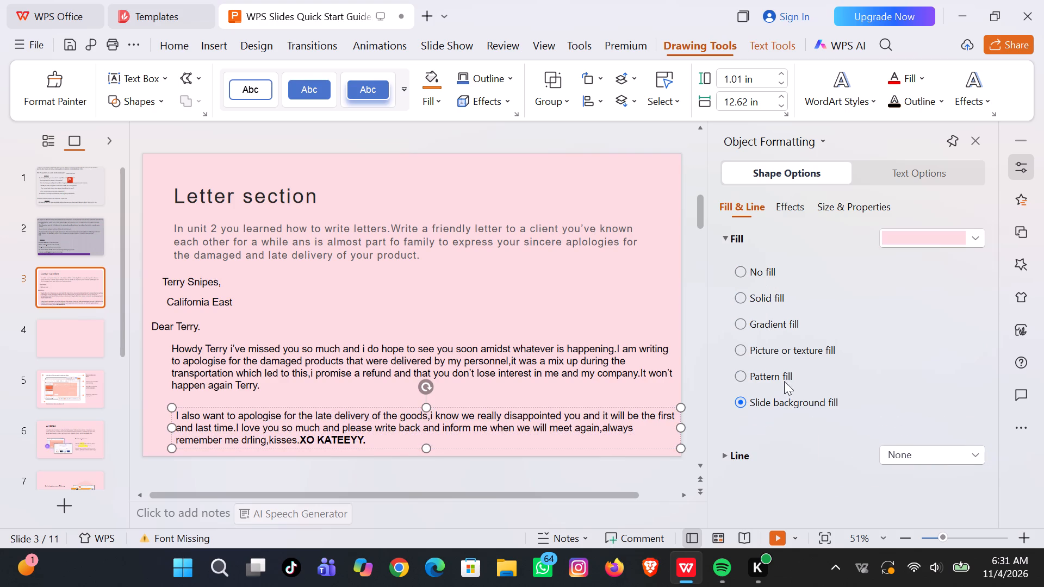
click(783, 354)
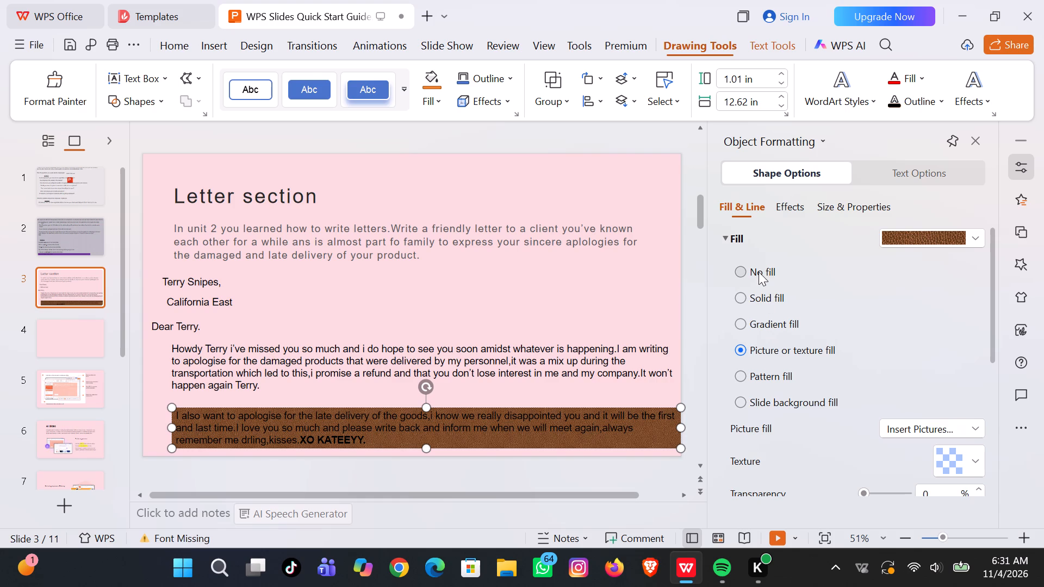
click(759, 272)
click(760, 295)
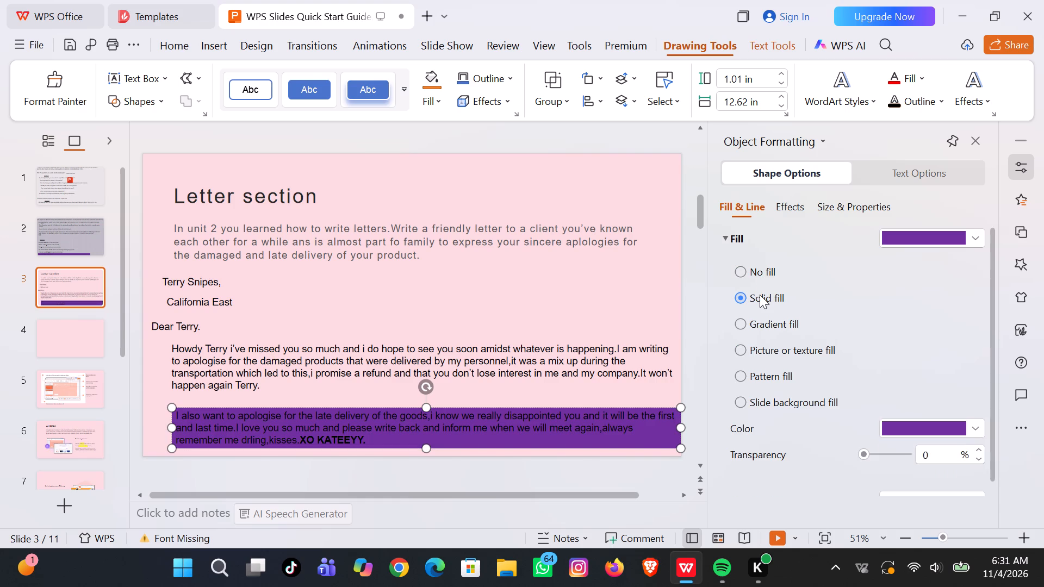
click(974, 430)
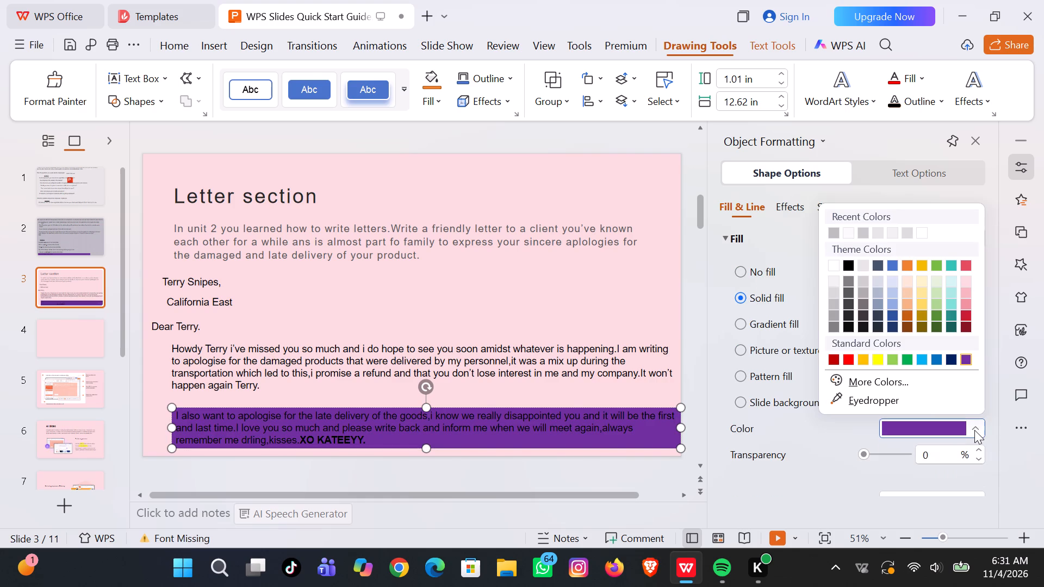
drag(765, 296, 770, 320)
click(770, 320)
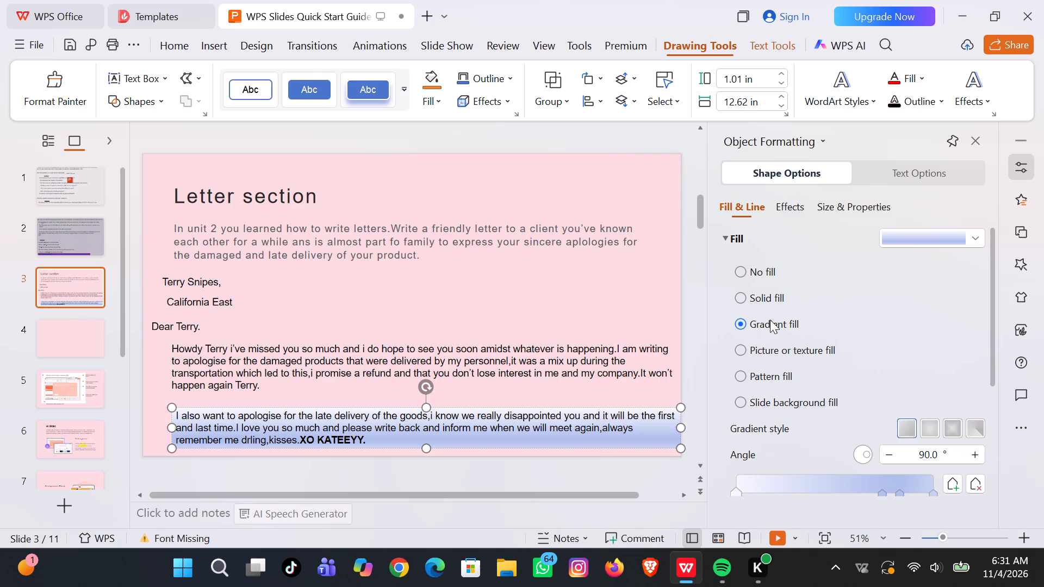
Fill the second letter paragraph's text box with the greyish-purple woven preset texture.
click(760, 347)
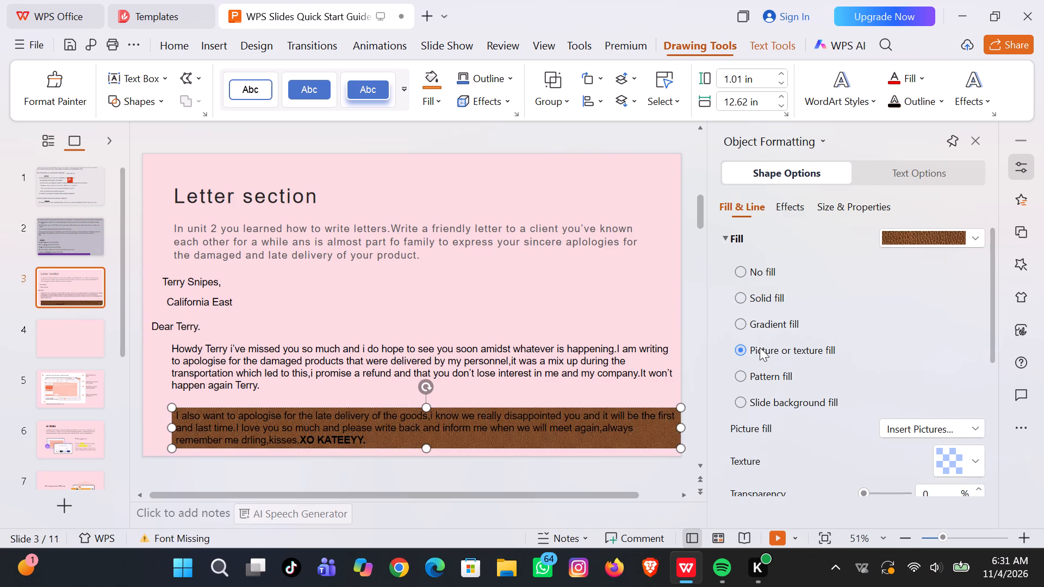
click(973, 461)
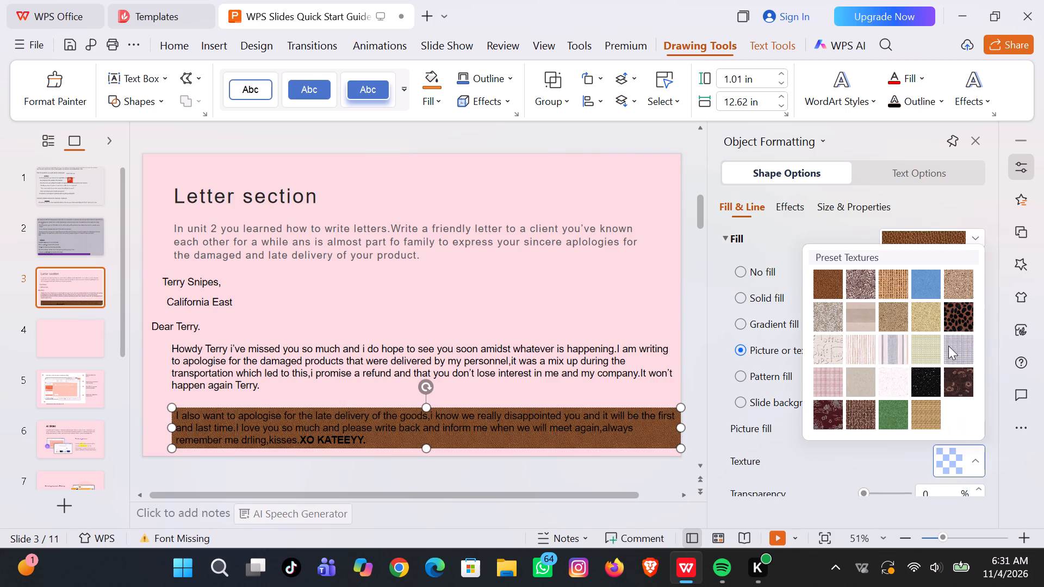
click(968, 339)
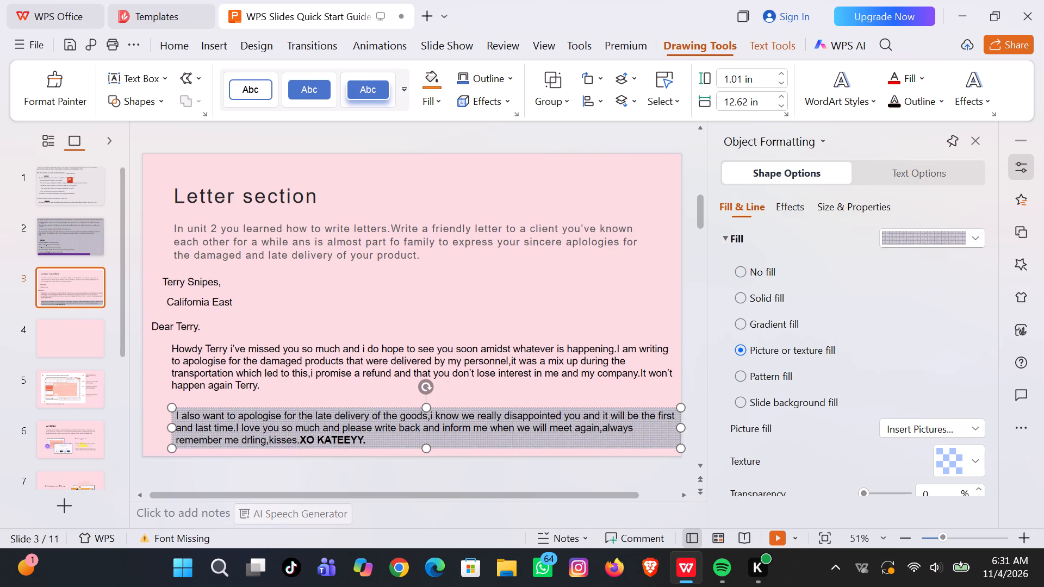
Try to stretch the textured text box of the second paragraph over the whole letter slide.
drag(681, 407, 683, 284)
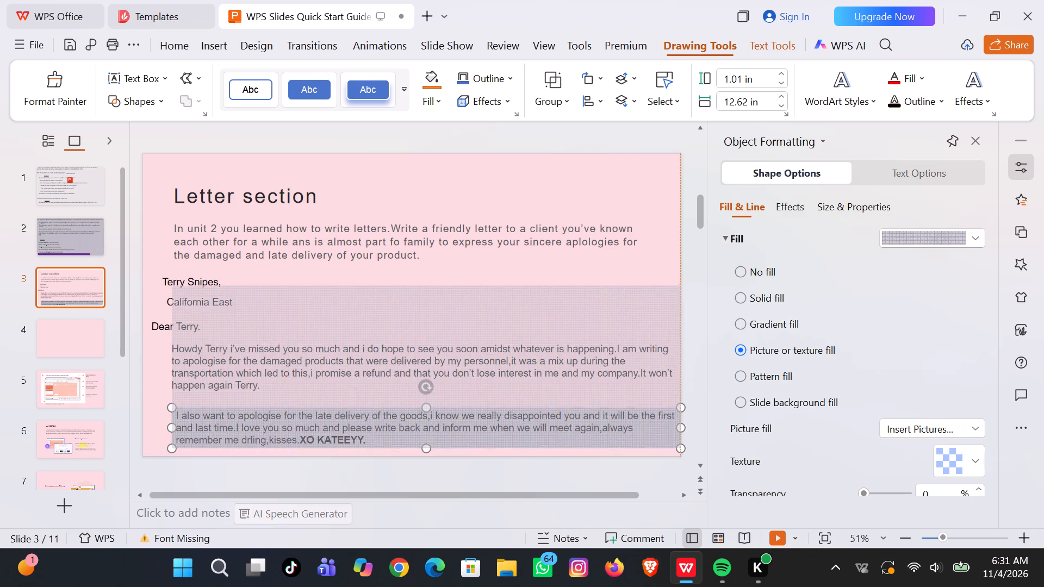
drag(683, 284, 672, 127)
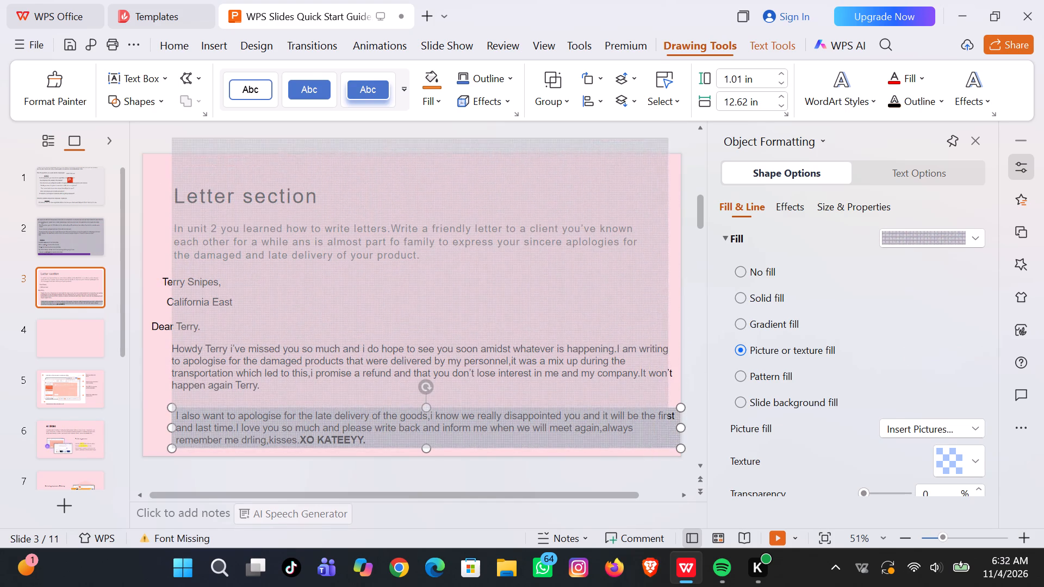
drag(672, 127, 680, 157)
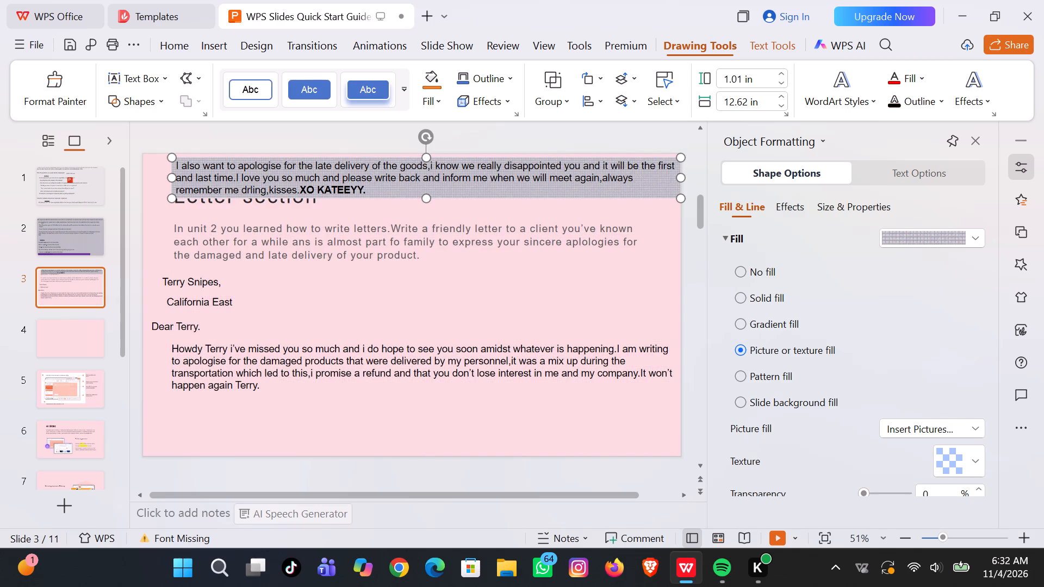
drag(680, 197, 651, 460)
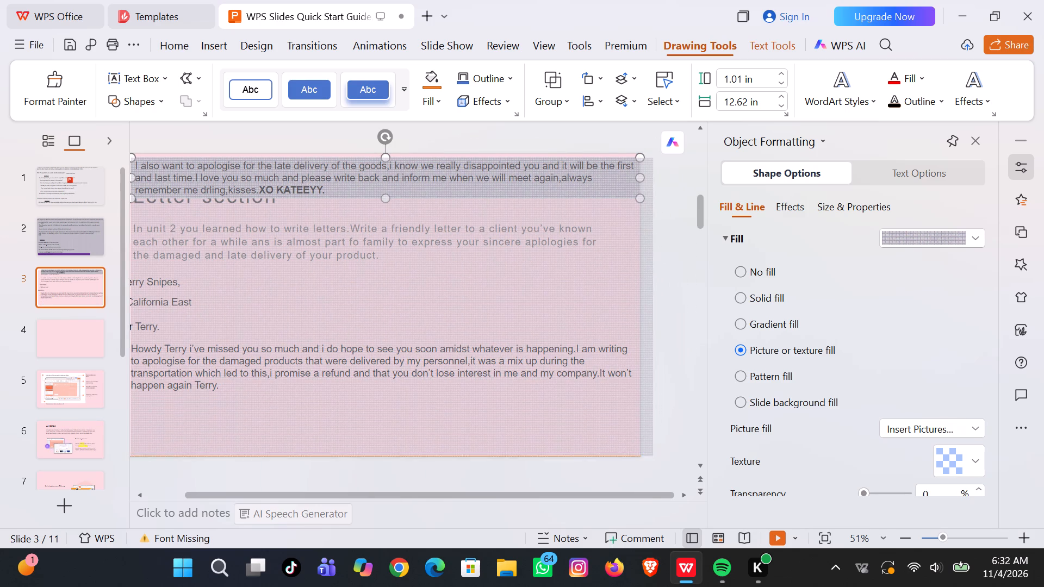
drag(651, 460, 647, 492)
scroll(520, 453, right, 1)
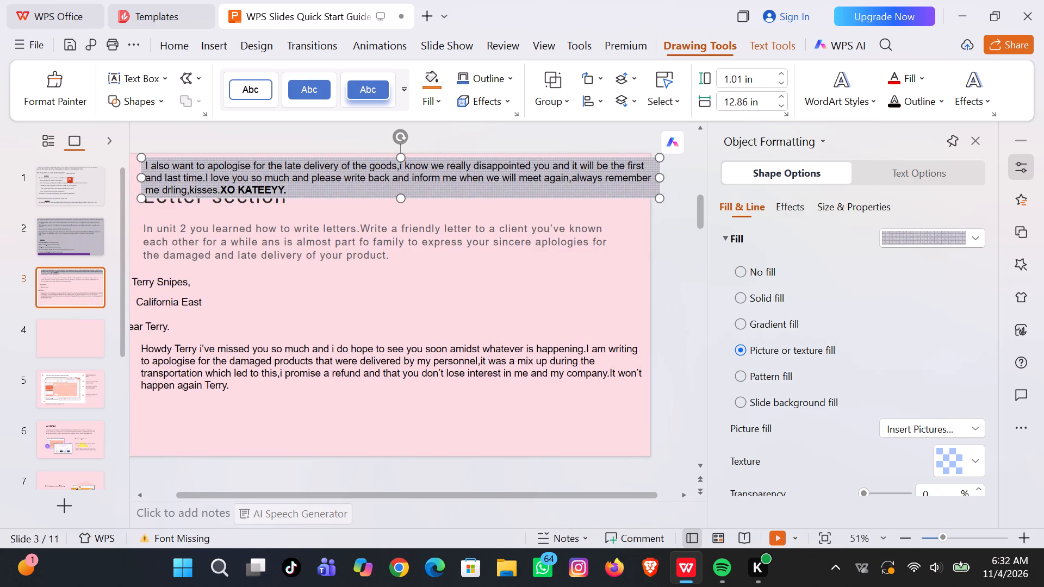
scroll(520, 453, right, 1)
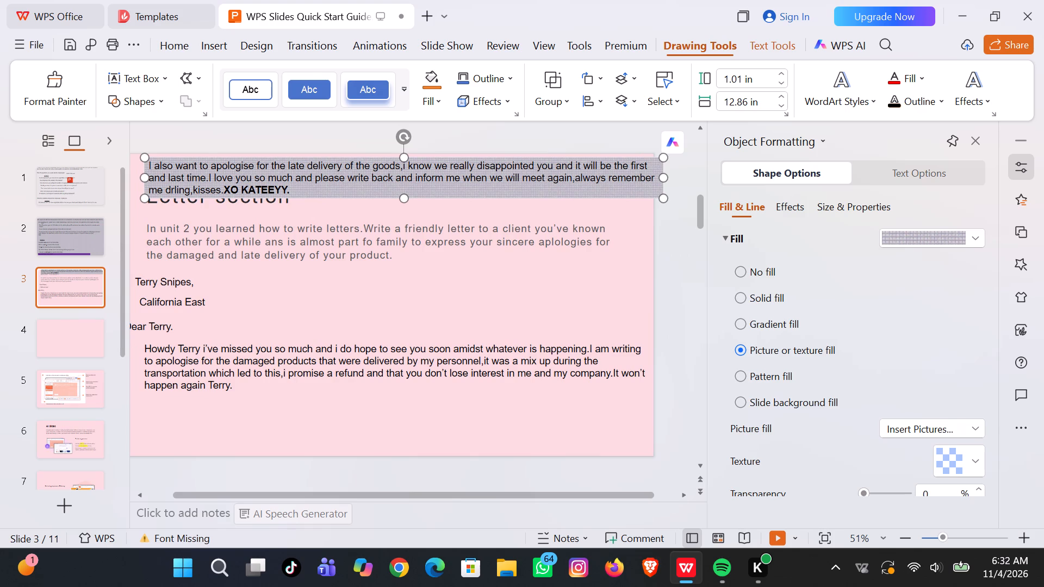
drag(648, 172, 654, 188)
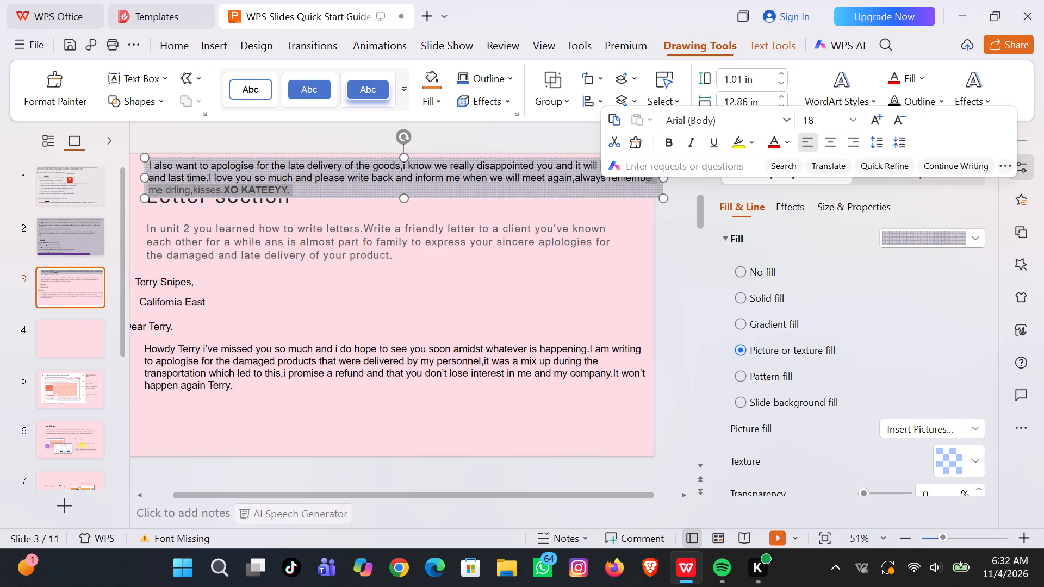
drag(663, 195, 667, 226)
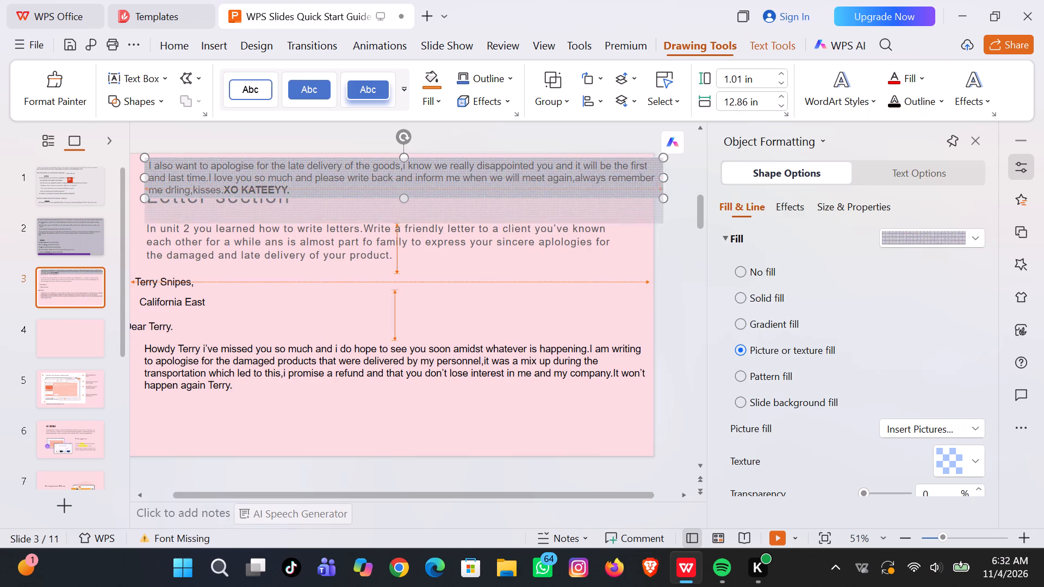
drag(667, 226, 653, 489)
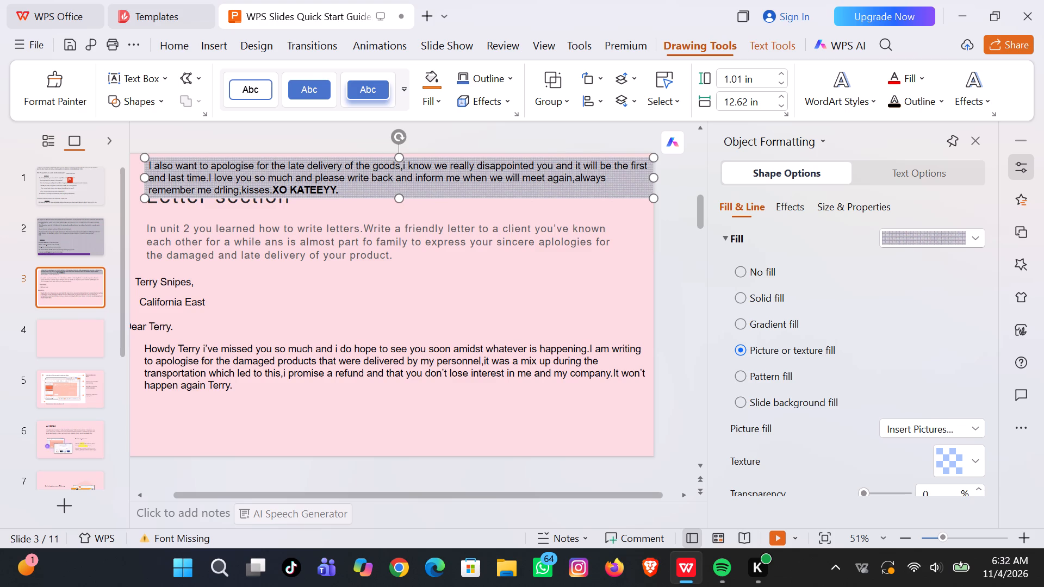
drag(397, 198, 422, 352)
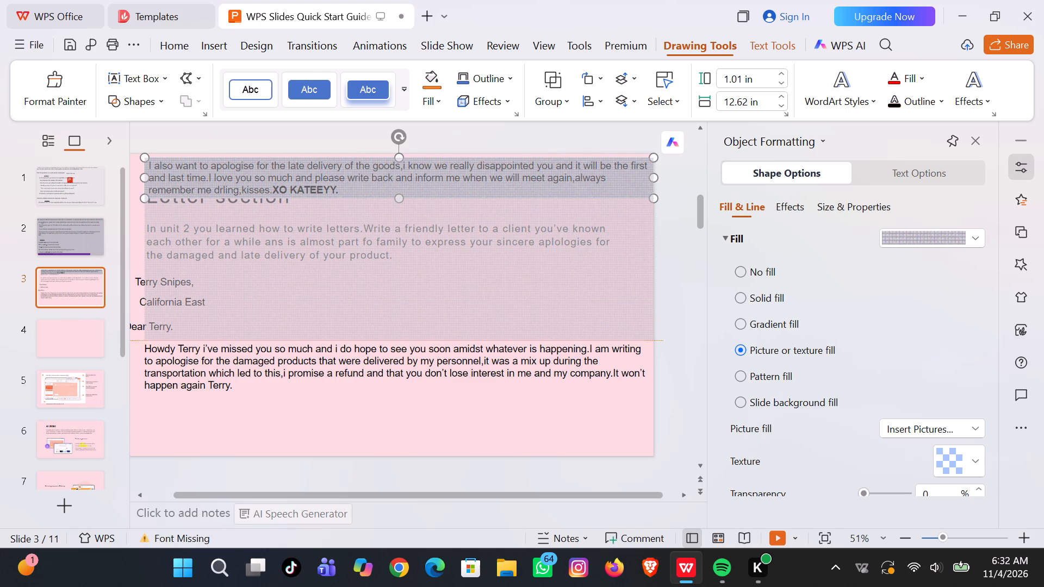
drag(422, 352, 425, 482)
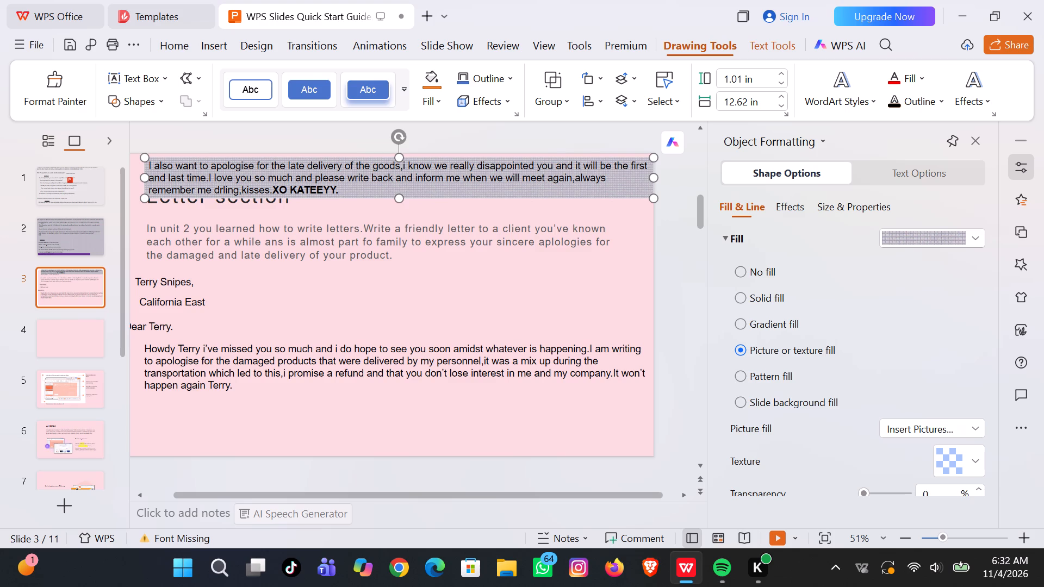
Move the textured second-paragraph text box to just below the first letter paragraph, near the slide's bottom edge.
click(145, 159)
drag(147, 163, 166, 230)
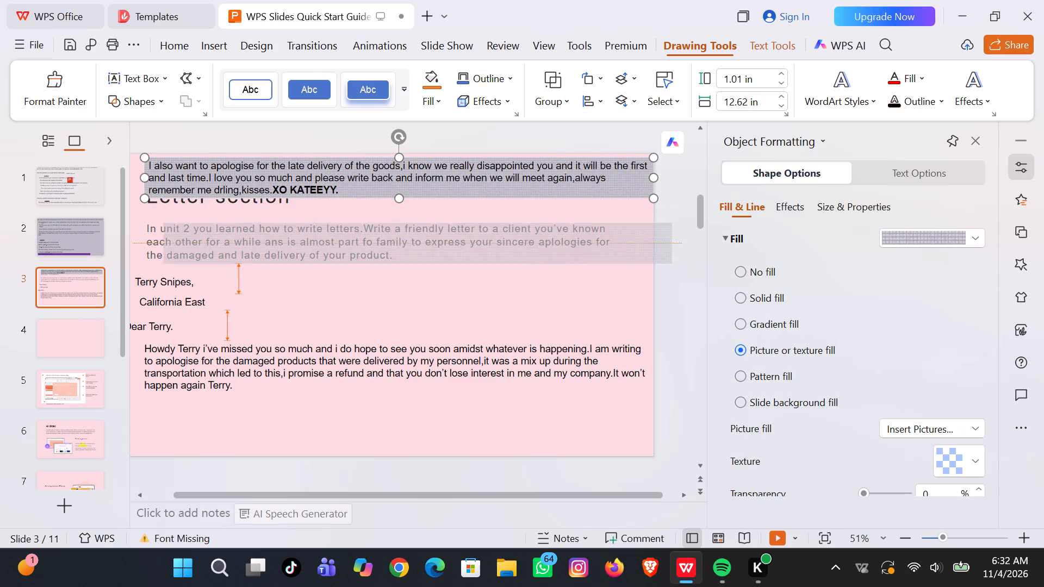
drag(166, 230, 171, 351)
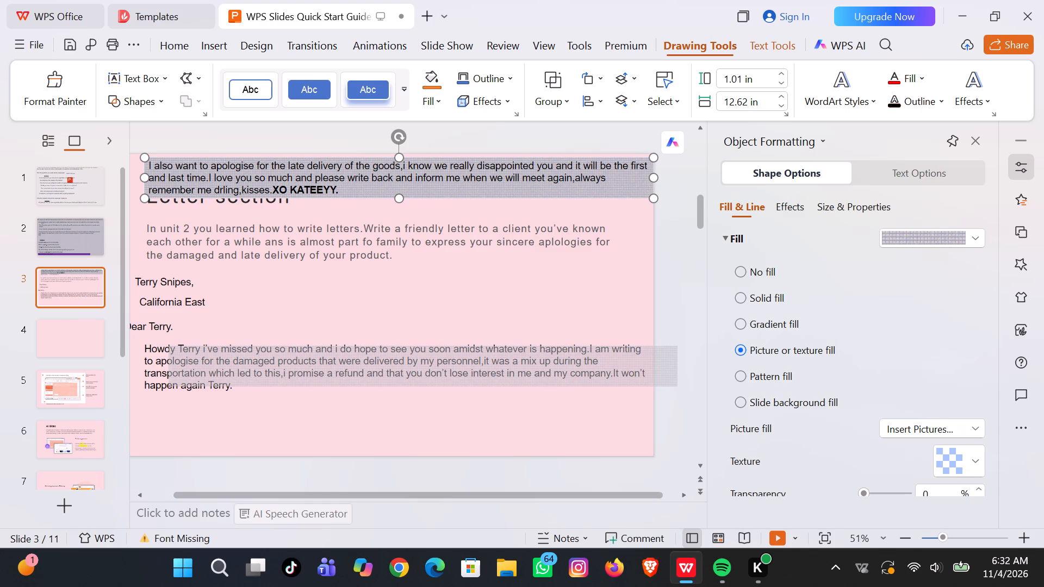
drag(171, 351, 143, 412)
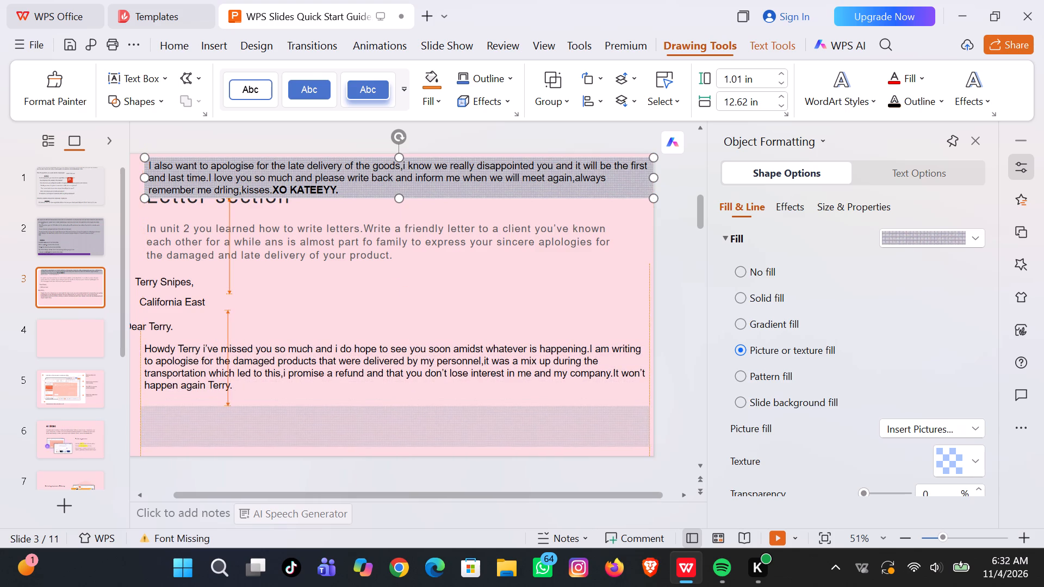
drag(143, 412, 142, 412)
click(381, 283)
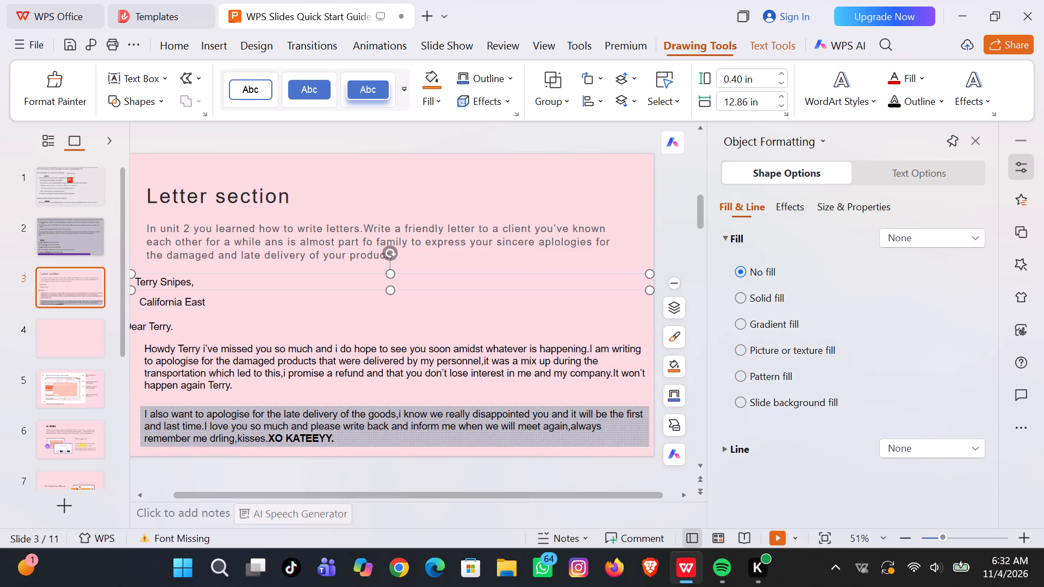
Check slides 2 and 1, return to the letter on slide 3, and save the presentation.
click(83, 223)
click(84, 195)
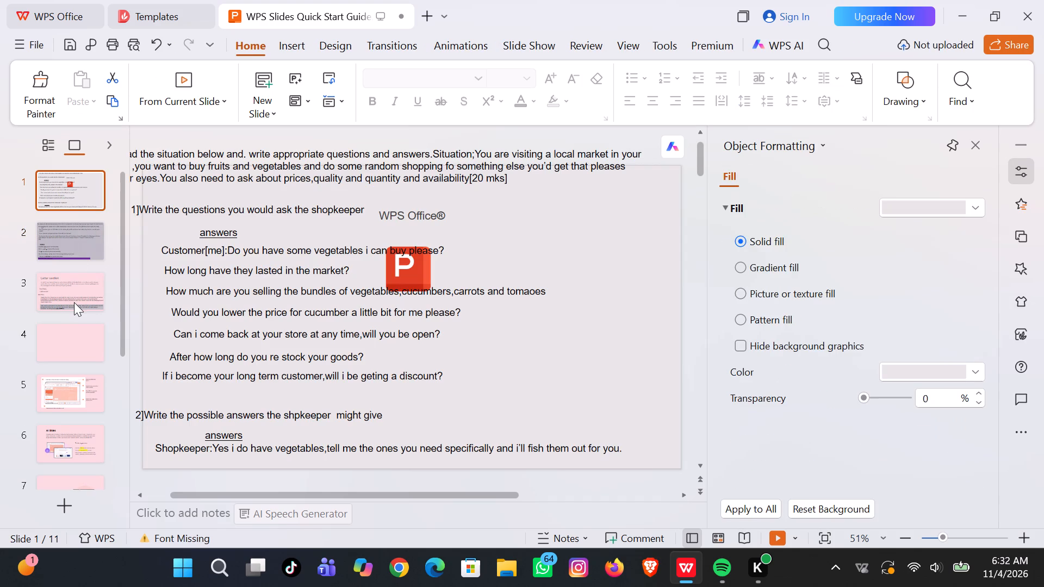
click(74, 302)
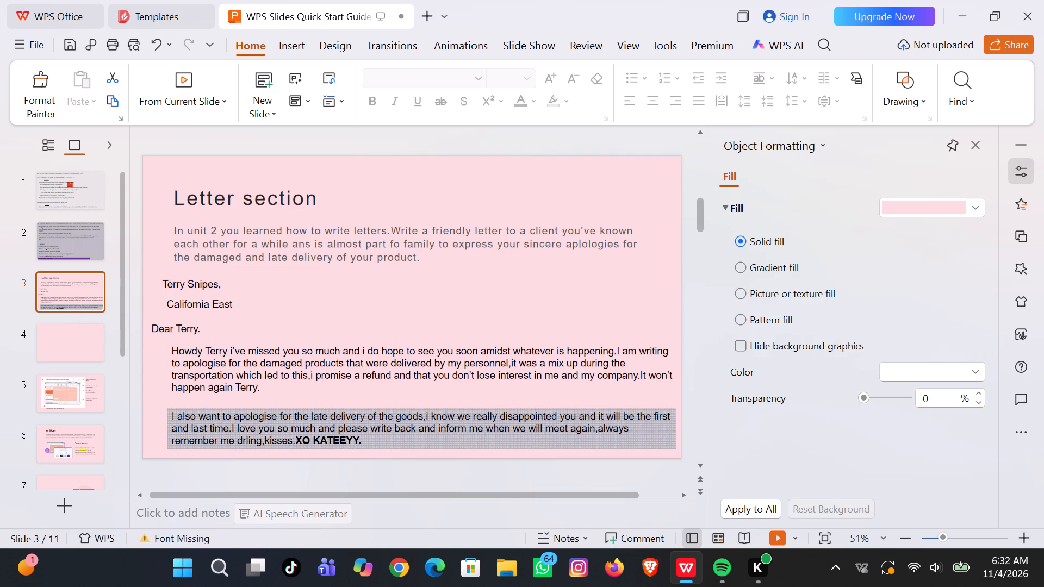
click(15, 48)
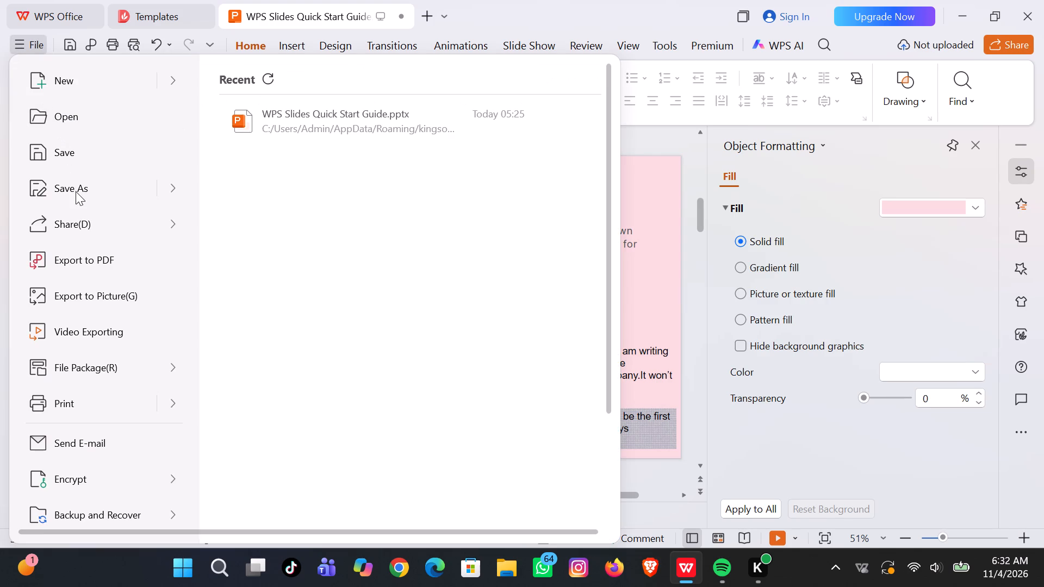
click(82, 157)
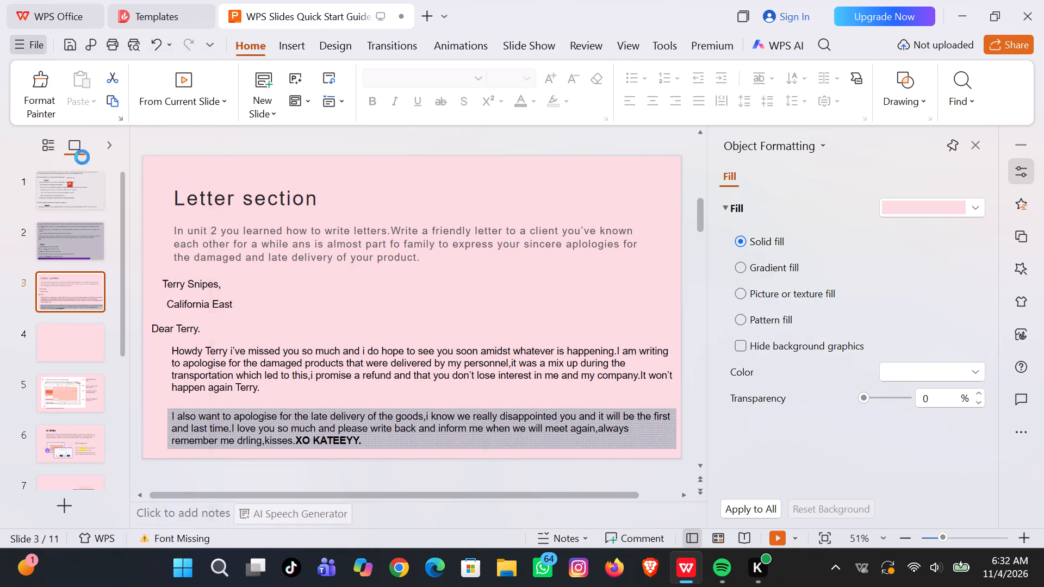